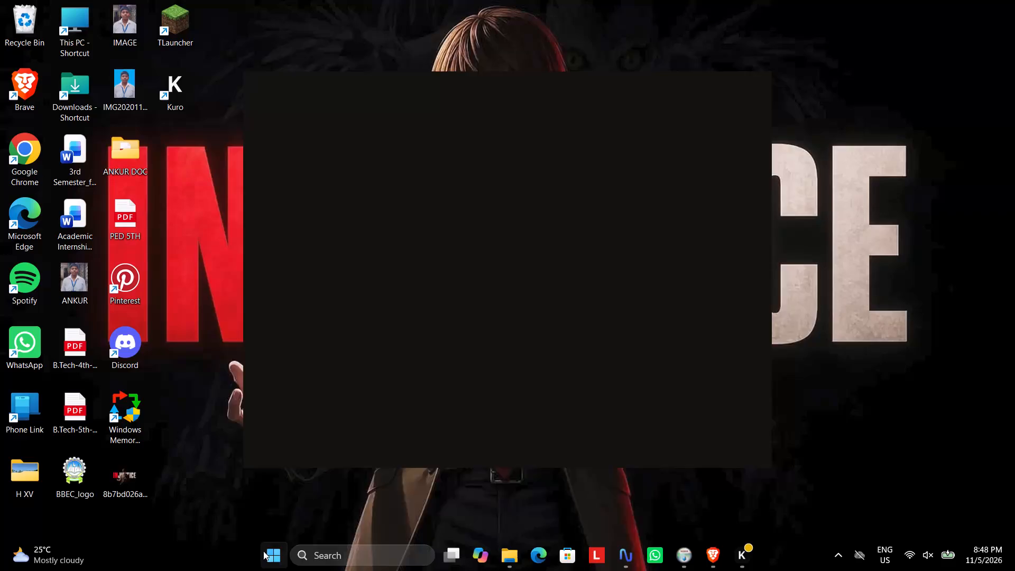
Launch Word and open the recent document "A Social Internship Report Y S H" from Downloads.
double_click(324, 180)
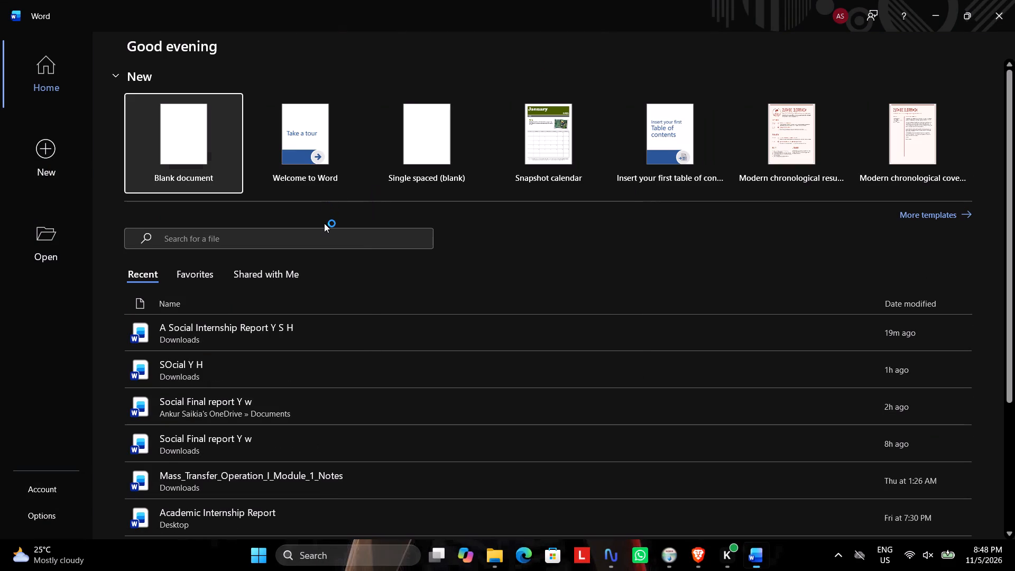
double_click(338, 331)
Close the Navigation pane beside the report.
scroll(527, 309, "down", 11)
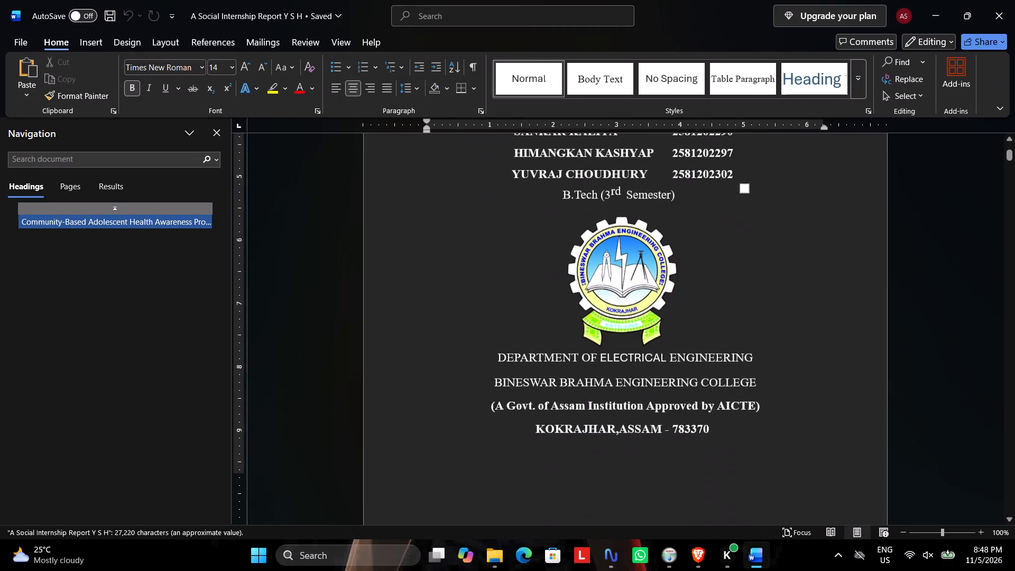
scroll(527, 307, "down", 3)
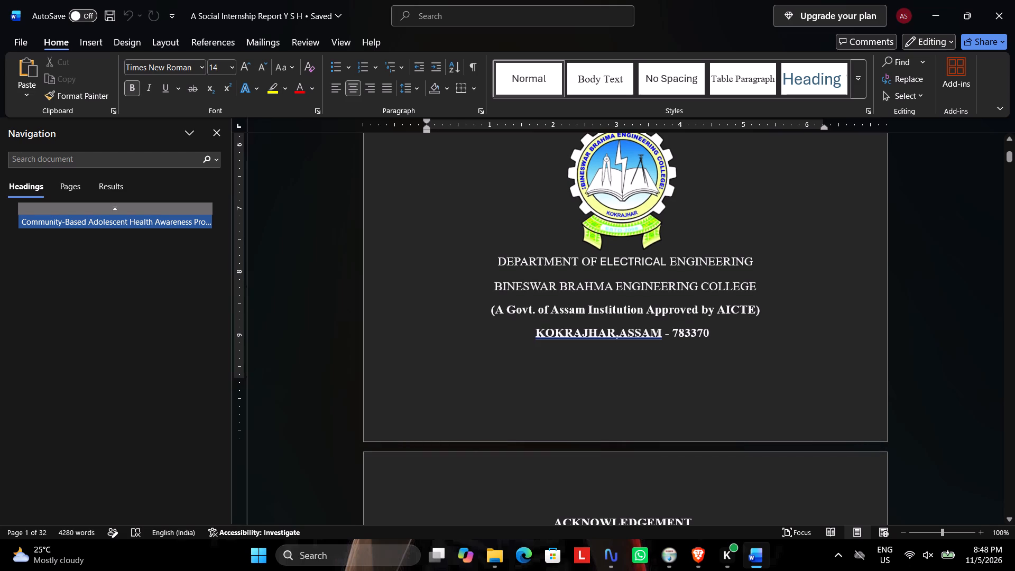
scroll(493, 329, "down", 7)
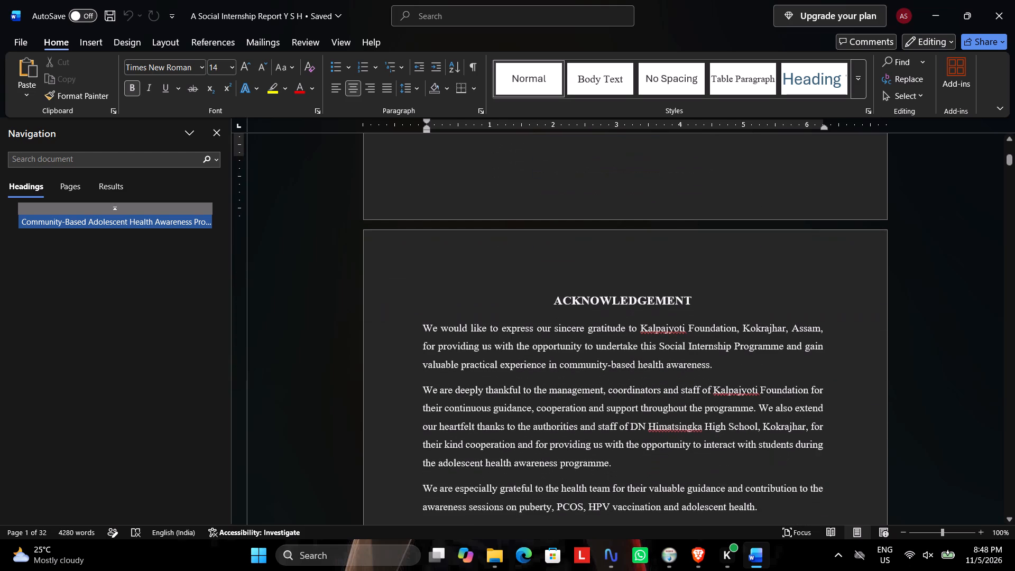
left_click(215, 131)
Look through the report's front matter from the Acknowledgement past the Abstract to the Certificate of Internship page.
scroll(593, 326, "down", 7)
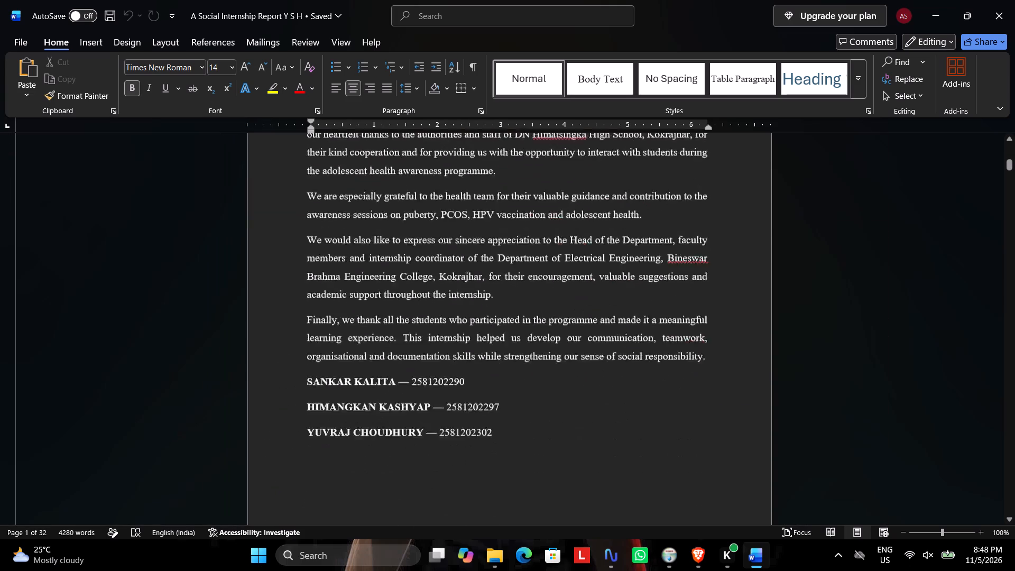
scroll(589, 328, "down", 11)
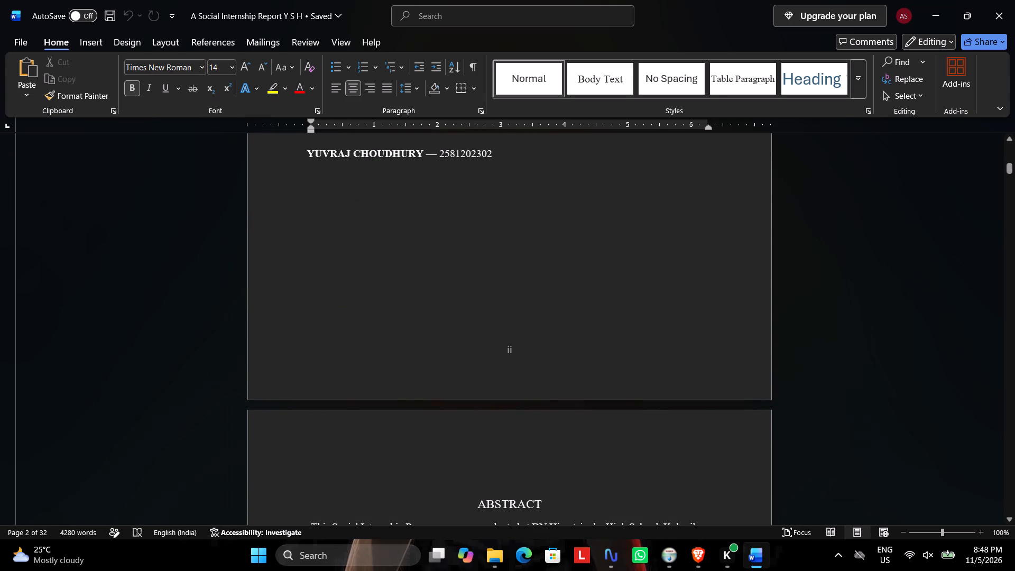
scroll(579, 305, "down", 4)
scroll(558, 358, "down", 7)
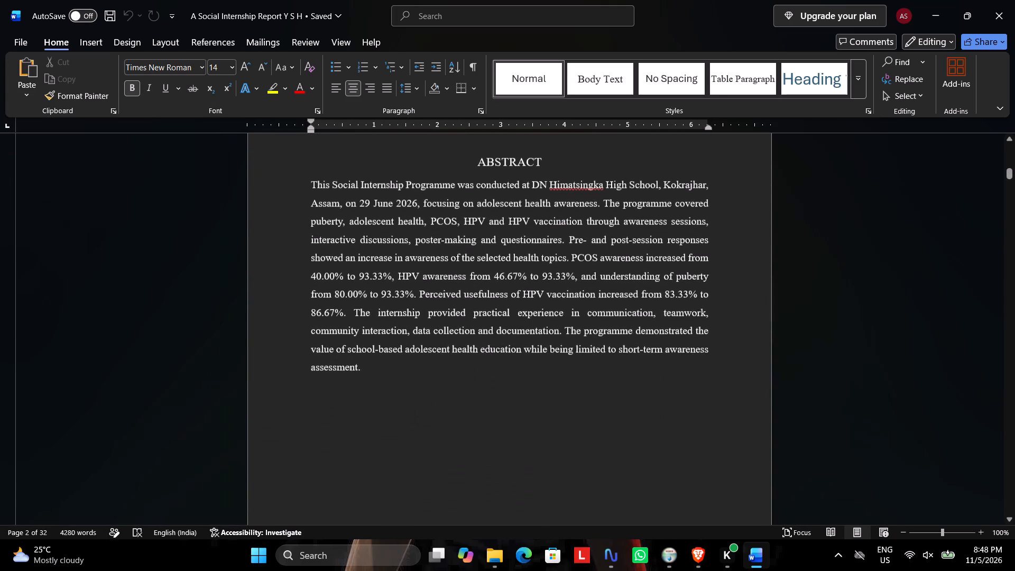
scroll(564, 366, "down", 9)
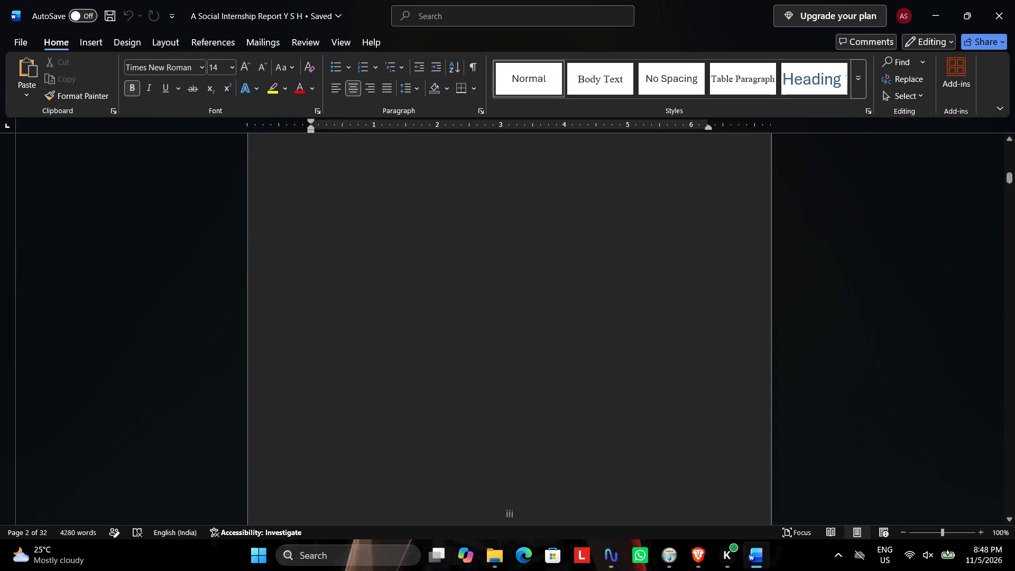
scroll(564, 366, "down", 8)
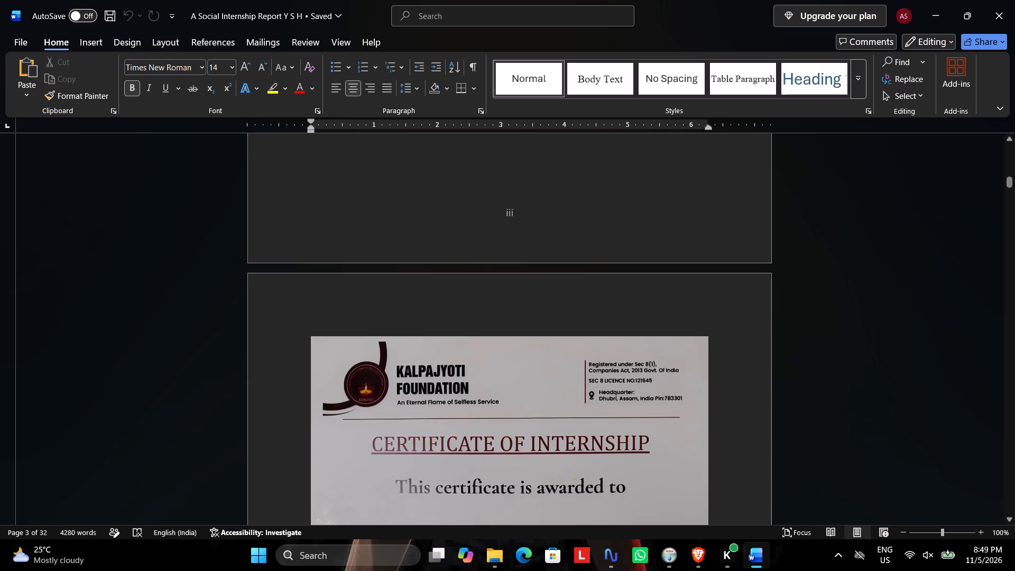
Go back to the Abstract page and examine its text and layout.
scroll(458, 312, "up", 2)
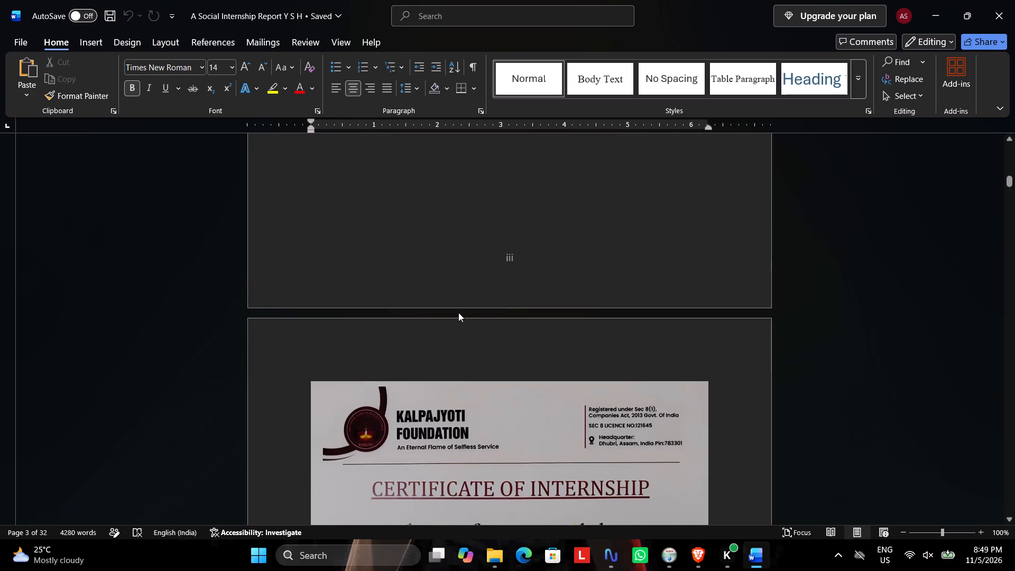
scroll(458, 312, "up", 11)
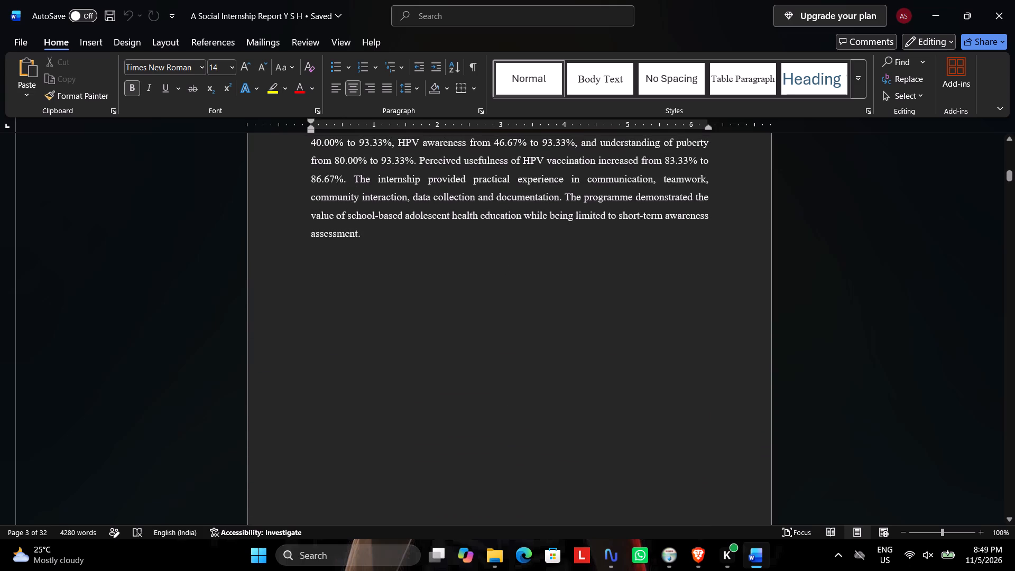
scroll(457, 308, "up", 4)
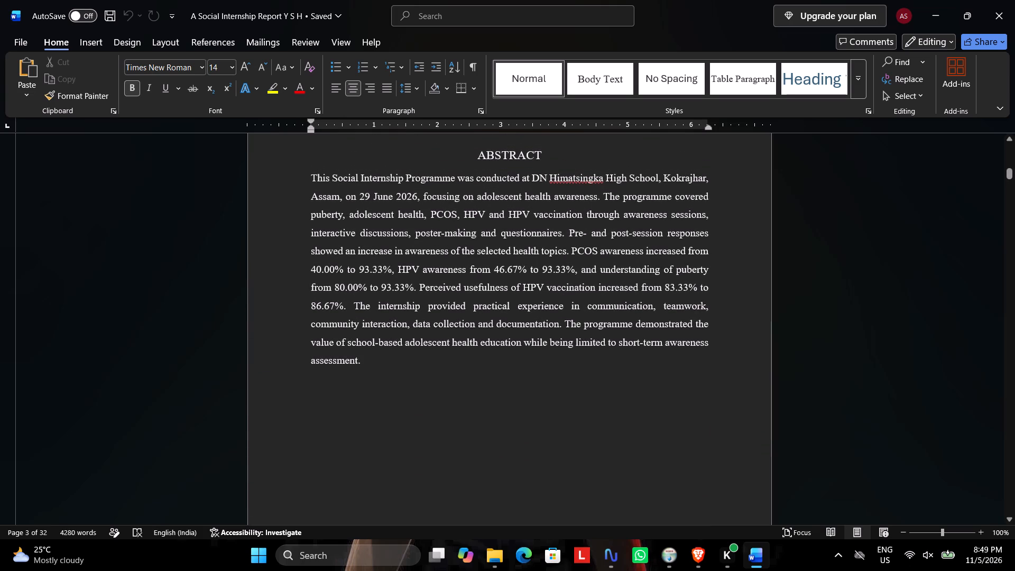
scroll(453, 331, "up", 2)
scroll(462, 357, "down", 2)
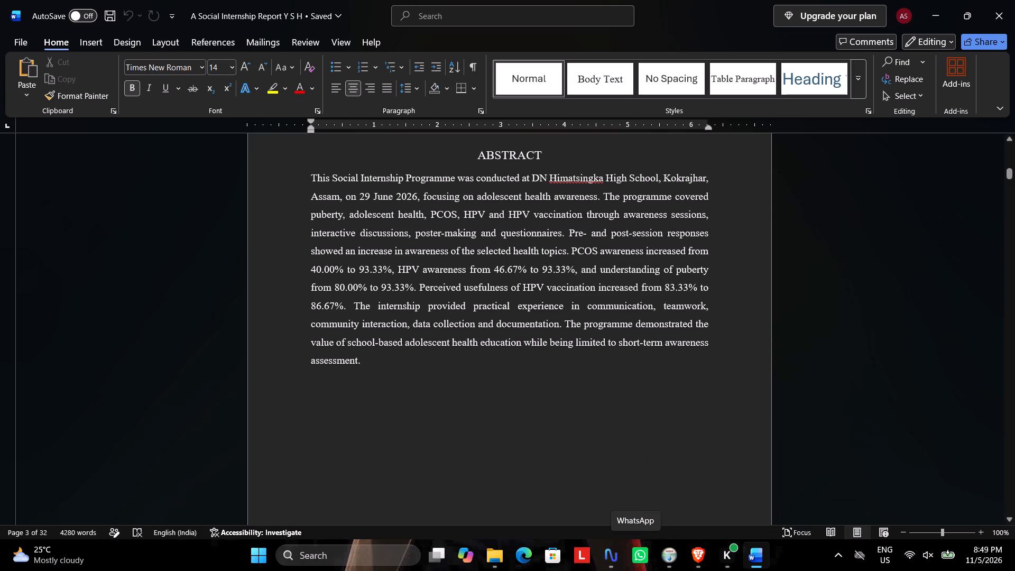
left_click(730, 381)
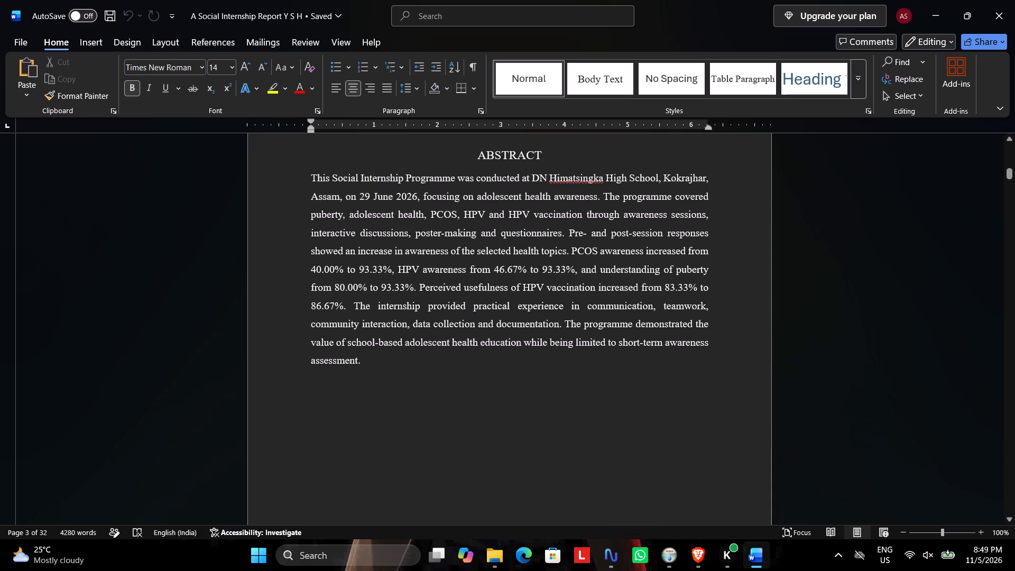
scroll(635, 408, "down", 1)
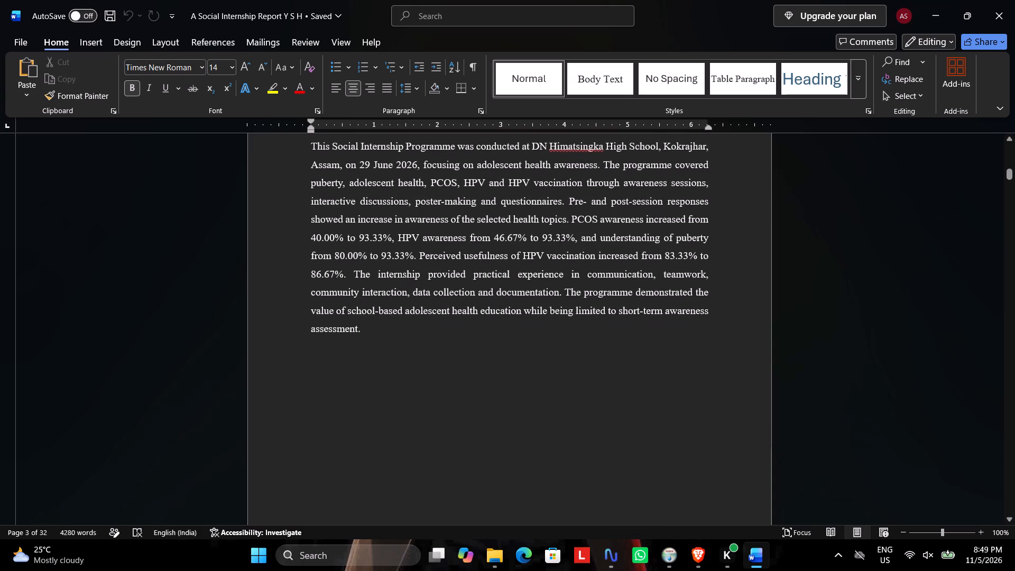
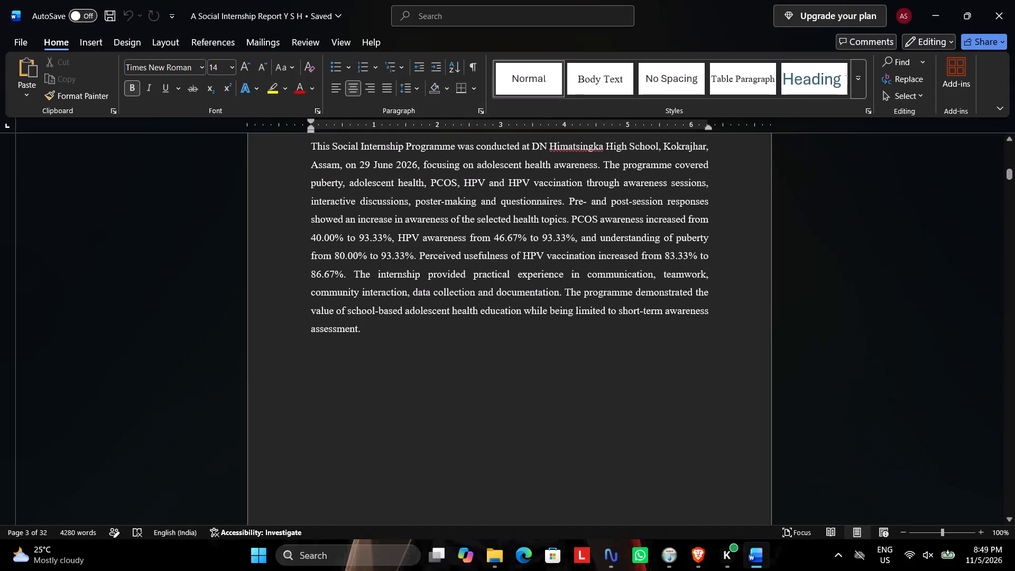
Show the report's page thumbnails in the Navigation pane and go to the Abstract page, placing the cursor above its heading.
scroll(455, 494, "up", 6)
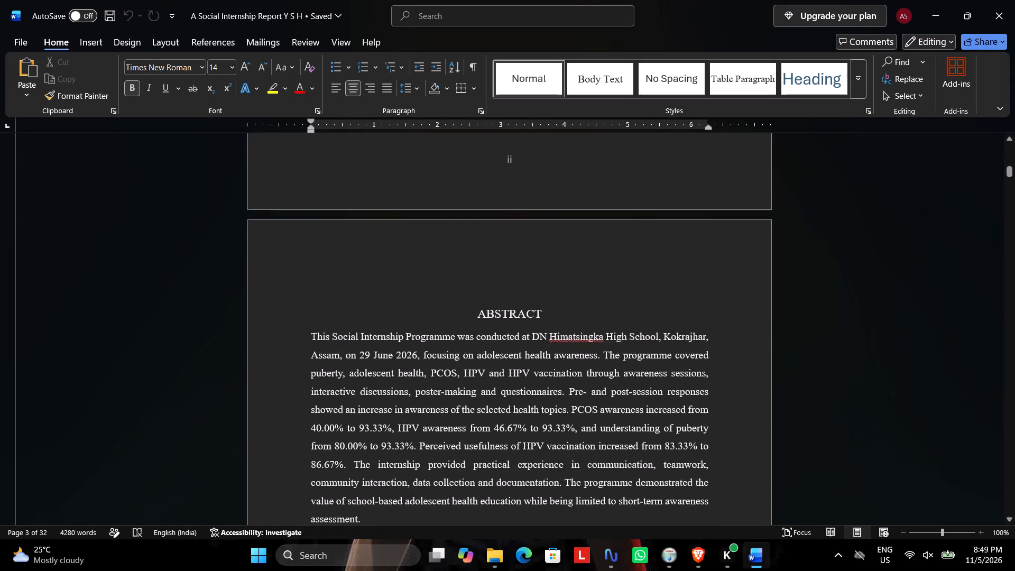
scroll(449, 491, "up", 1)
left_click(43, 529)
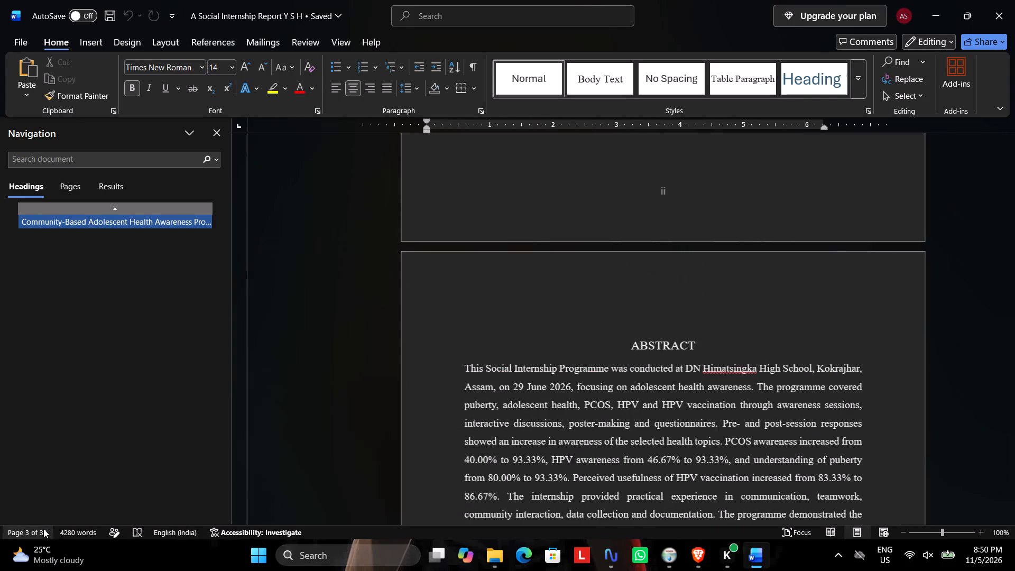
left_click(520, 312)
left_click(555, 312)
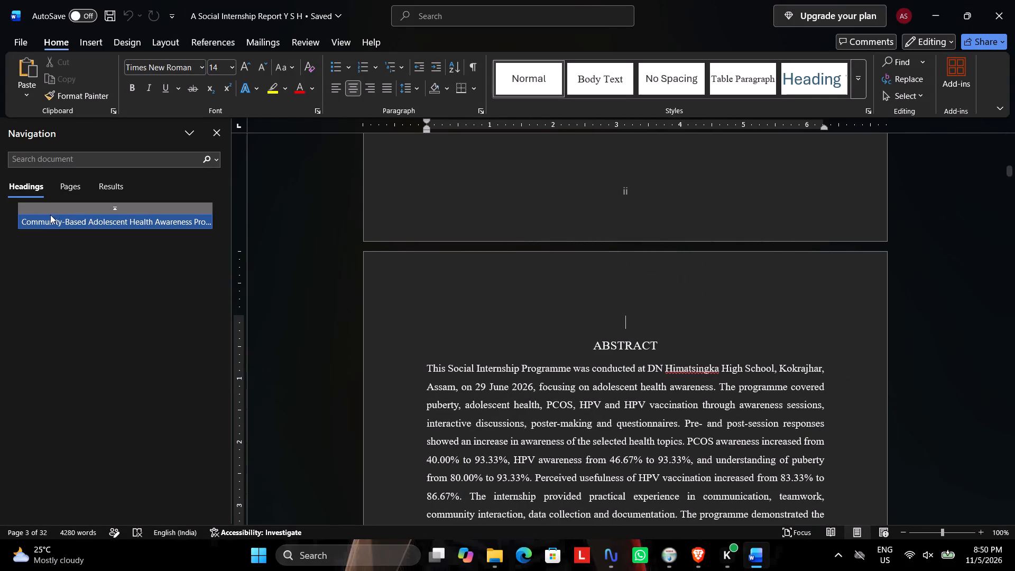
left_click(67, 189)
scroll(258, 330, "up", 5)
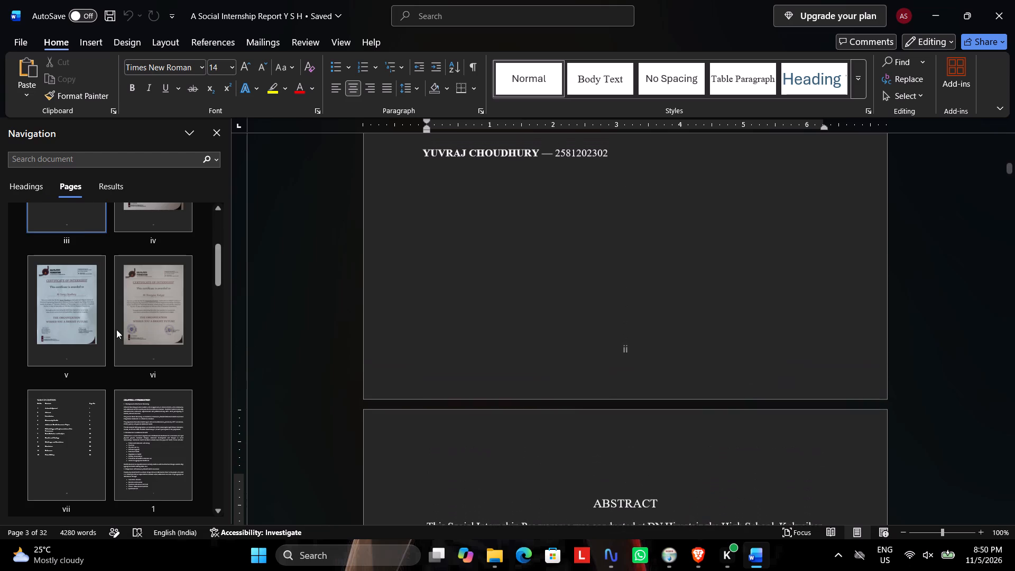
scroll(27, 291, "up", 4)
left_click(77, 407)
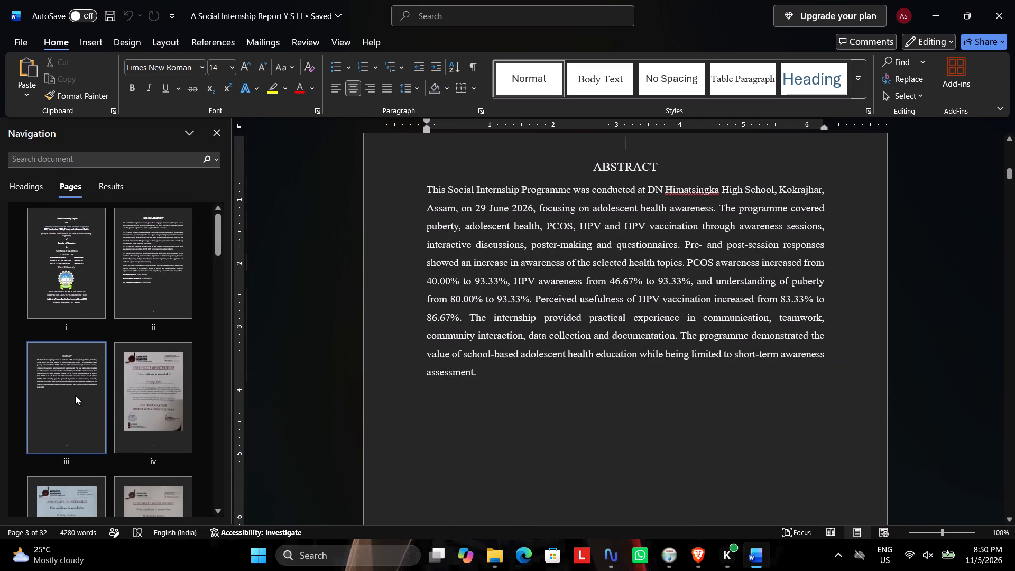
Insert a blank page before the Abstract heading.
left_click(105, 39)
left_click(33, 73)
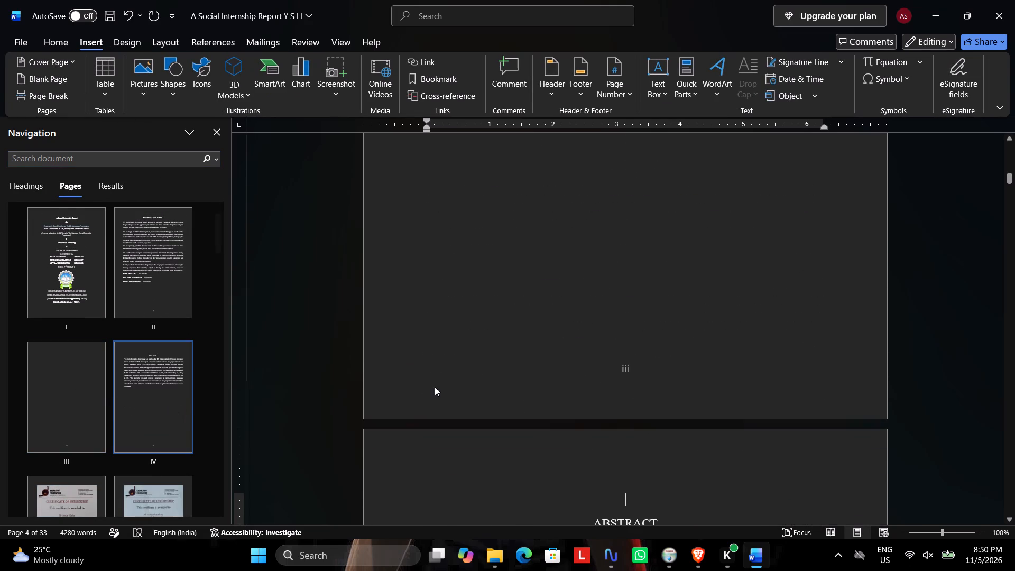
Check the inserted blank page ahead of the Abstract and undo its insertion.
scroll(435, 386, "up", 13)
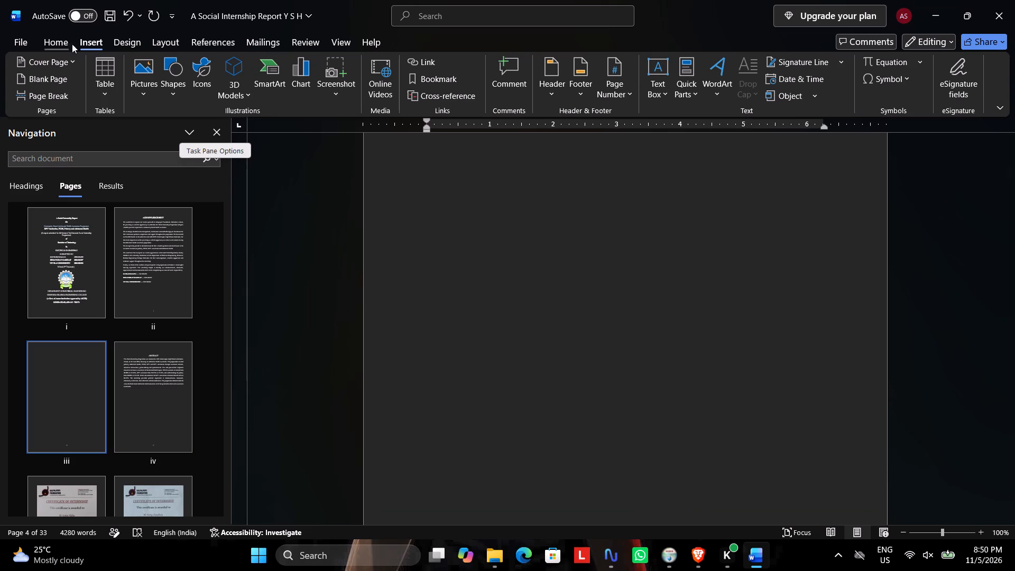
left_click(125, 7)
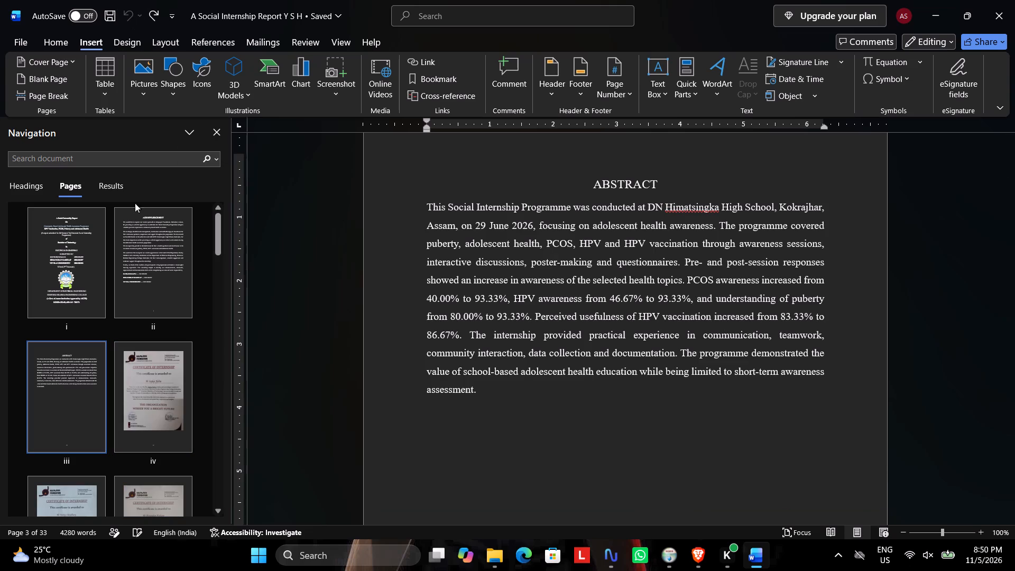
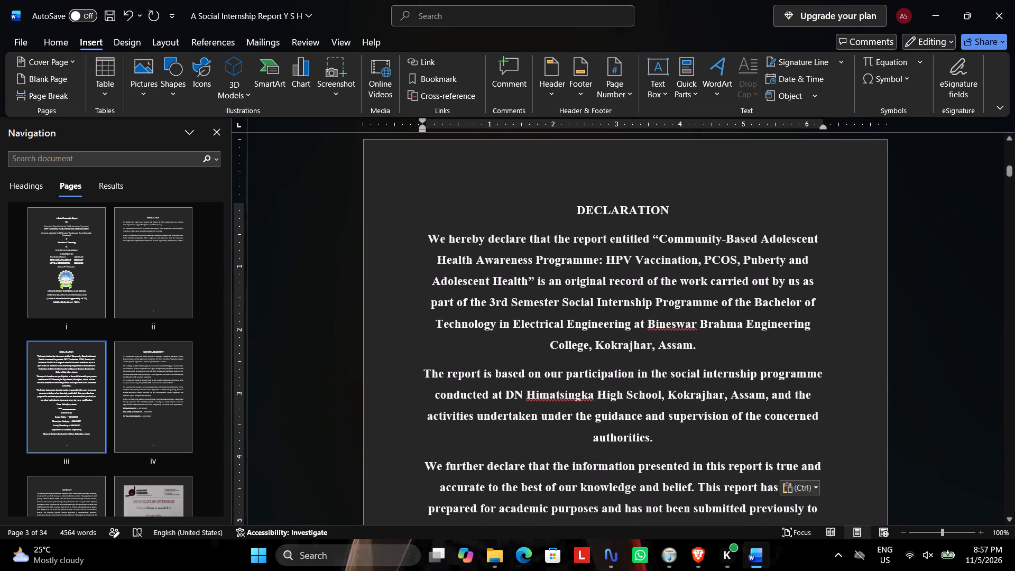
left_click_drag(430, 237, 686, 393)
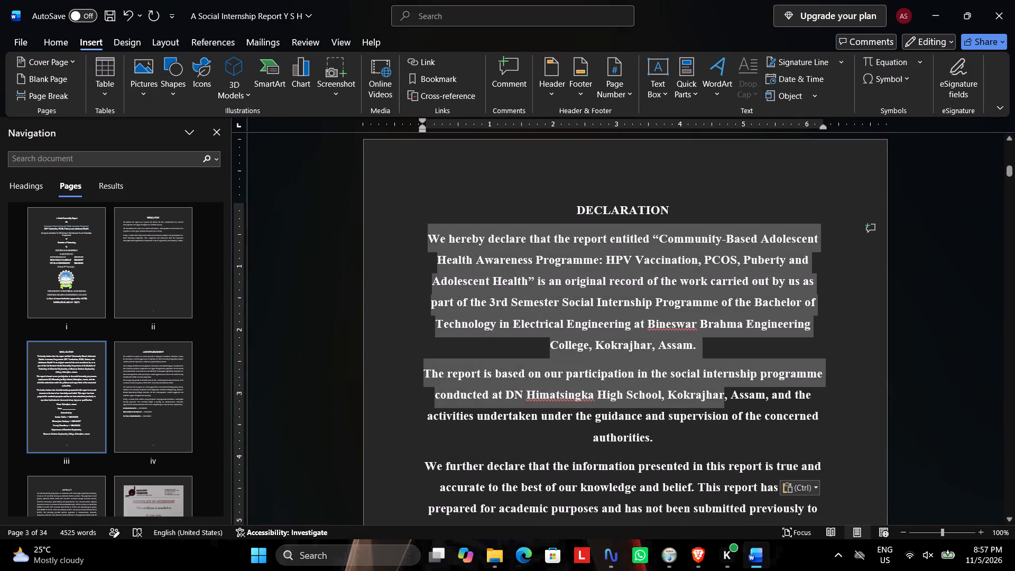
left_click_drag(686, 393, 727, 432)
scroll(702, 401, "down", 9)
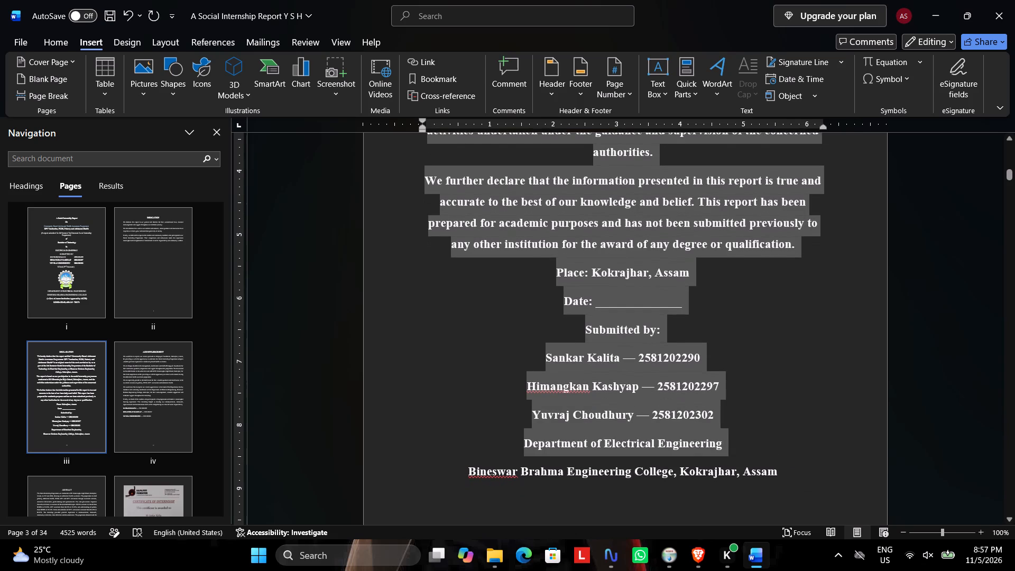
left_click_drag(727, 432, 767, 465)
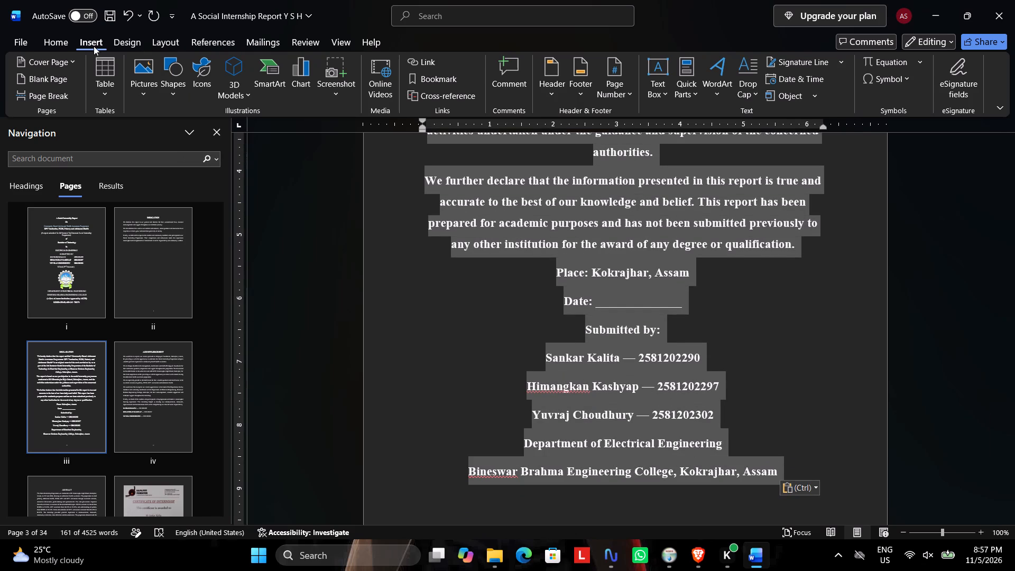
left_click(50, 47)
left_click(335, 84)
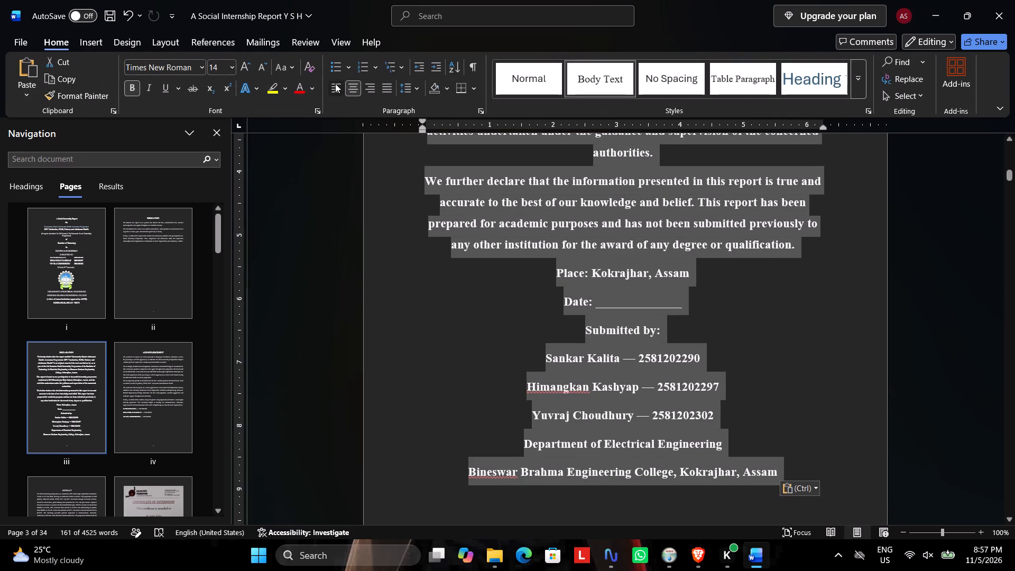
scroll(497, 298, "up", 1)
left_click(390, 82)
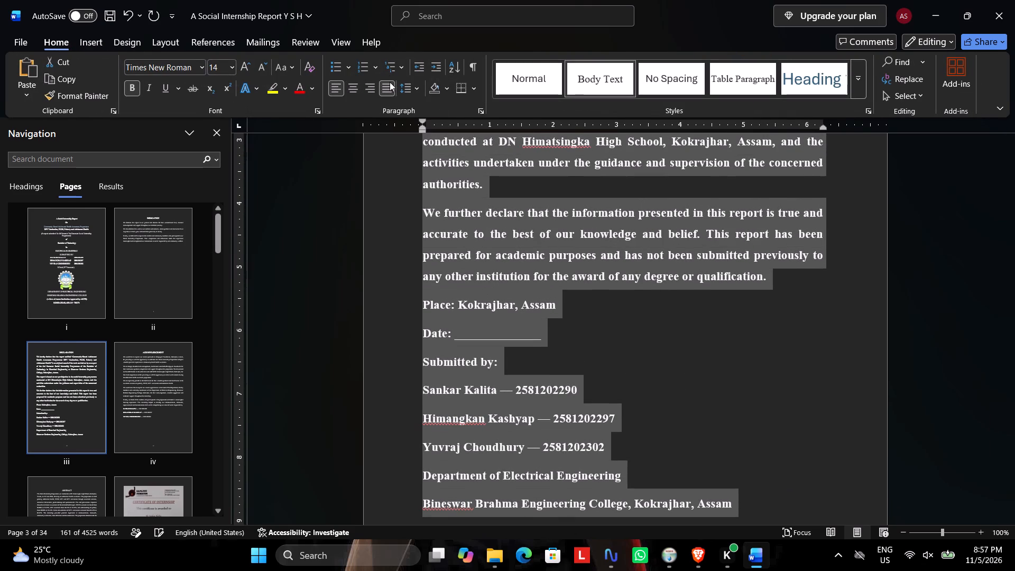
left_click(137, 89)
left_click(264, 68)
scroll(499, 244, "up", 4)
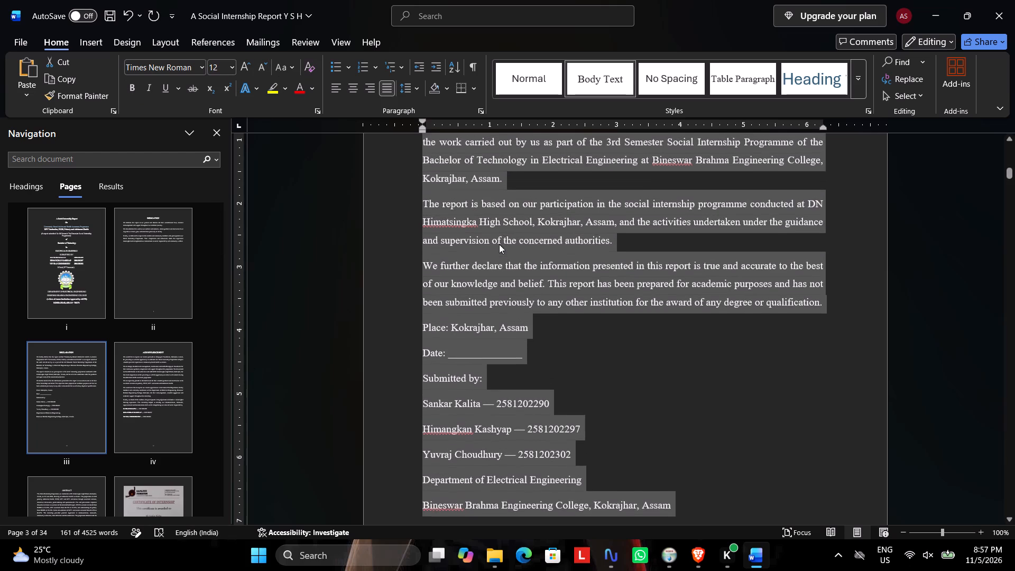
scroll(511, 260, "up", 1)
double_click(508, 238)
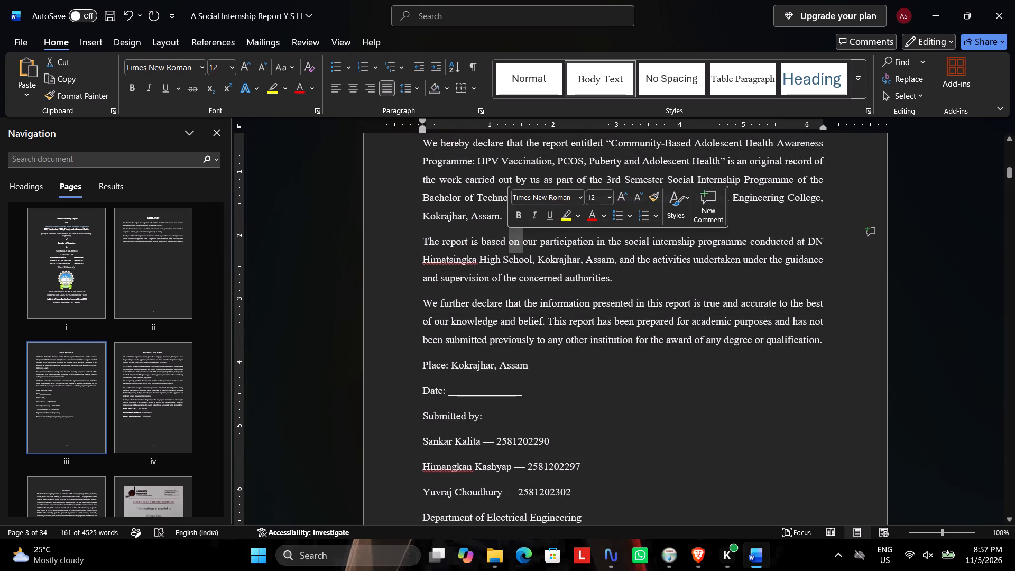
scroll(506, 264, "up", 4)
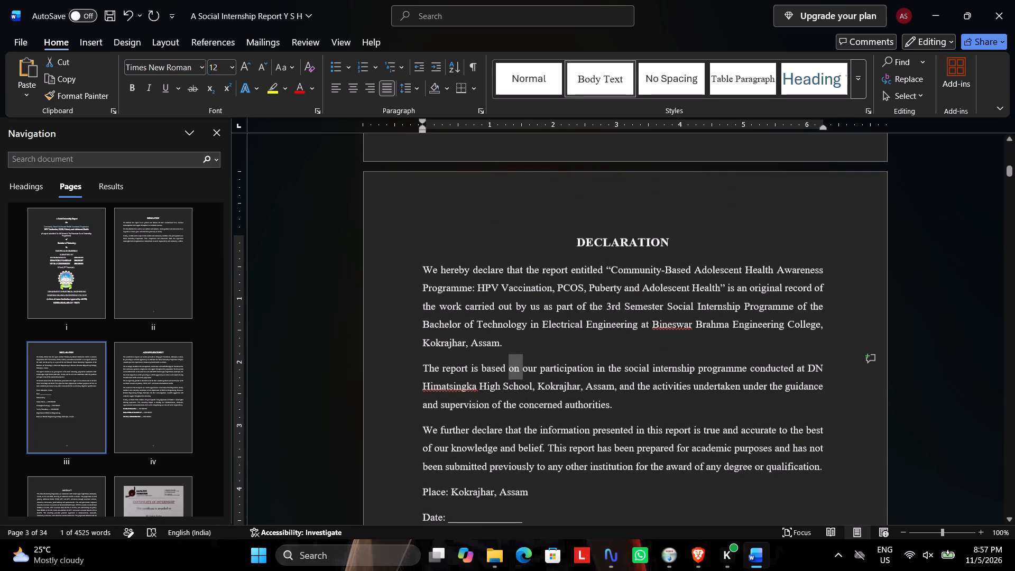
left_click_drag(669, 238, 548, 235)
left_click(523, 183)
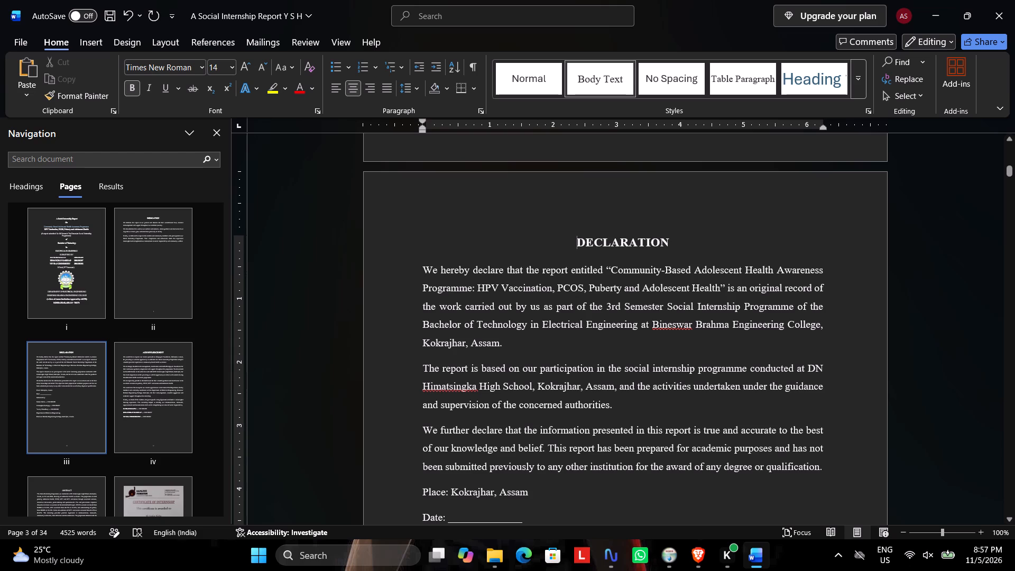
Insert a blank line above each of the Place, Date and Submitted by lines on the Declaration page.
scroll(537, 312, "down", 3)
scroll(403, 415, "down", 2)
left_click(423, 358)
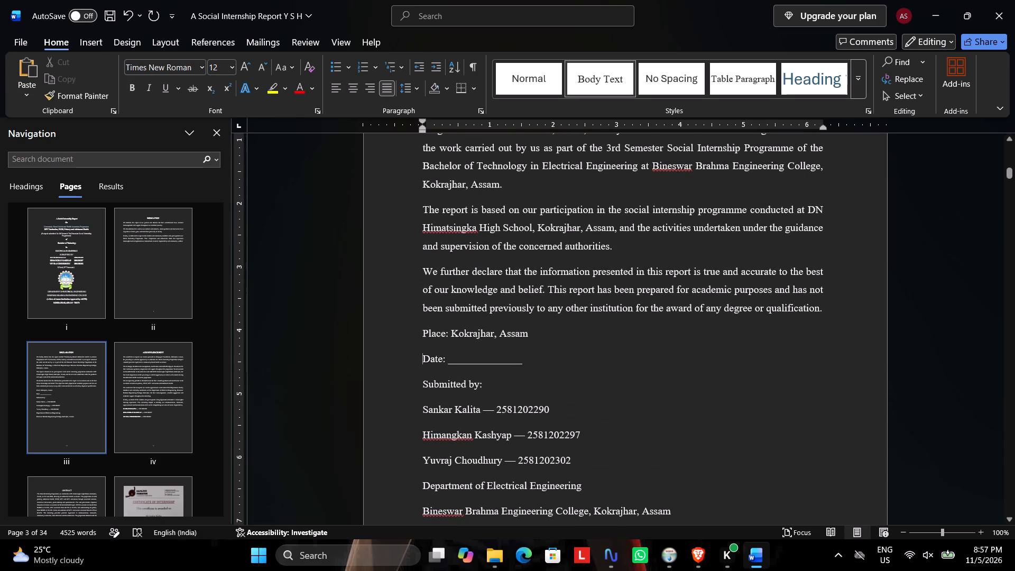
key("Return")
left_click(422, 409)
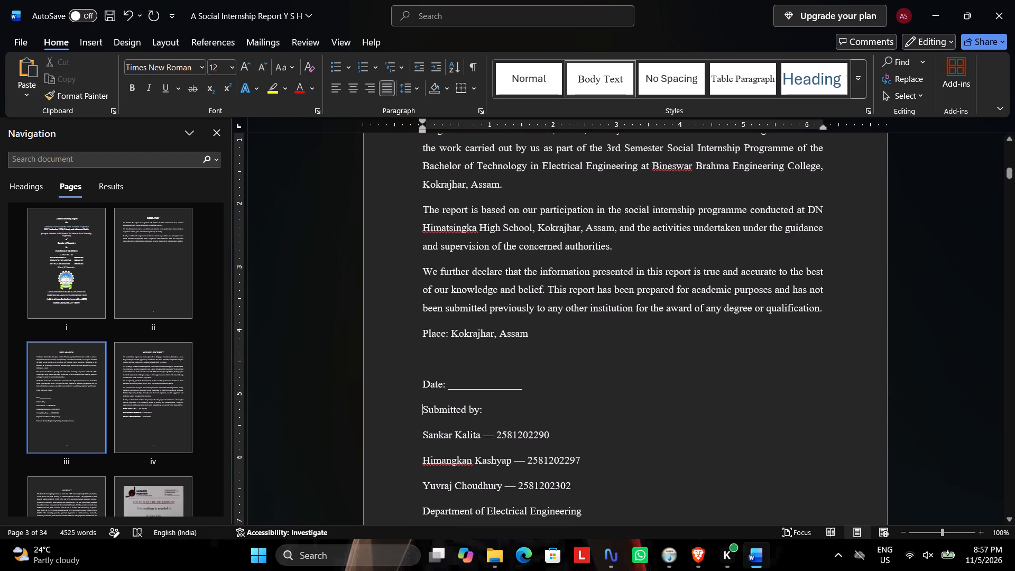
key("Return")
scroll(493, 401, "down", 3)
scroll(533, 417, "down", 1)
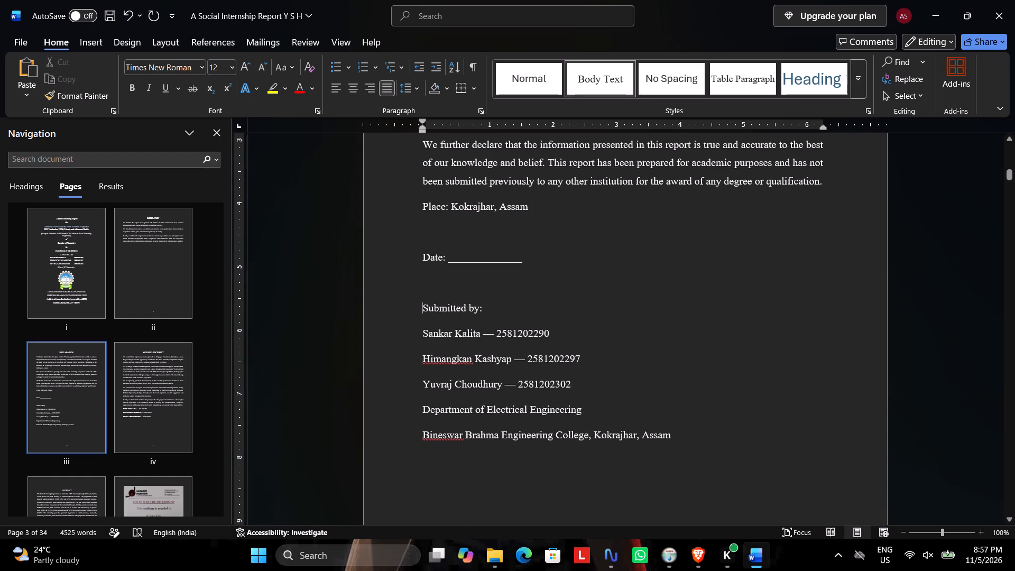
left_click(421, 201)
key("Return")
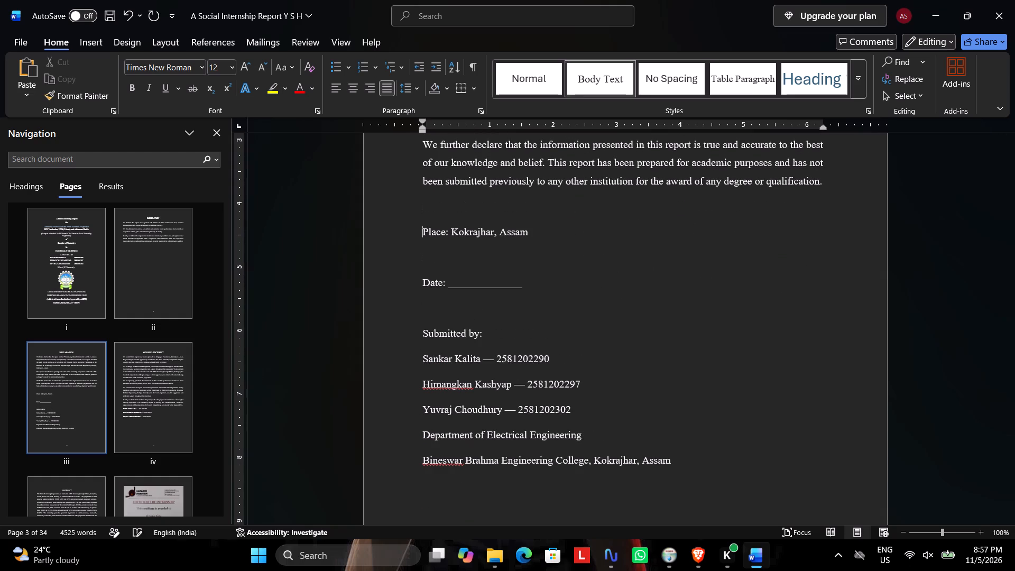
Remove the Place line so the Date line follows the last declaration paragraph after one blank line.
left_click(418, 284)
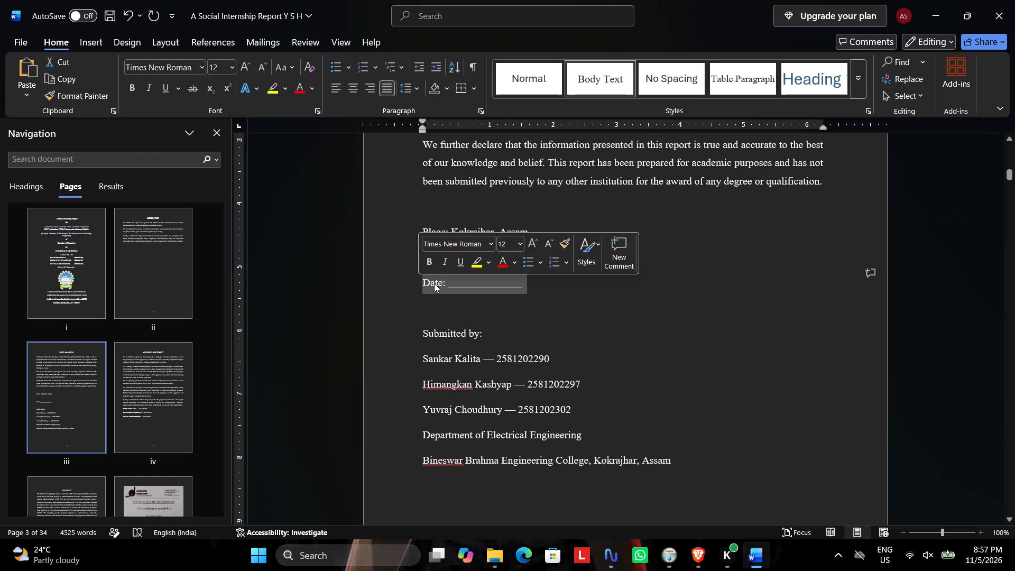
left_click(424, 280)
key("BackSpace")
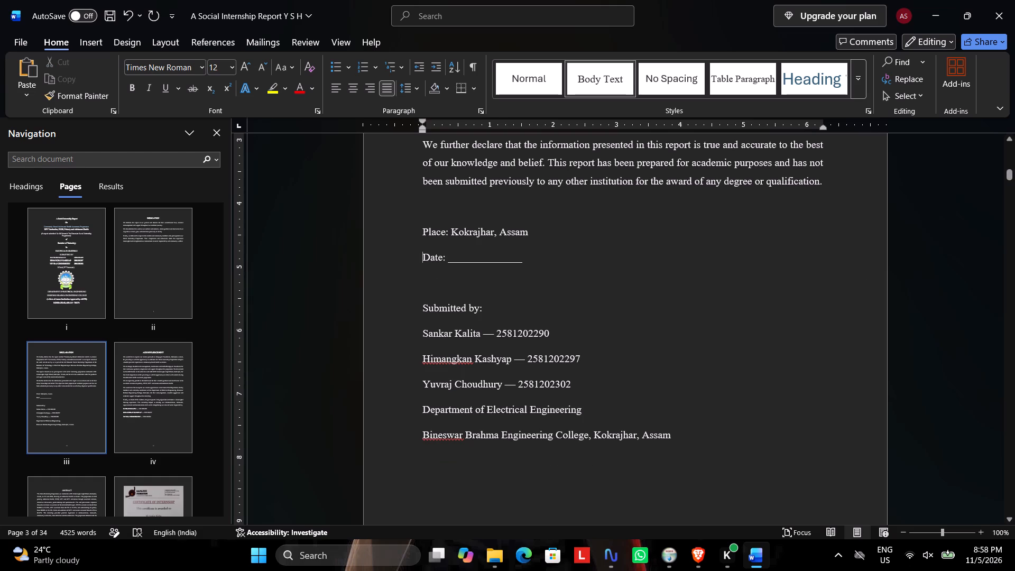
Delete the Place line above the Date line on the Declaration page.
left_click_drag(532, 235, 416, 233)
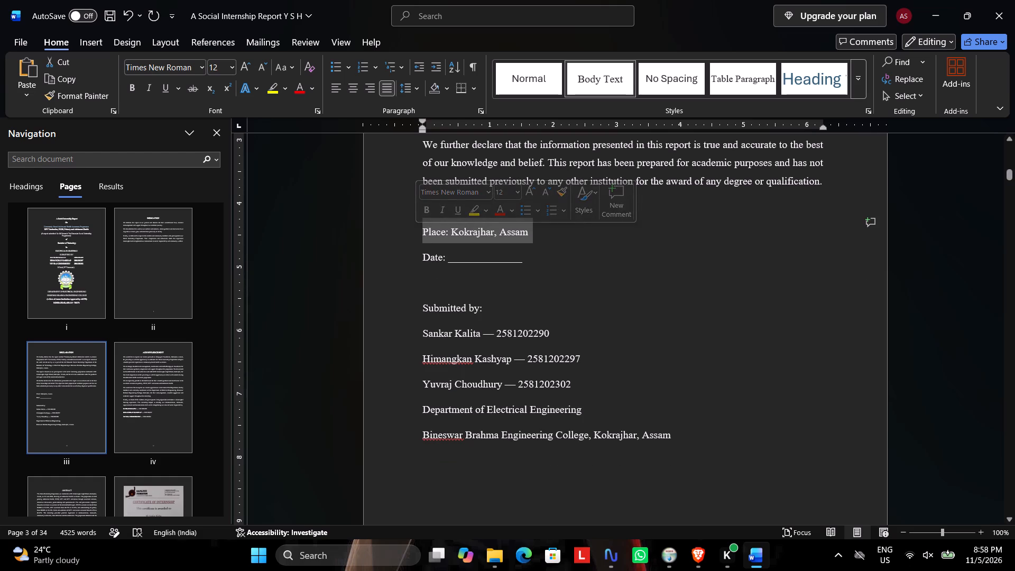
key("BackSpace")
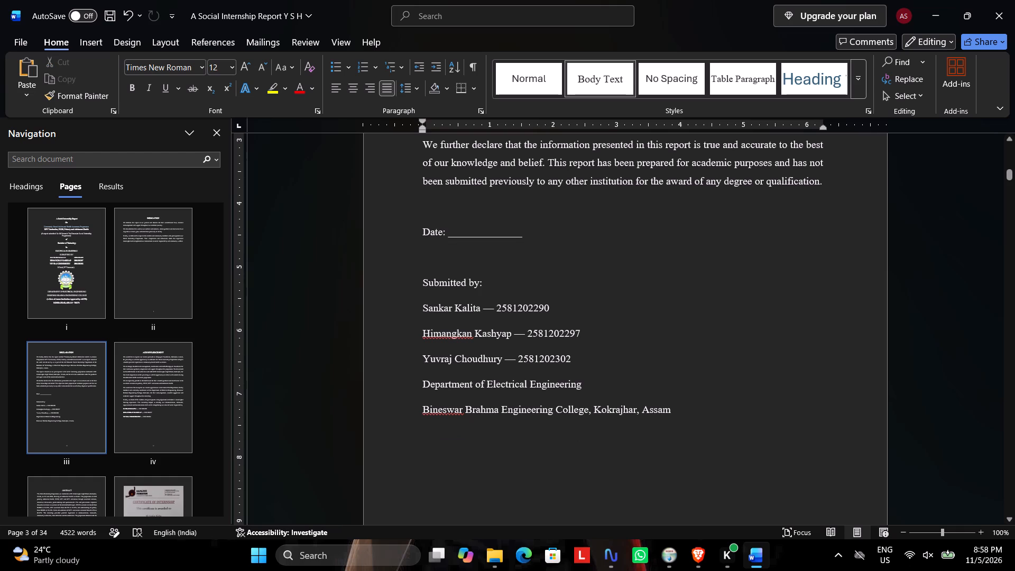
Right-align the closing block on the Declaration page, from the Submitted by line through the college name line.
left_click(425, 384)
left_click_drag(422, 283, 672, 415)
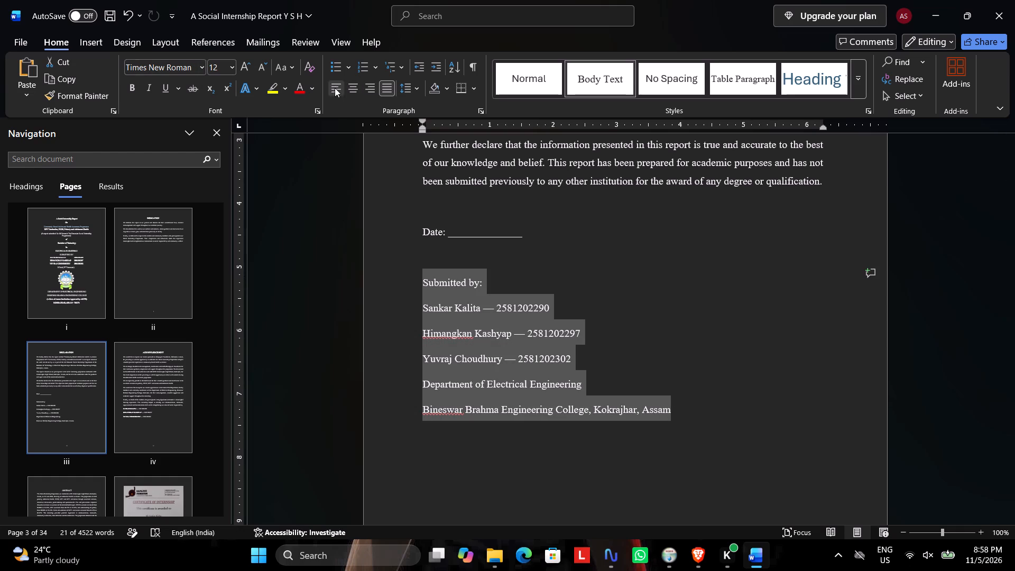
left_click(347, 86)
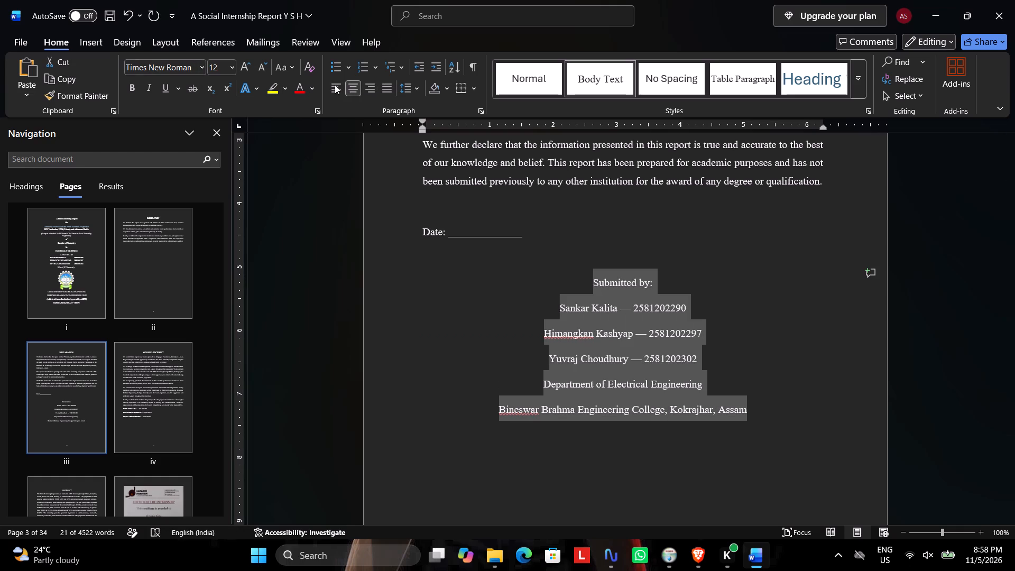
left_click(335, 85)
left_click(365, 86)
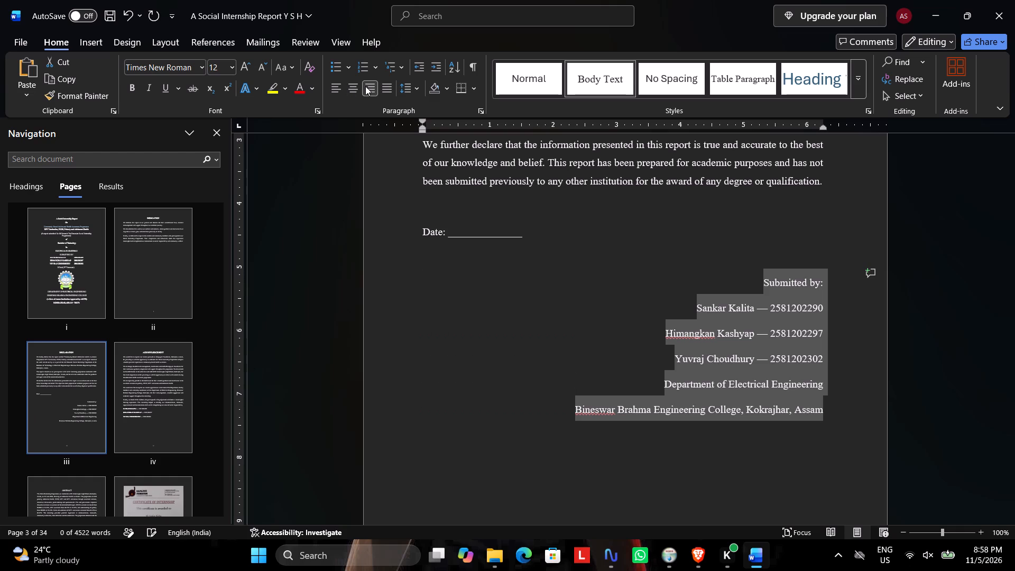
Centre the Submitted by line and indent it about 3 inches, with its first line at about 3.5 inches.
left_click(750, 281)
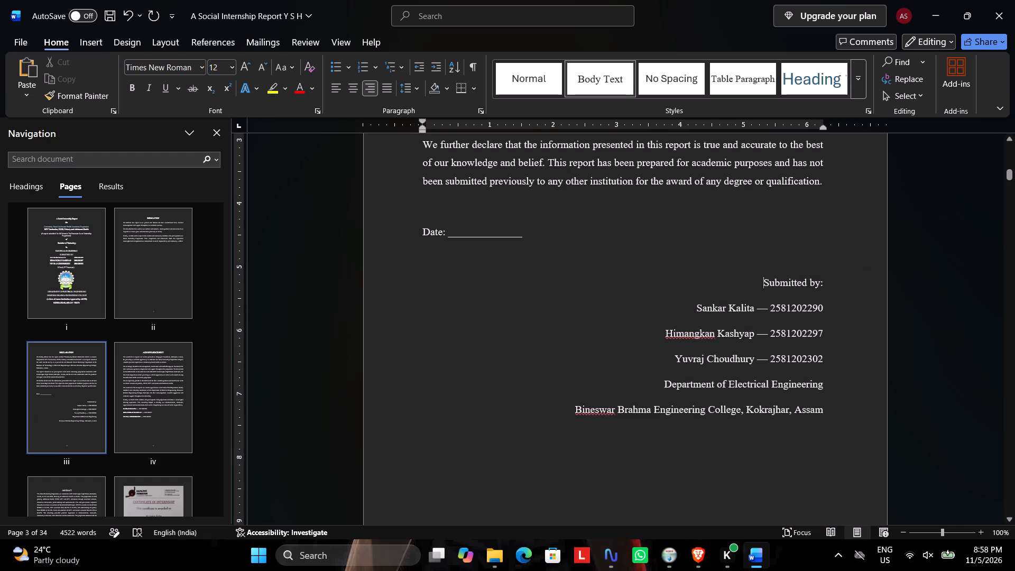
key("BackSpace")
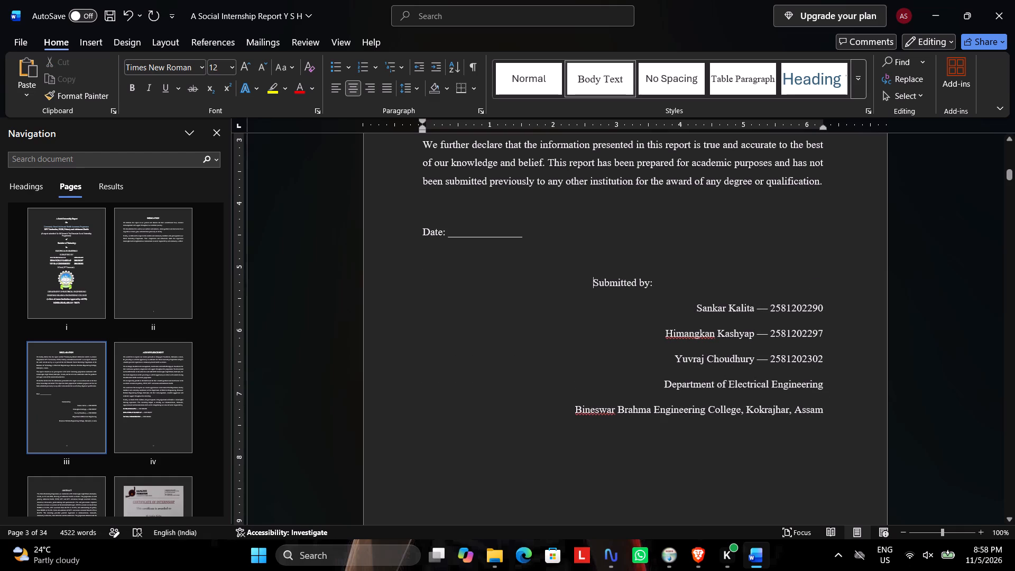
key("Tab")
key("Tab")
key("Tab")
key("Tab")
key("Tab")
key("Tab")
key("Tab")
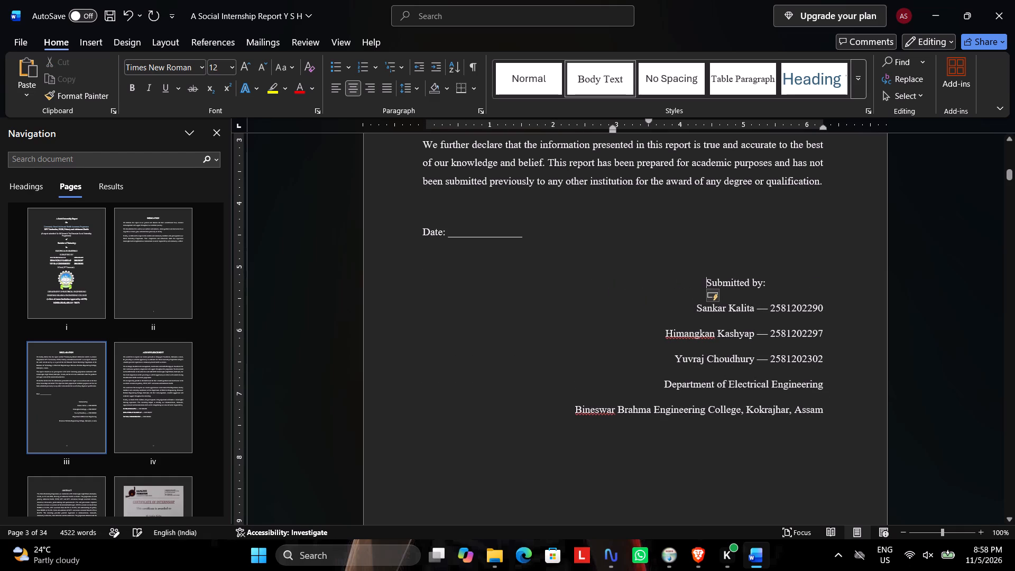
Centre and indent the first student's line directly below the Submitted by line.
left_click(694, 308)
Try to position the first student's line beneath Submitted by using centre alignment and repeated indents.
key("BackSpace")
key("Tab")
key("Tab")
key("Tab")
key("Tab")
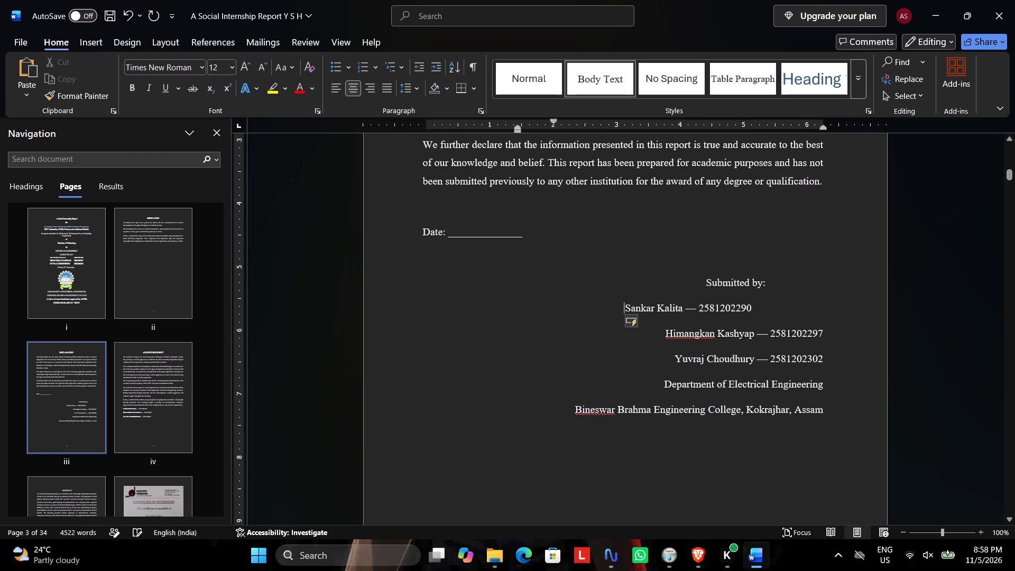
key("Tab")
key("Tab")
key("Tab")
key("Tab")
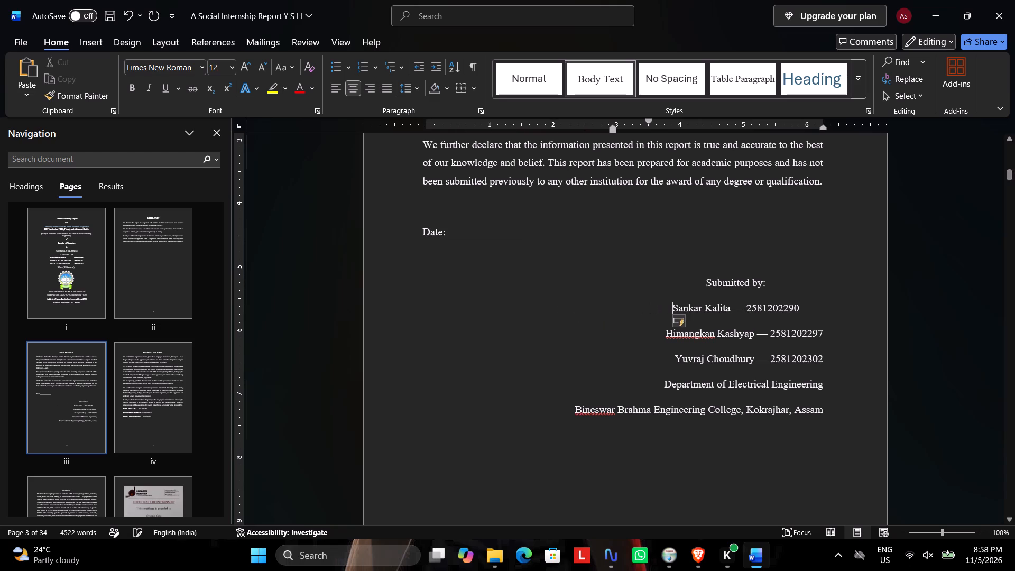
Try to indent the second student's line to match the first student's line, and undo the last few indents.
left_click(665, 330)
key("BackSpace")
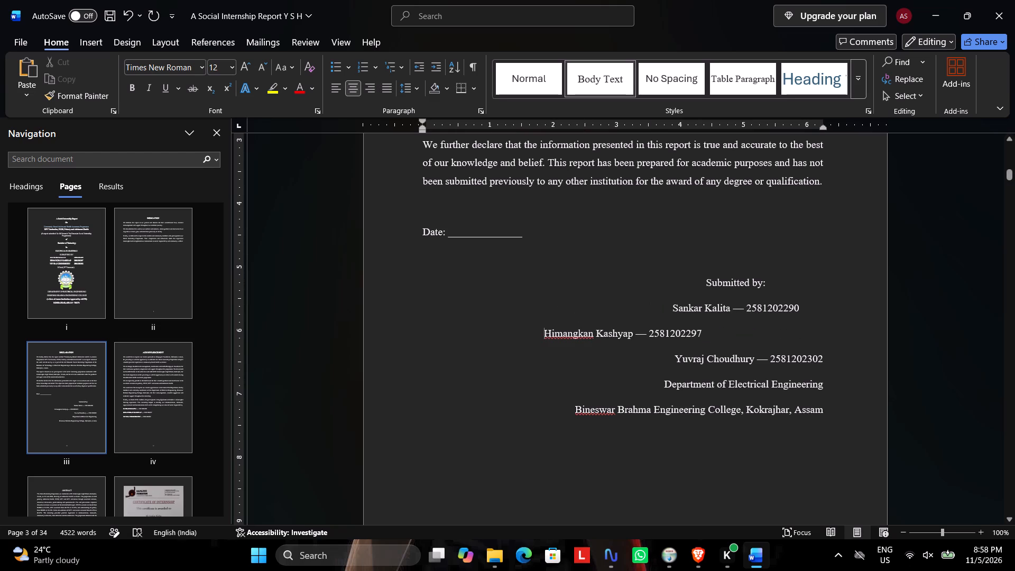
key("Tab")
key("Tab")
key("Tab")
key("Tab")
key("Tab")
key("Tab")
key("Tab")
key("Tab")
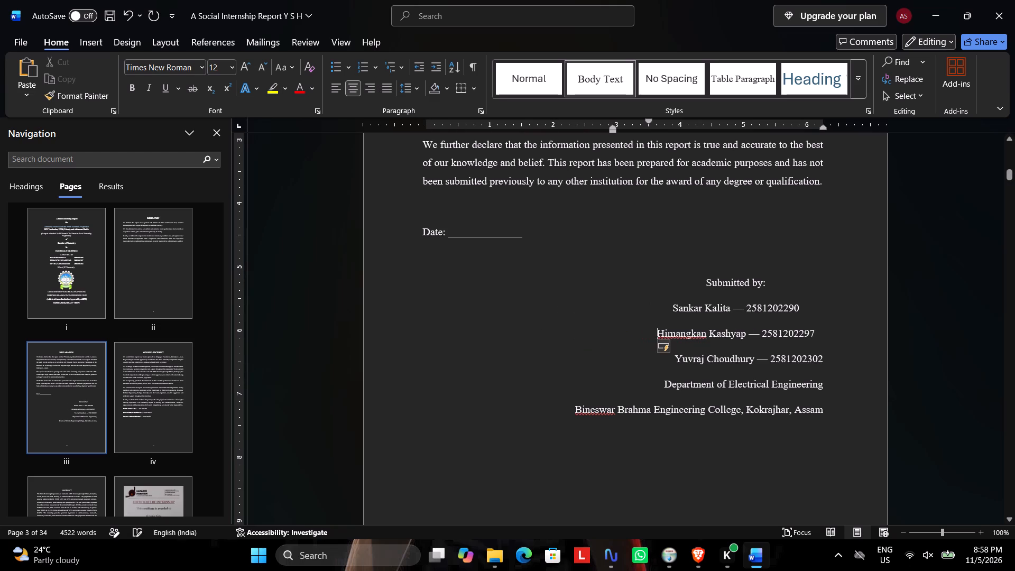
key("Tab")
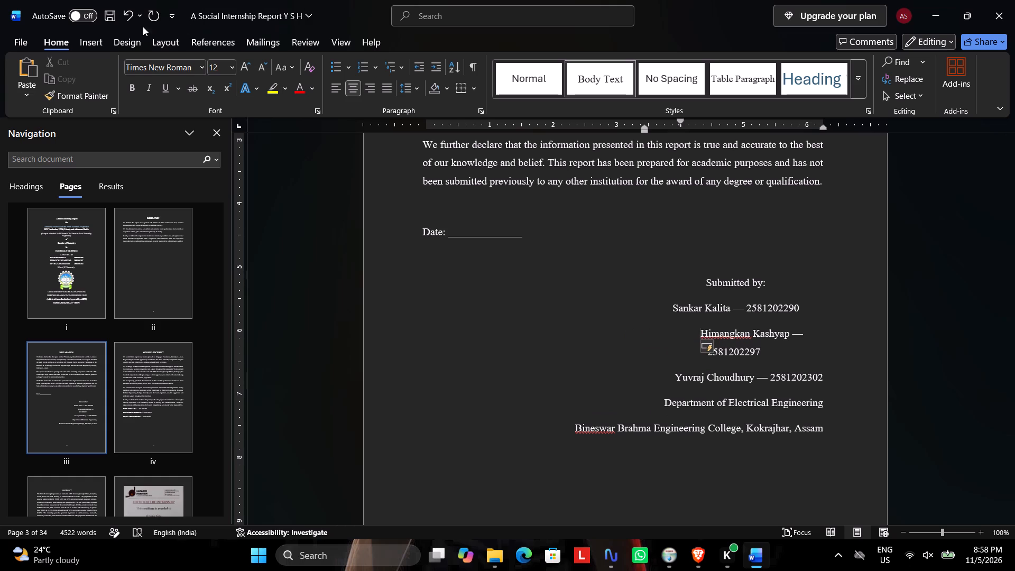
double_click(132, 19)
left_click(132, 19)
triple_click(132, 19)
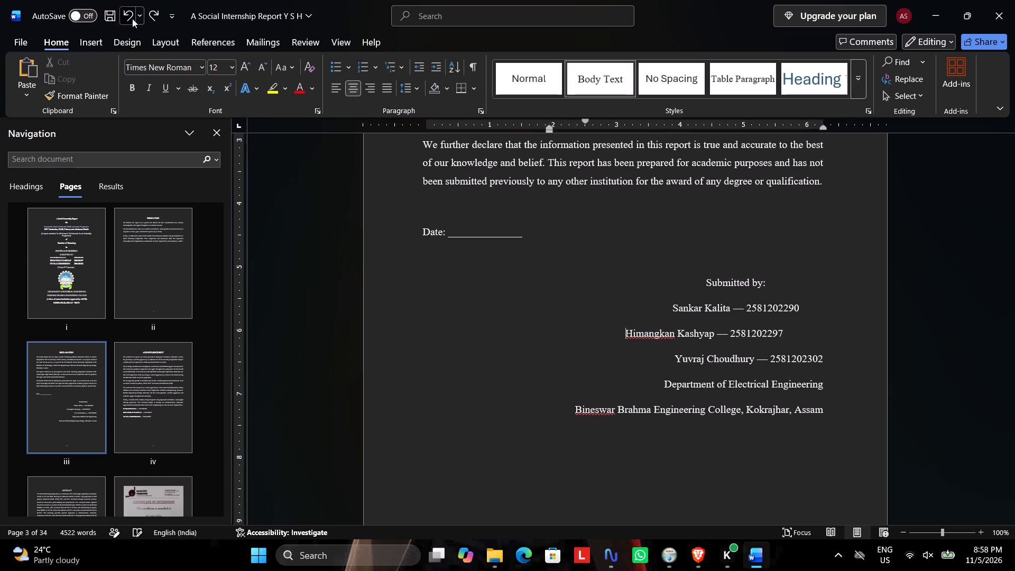
Left-align the whole submission block, from Submitted by through the college name line.
left_click_drag(834, 415, 684, 278)
left_click(328, 82)
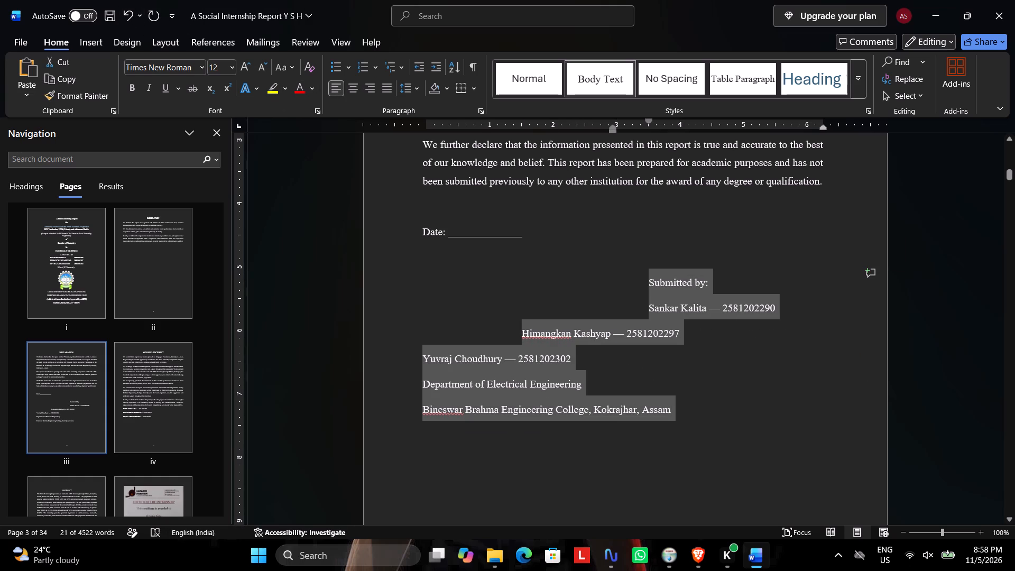
Pull Submitted by and the first two student lines back to the margin, keeping one blank line between Date and Submitted by.
left_click(511, 329)
key("BackSpace")
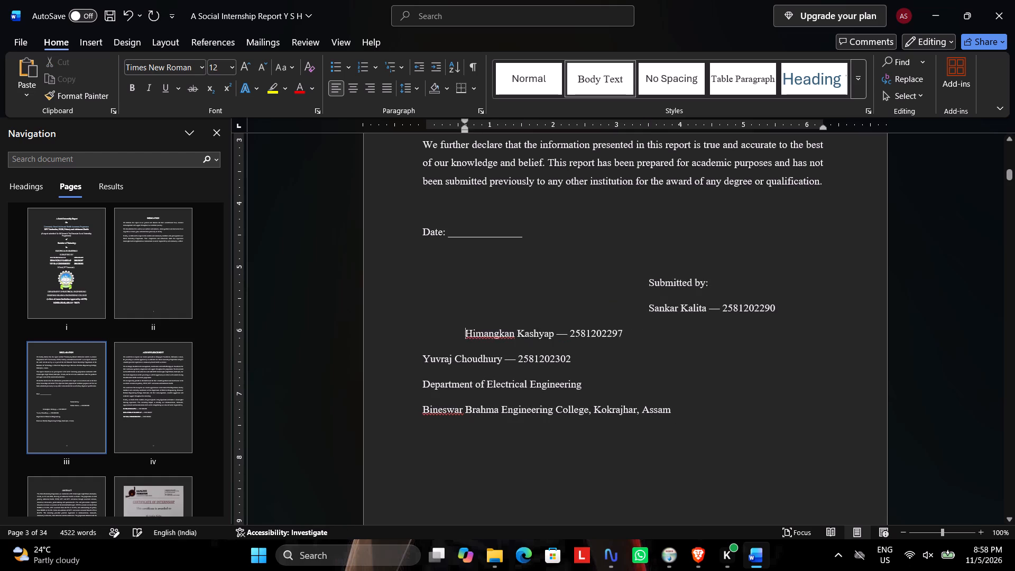
key("BackSpace")
left_click(647, 303)
key("BackSpace")
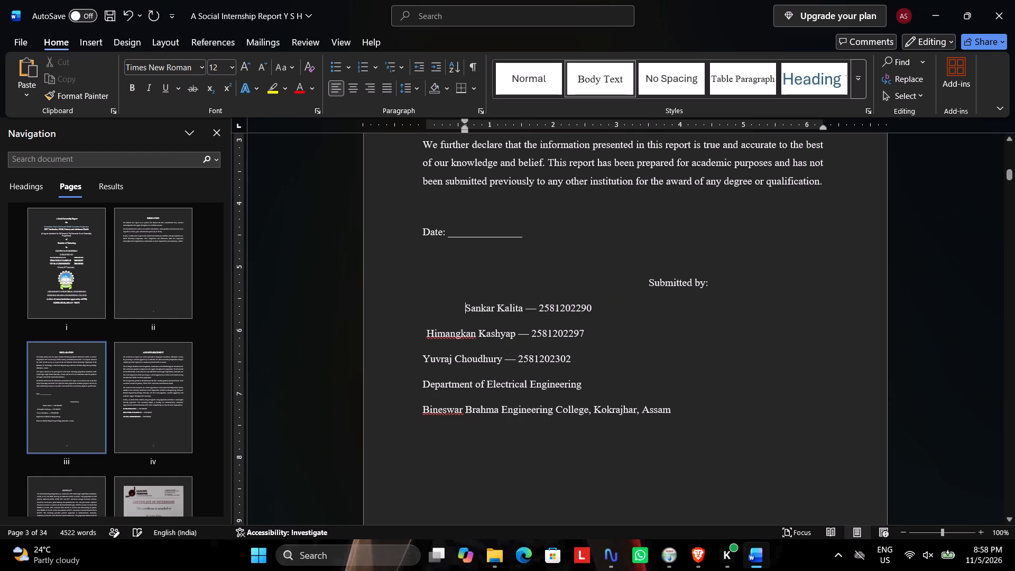
key("BackSpace")
left_click(425, 330)
key("BackSpace")
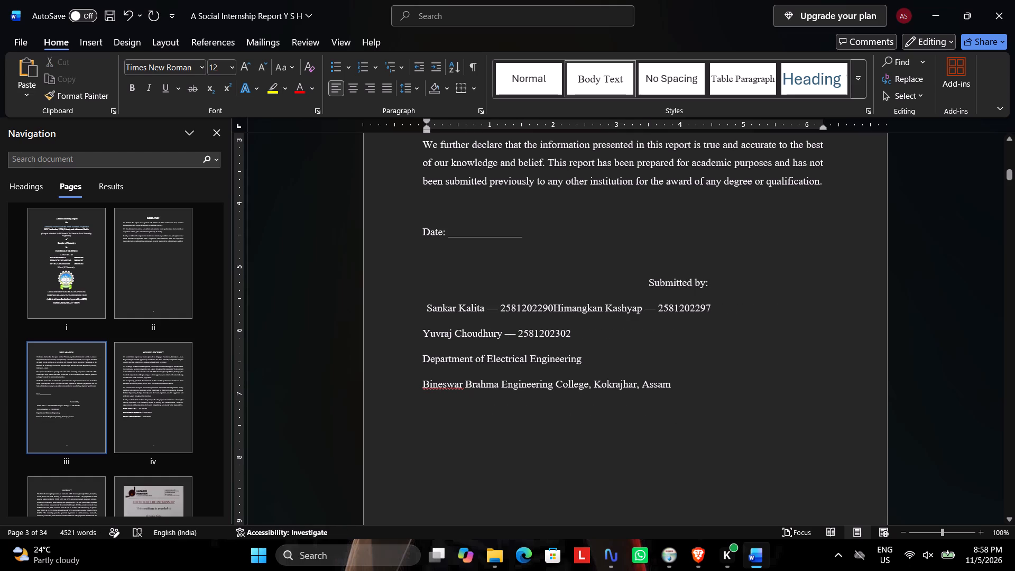
key("Return")
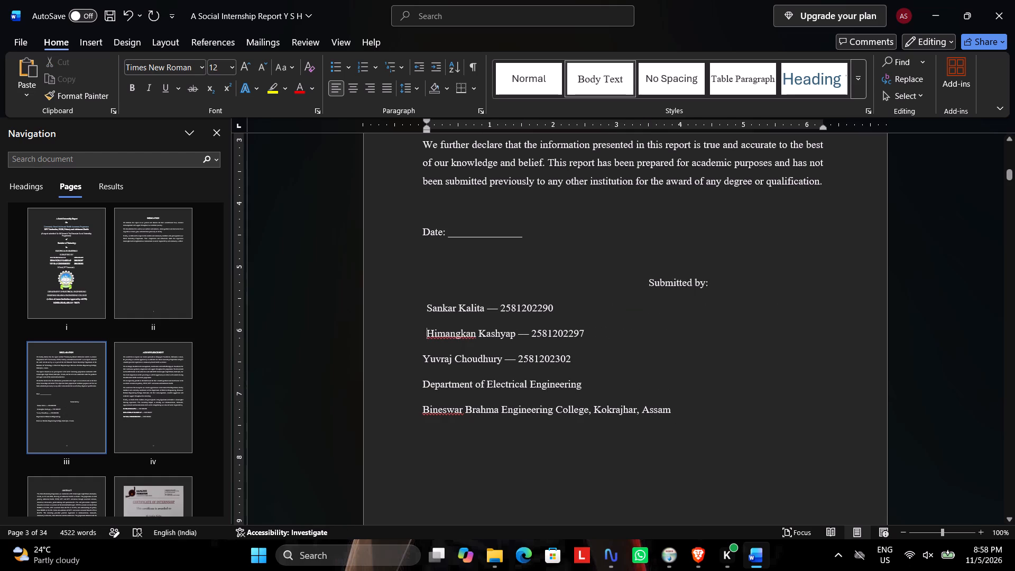
left_click(649, 280)
key("BackSpace")
key("BackSpace")
key("BackSpace")
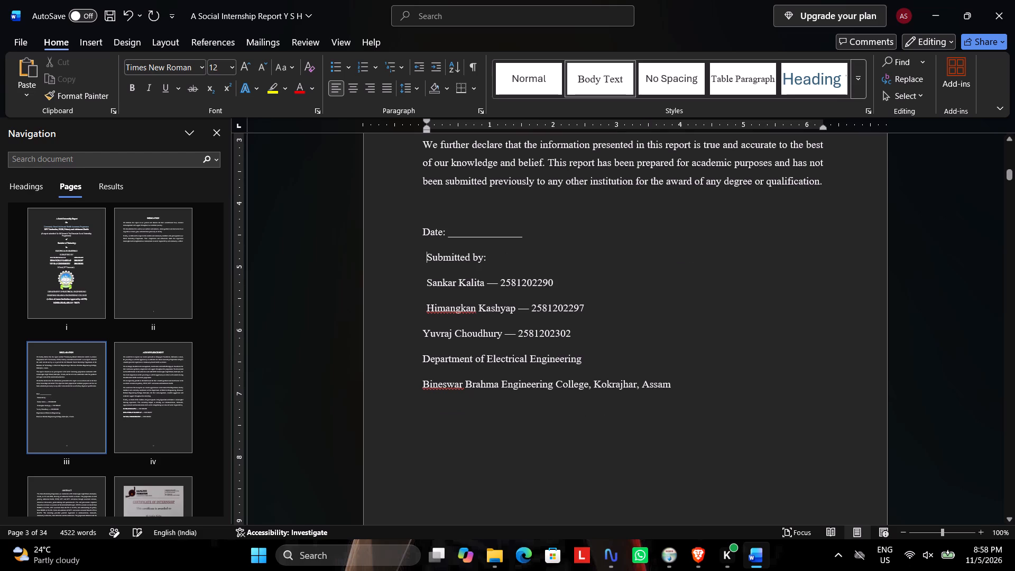
key("Return")
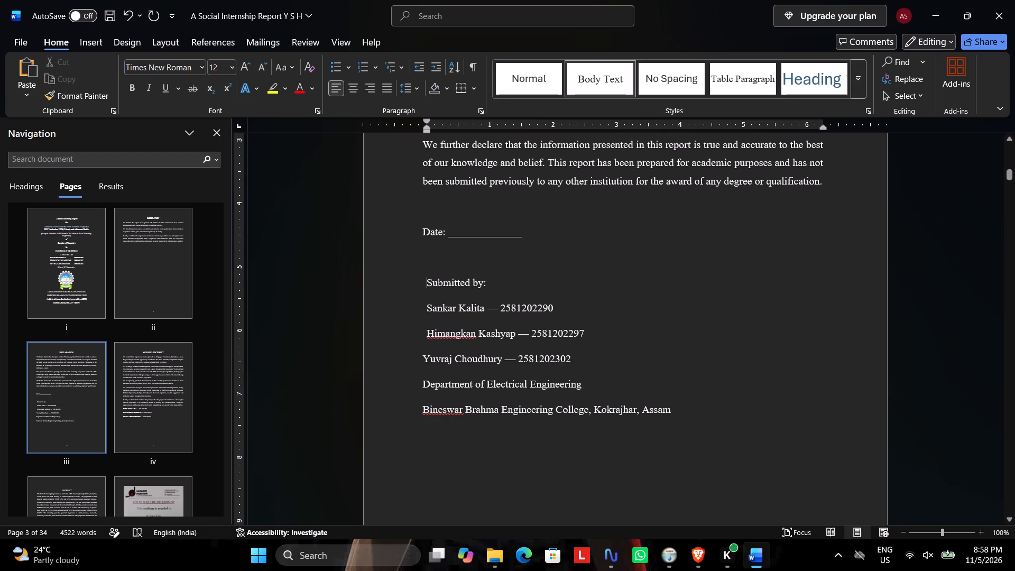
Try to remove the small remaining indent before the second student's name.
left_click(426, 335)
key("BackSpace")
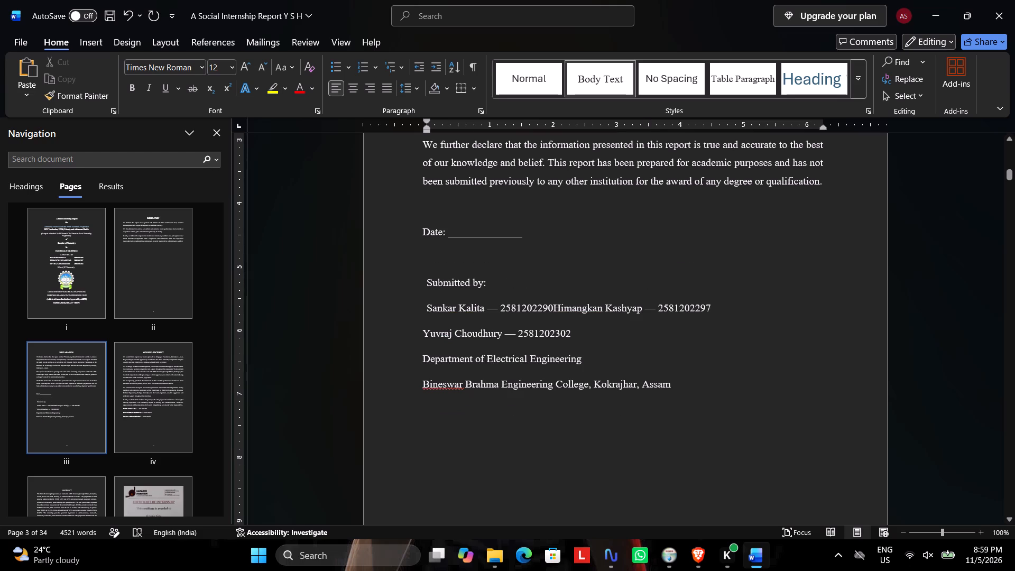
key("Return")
Add one leading space to the third student, department and college lines to align them with the lines above.
left_click(422, 360)
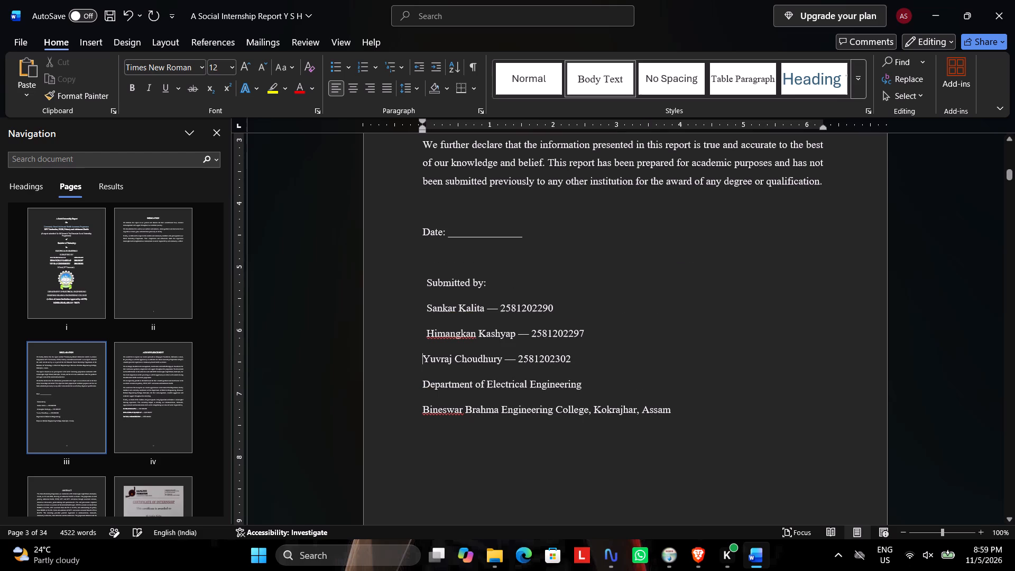
key("Return")
key("BackSpace")
key("space")
left_click(421, 382)
key("space")
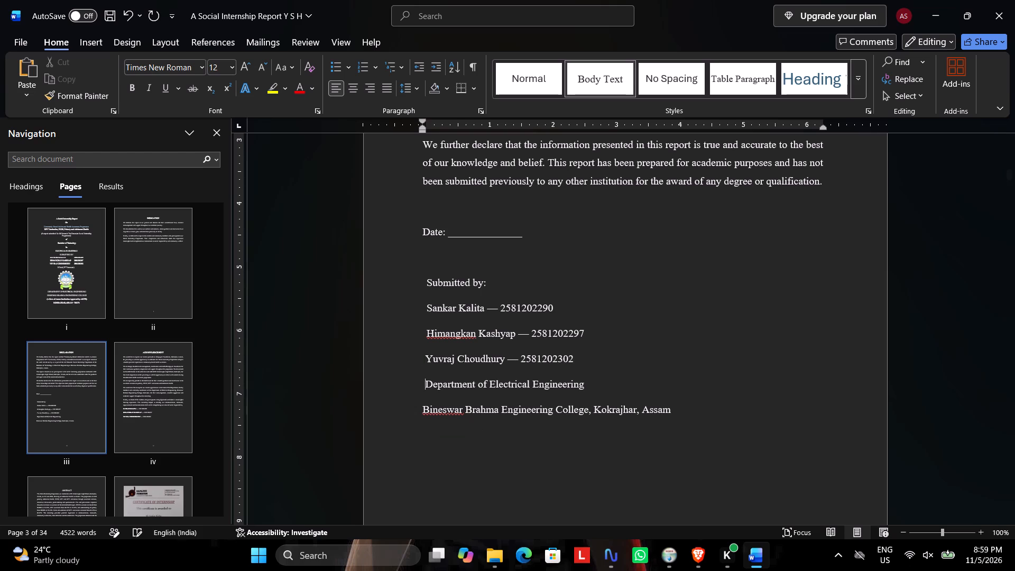
left_click(419, 408)
key("space")
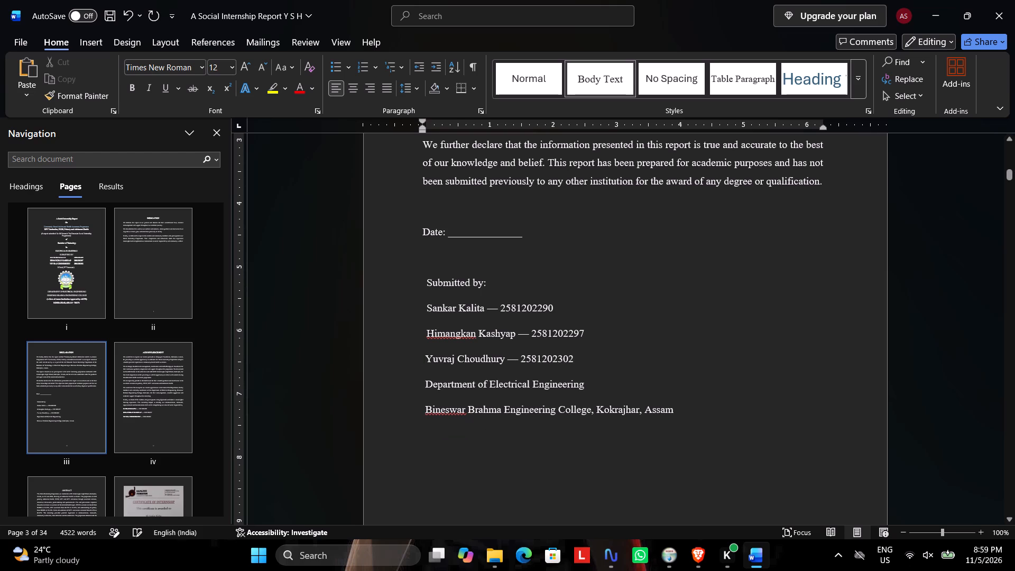
left_click(575, 258)
Indent the Submitted by line on the Declaration page with nine leading spaces.
left_click(428, 278)
key("space")
key("space")
key("space")
key("space")
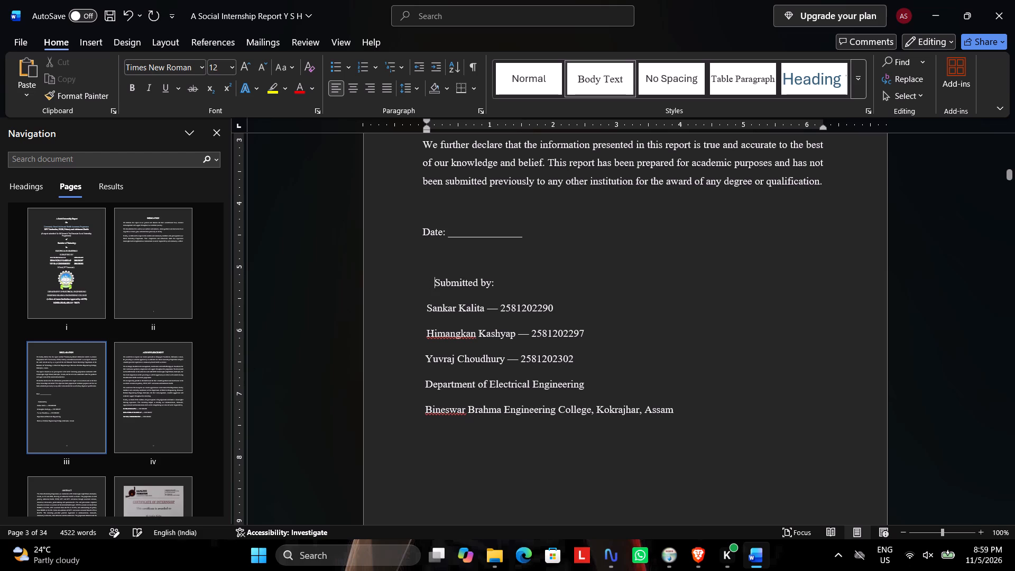
key("space")
key("space")
key("space")
key("space")
key("space")
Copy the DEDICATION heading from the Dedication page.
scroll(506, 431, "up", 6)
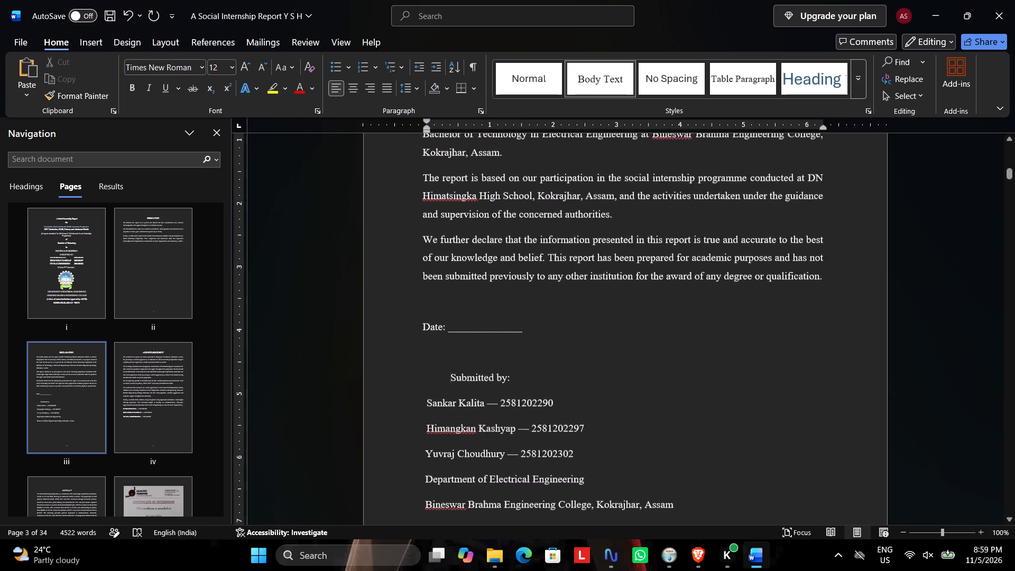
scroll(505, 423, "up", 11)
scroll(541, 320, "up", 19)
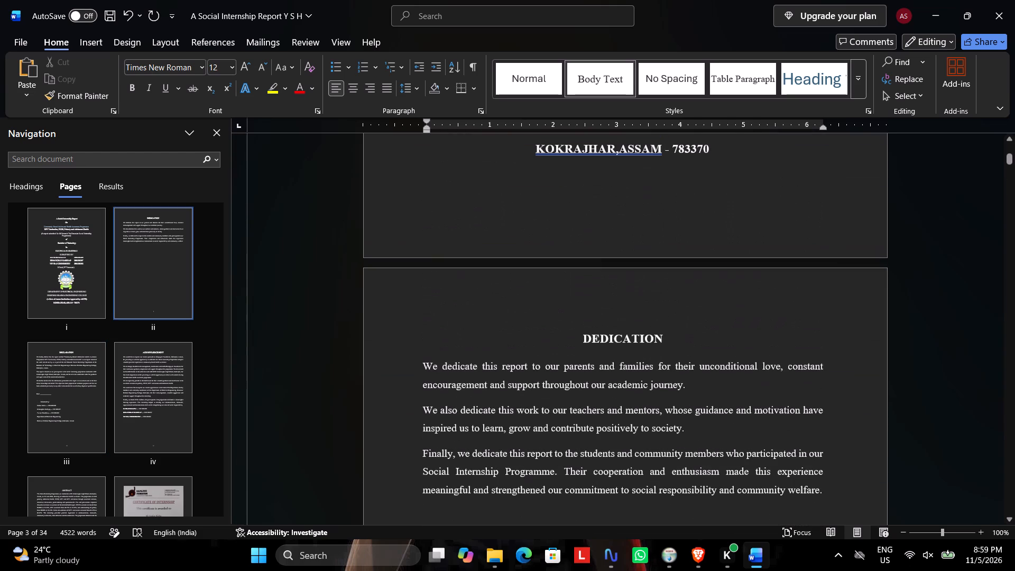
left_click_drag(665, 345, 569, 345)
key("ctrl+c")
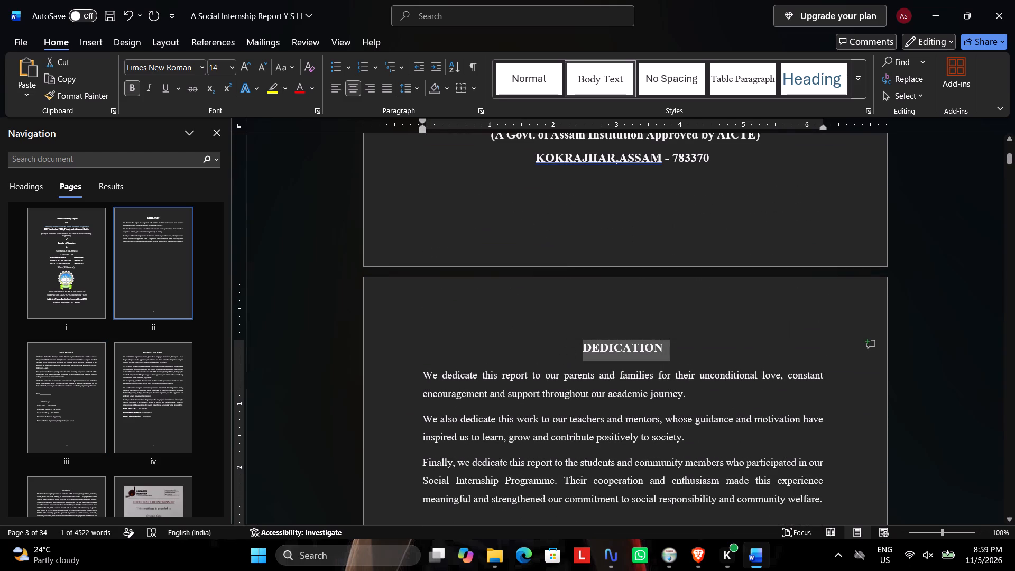
Go to the table of contents page and add a blank line below the Contents column header.
scroll(265, 393, "down", 4)
left_click(80, 397)
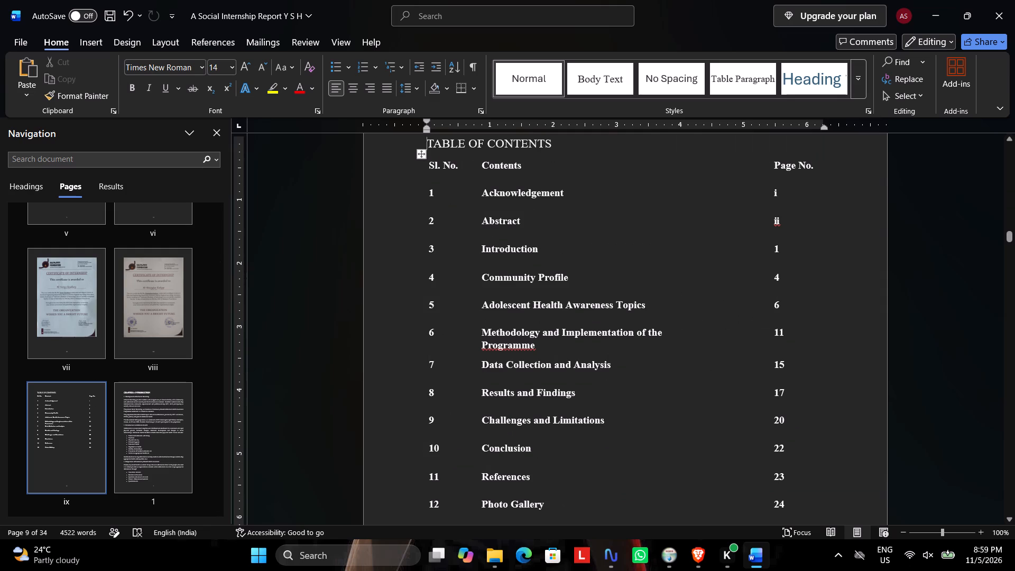
left_click(527, 168)
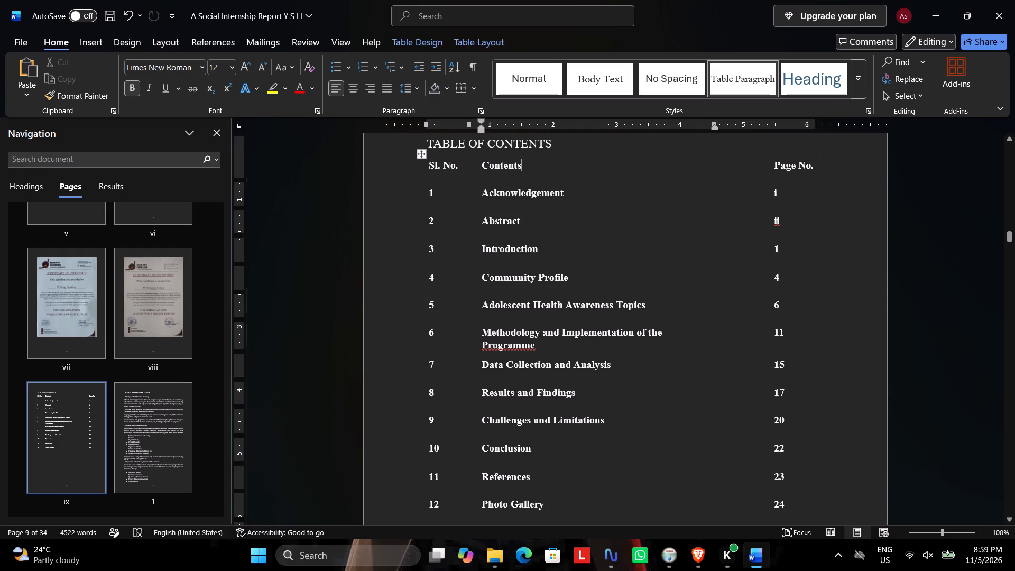
key("Return")
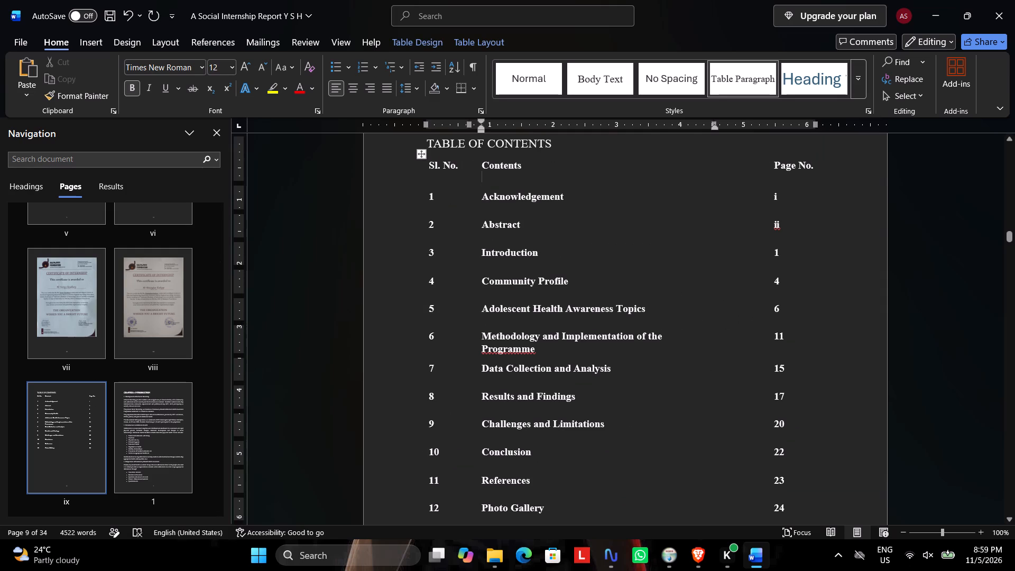
left_click(456, 199)
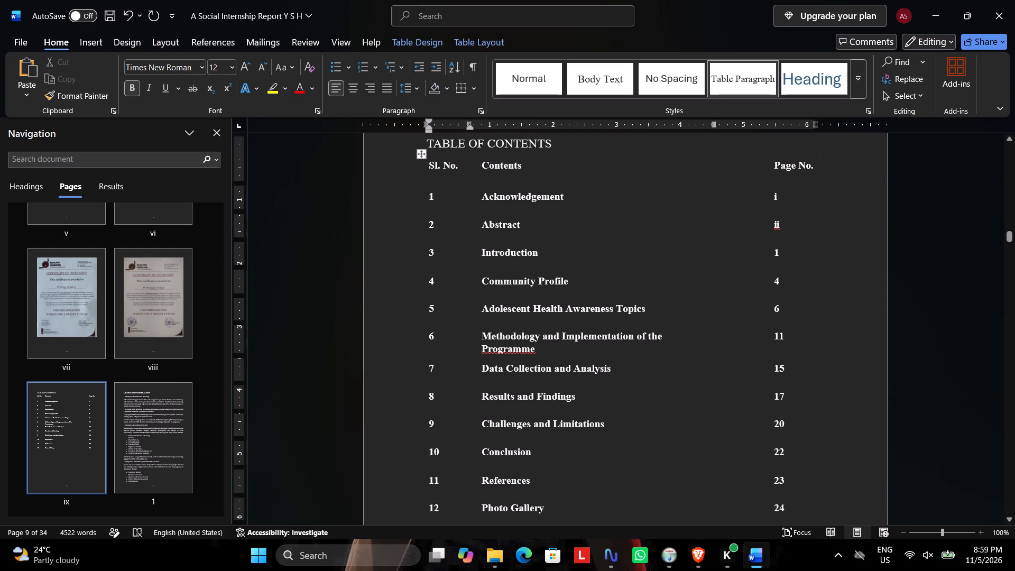
left_click(435, 183)
left_click(442, 195)
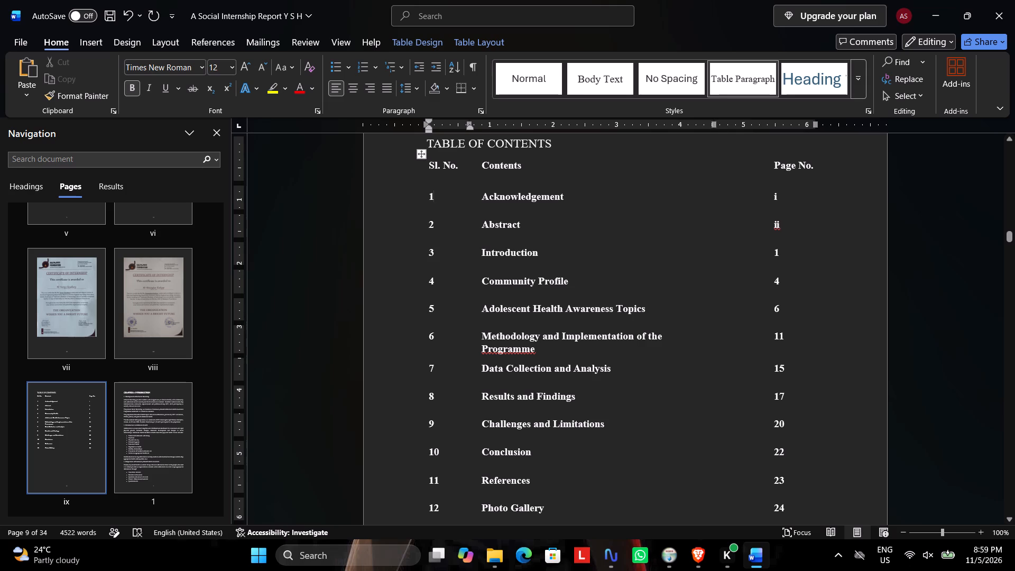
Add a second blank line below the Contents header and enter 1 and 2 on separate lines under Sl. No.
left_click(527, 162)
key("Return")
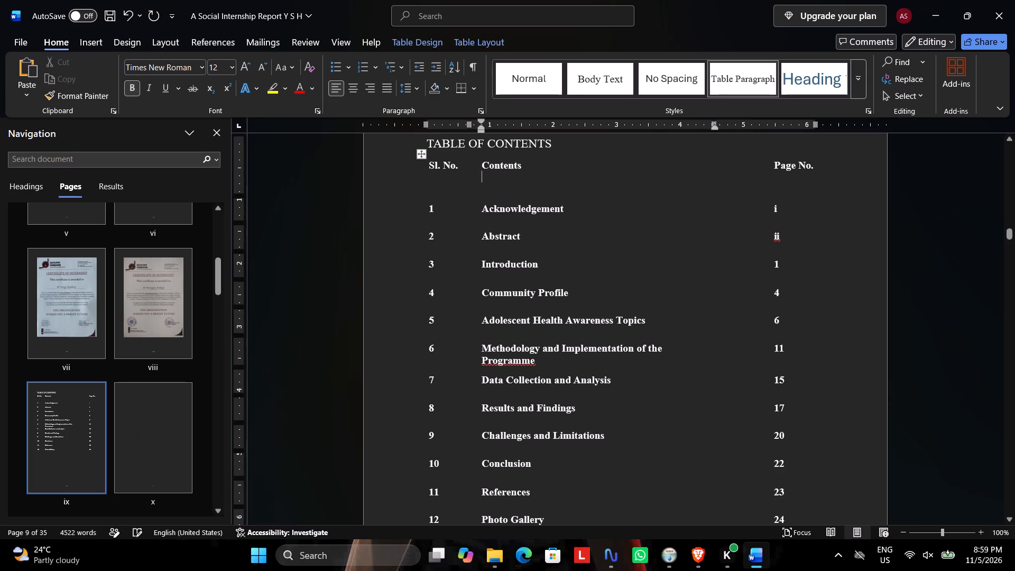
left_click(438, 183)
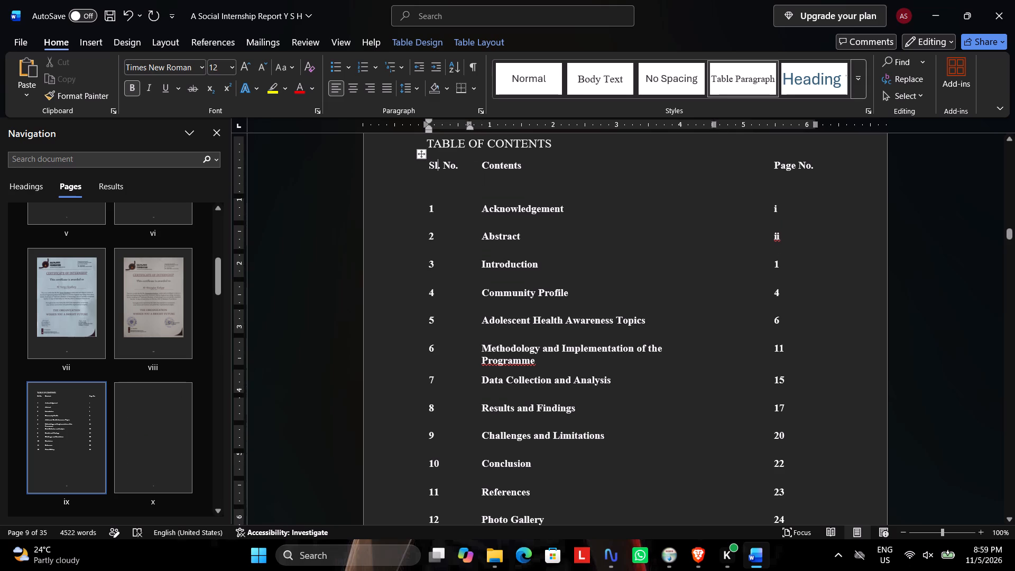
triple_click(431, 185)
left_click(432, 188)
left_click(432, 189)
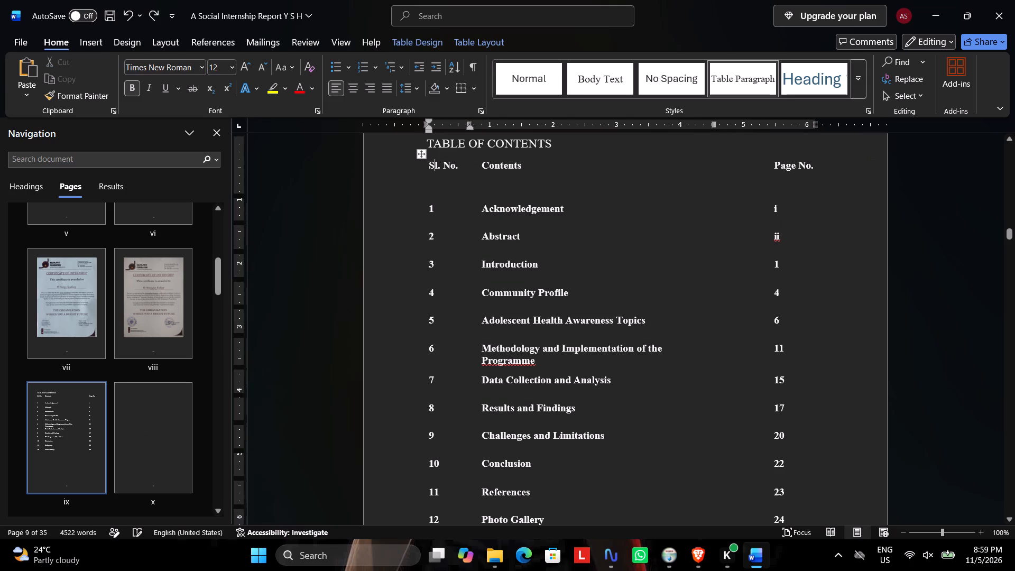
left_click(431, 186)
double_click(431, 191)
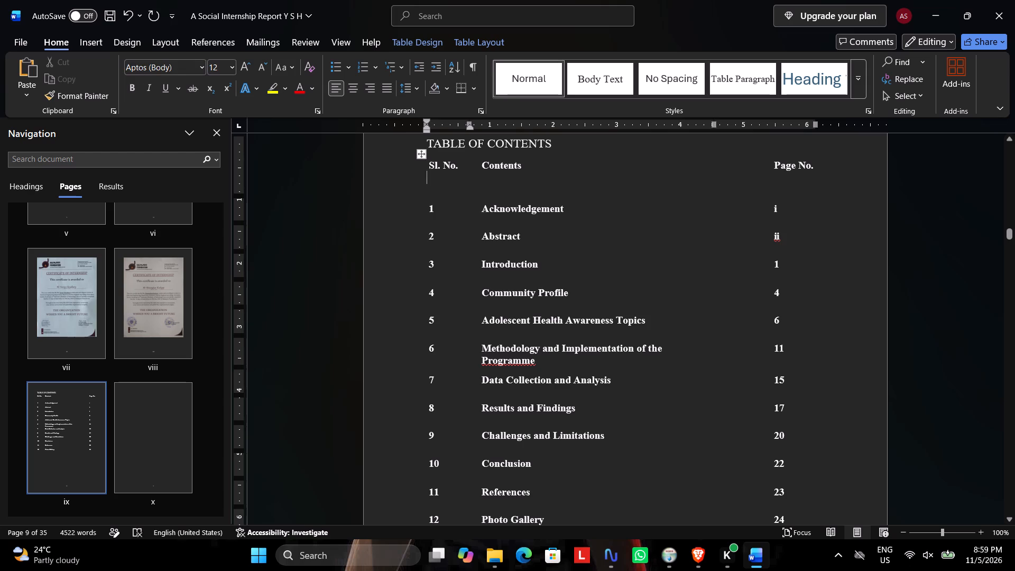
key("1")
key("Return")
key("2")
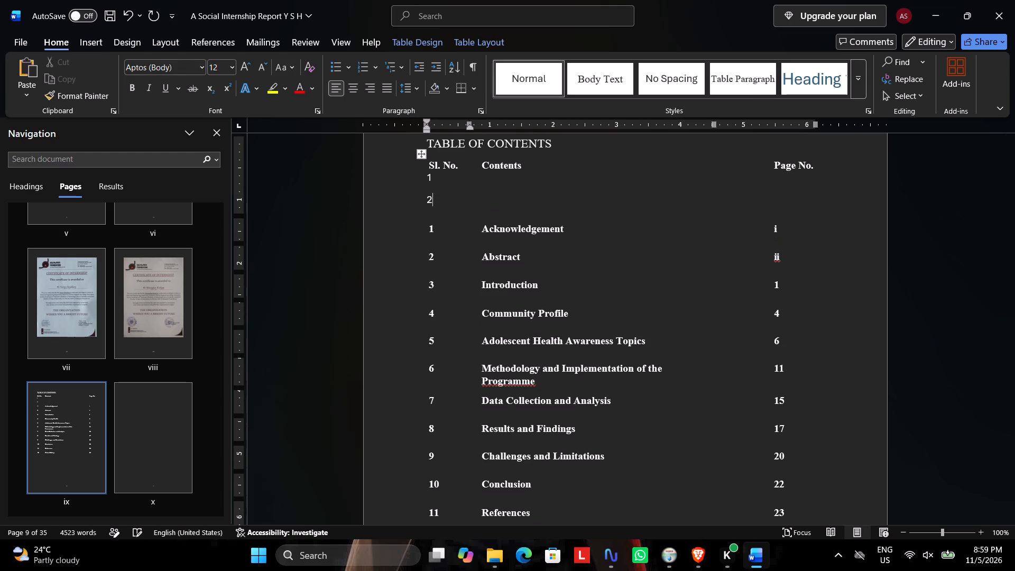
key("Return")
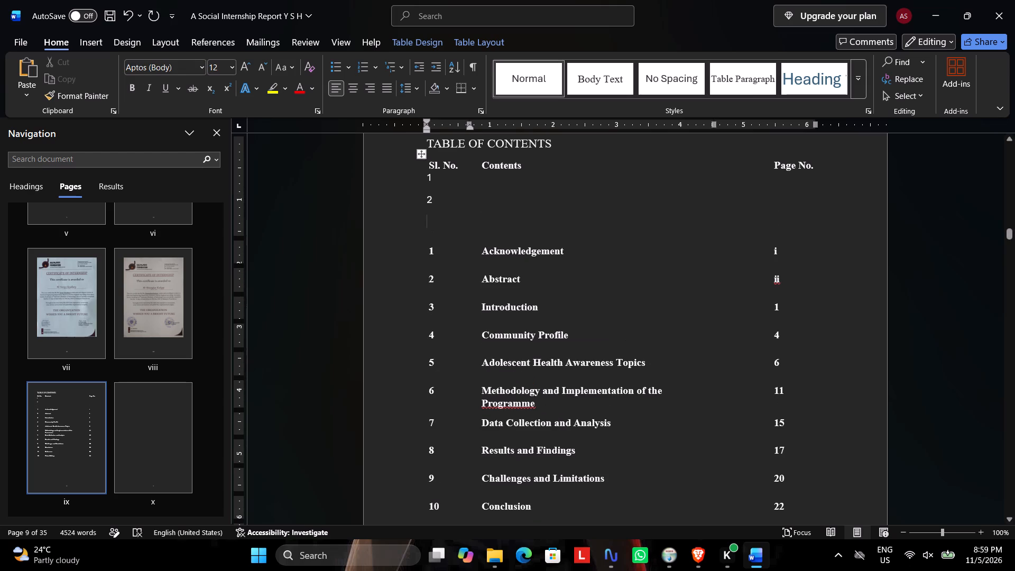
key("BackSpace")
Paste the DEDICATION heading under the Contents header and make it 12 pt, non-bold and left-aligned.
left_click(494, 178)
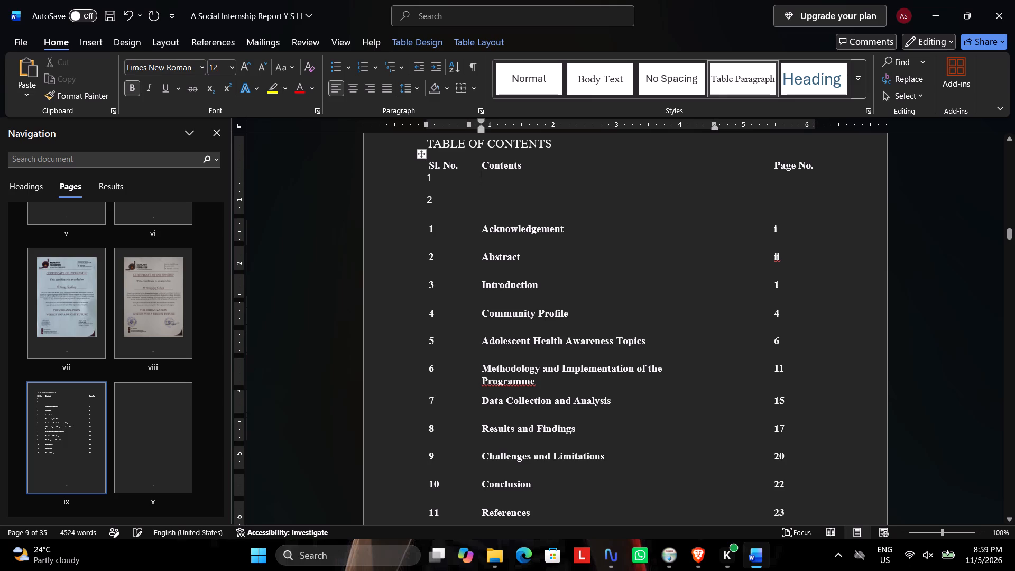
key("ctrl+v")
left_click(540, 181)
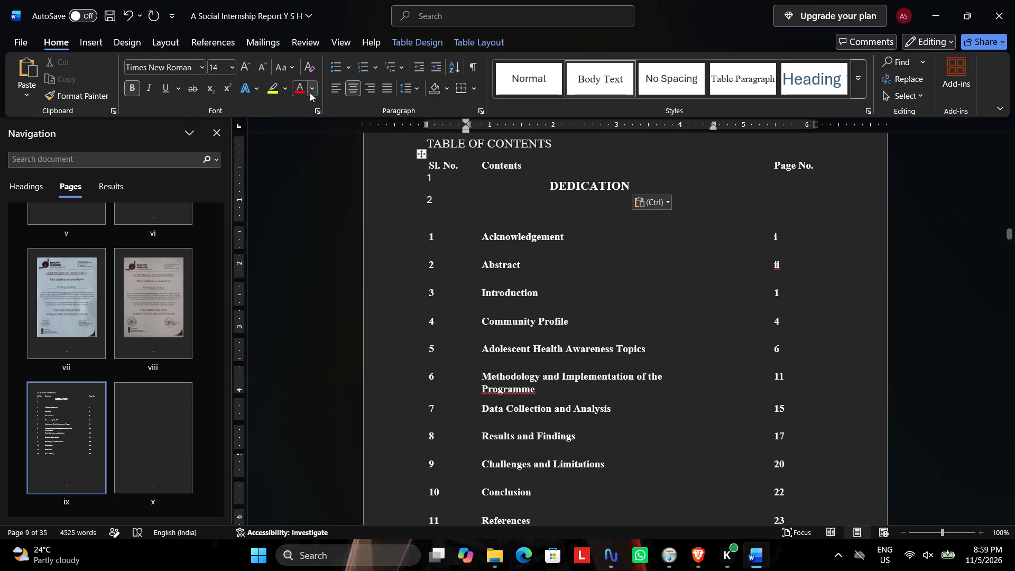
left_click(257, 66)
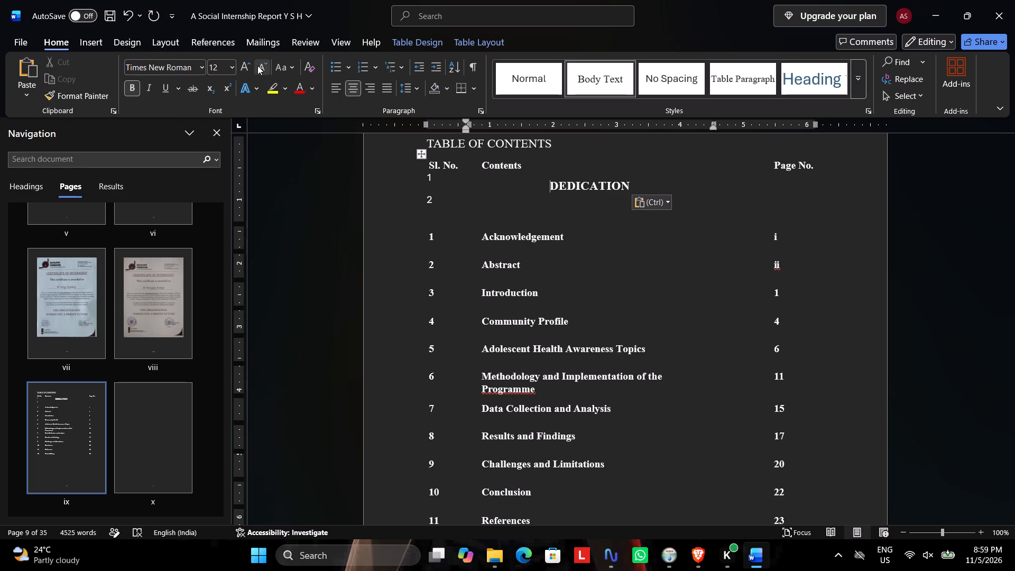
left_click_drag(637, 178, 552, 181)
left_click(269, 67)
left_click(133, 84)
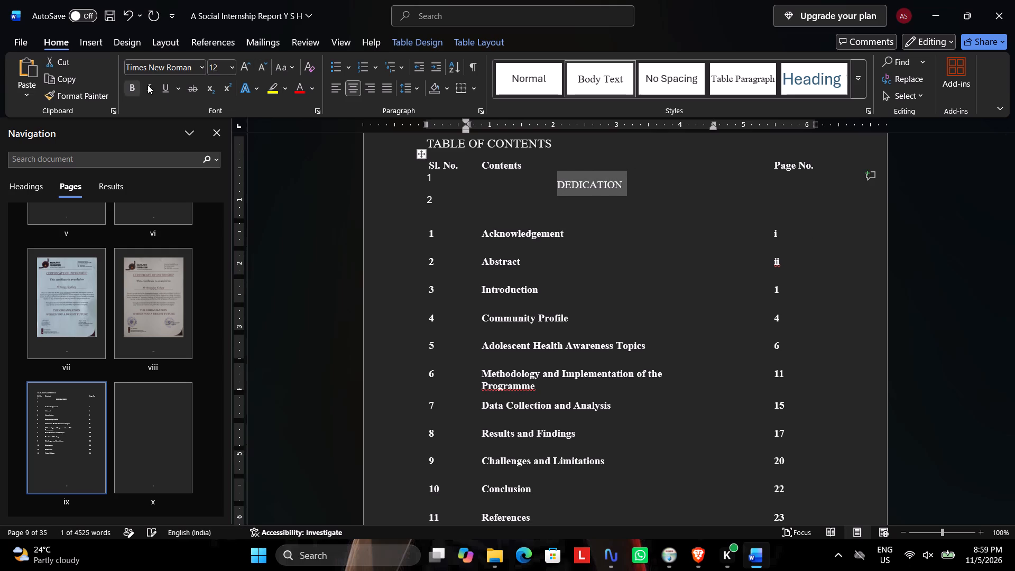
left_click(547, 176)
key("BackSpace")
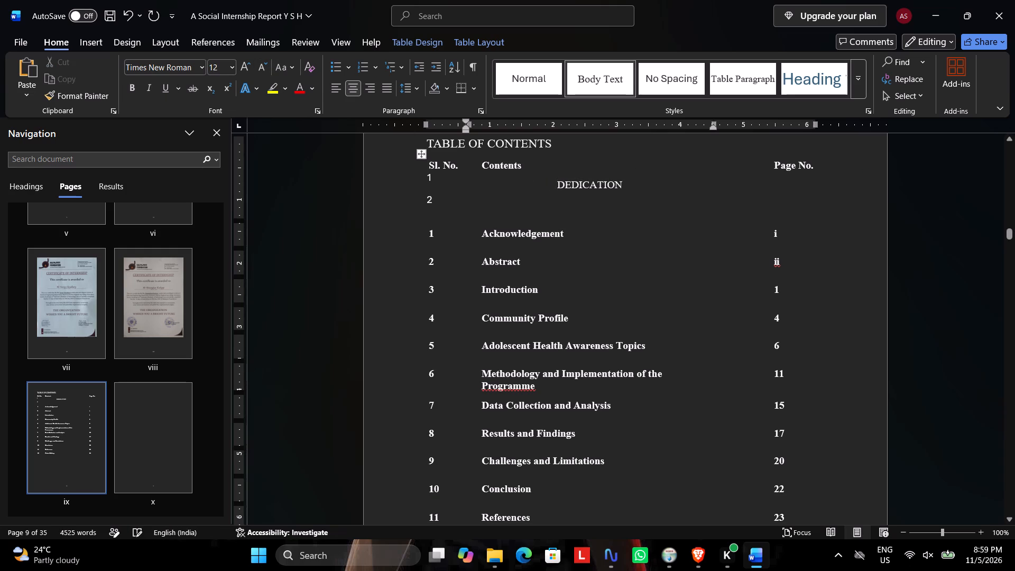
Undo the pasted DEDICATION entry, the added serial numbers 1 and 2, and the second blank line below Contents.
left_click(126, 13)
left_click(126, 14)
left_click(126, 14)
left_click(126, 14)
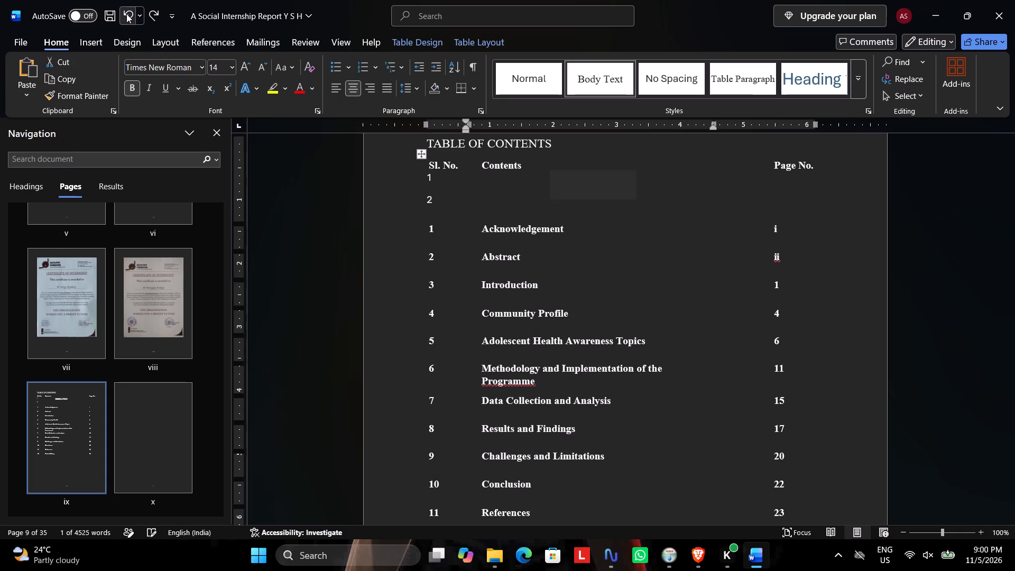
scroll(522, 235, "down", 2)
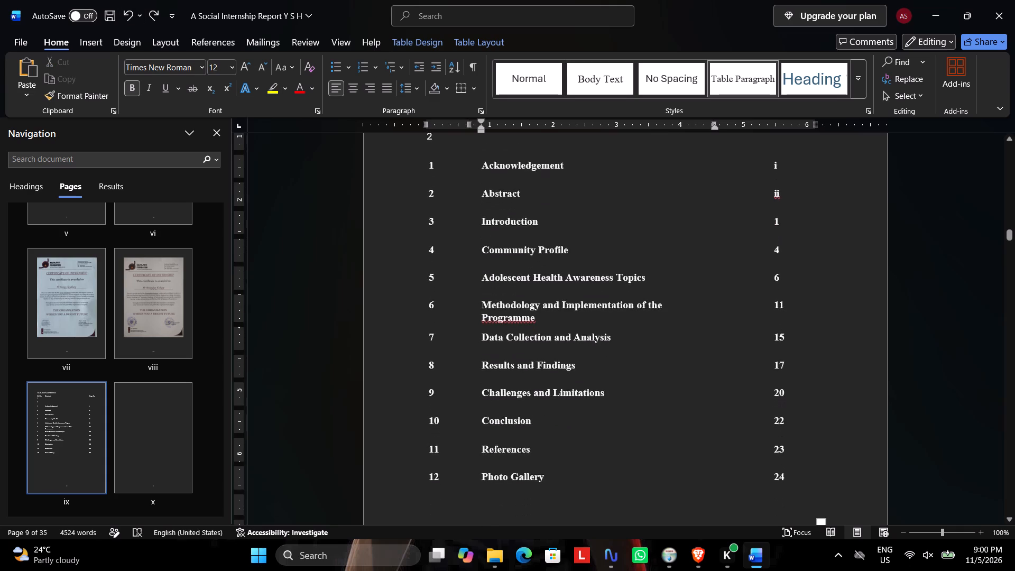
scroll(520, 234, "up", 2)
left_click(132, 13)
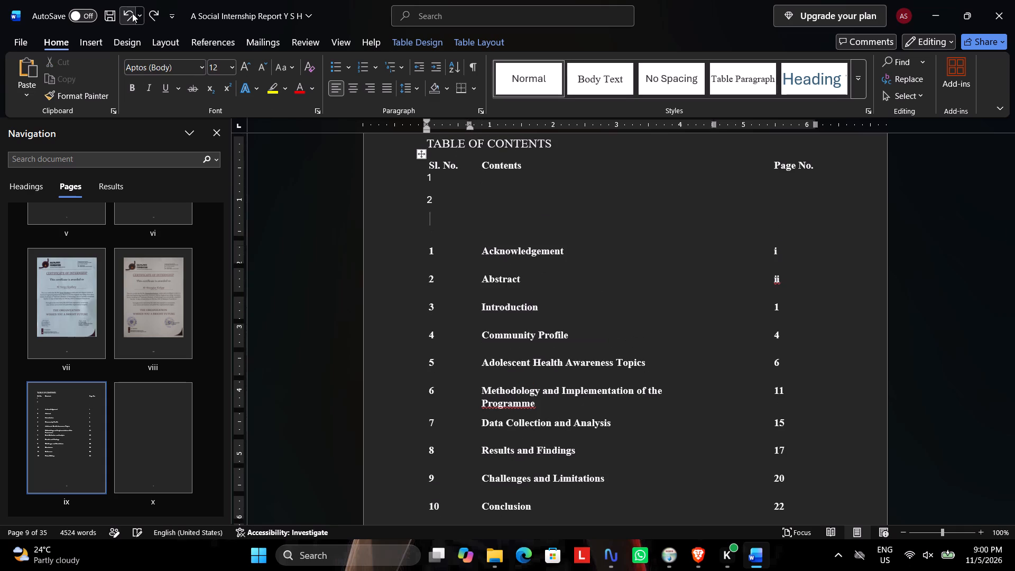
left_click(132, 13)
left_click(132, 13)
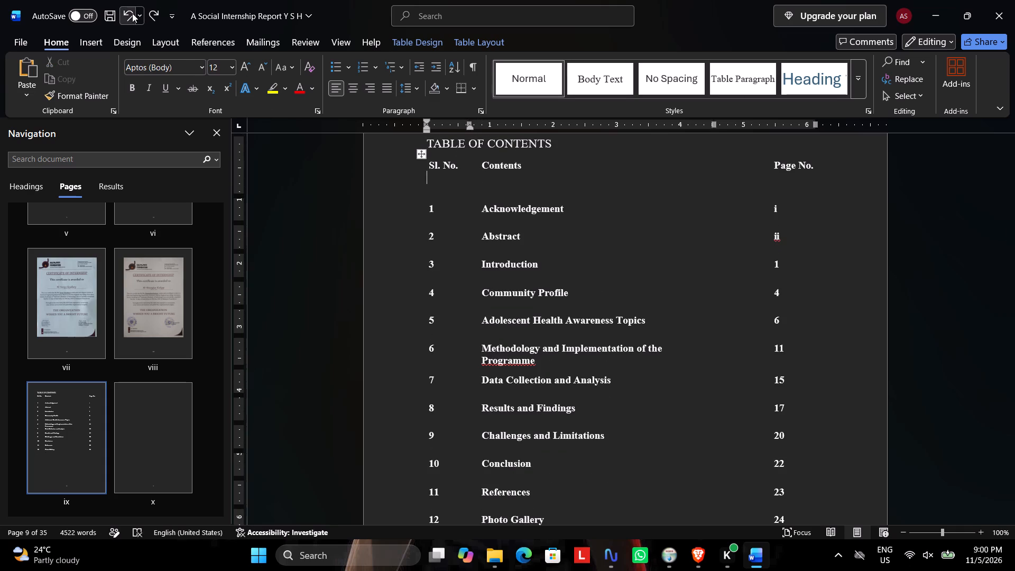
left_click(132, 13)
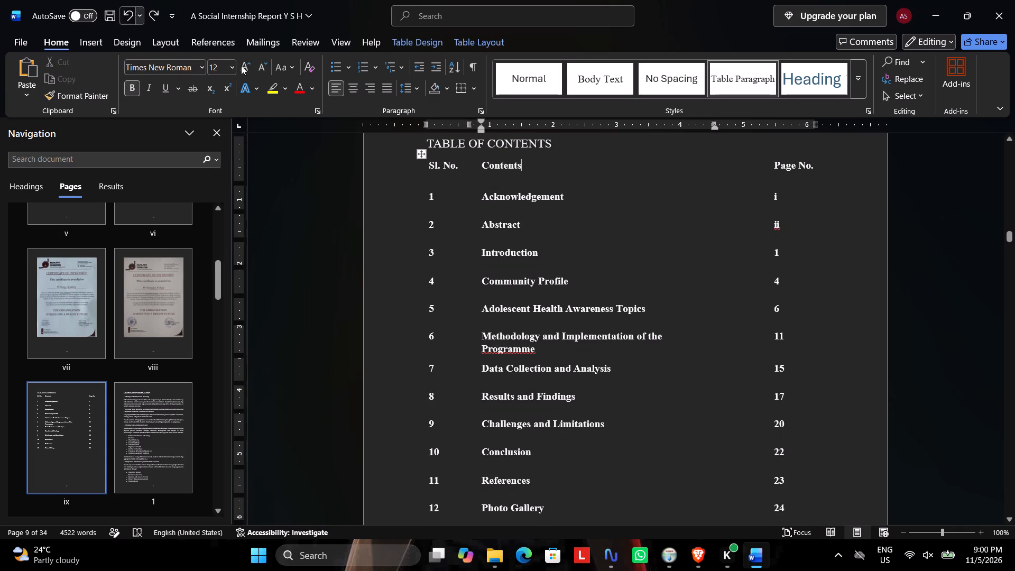
Copy the Photo Gallery entry of the contents table and paste it on two new lines below it.
scroll(540, 222, "down", 3)
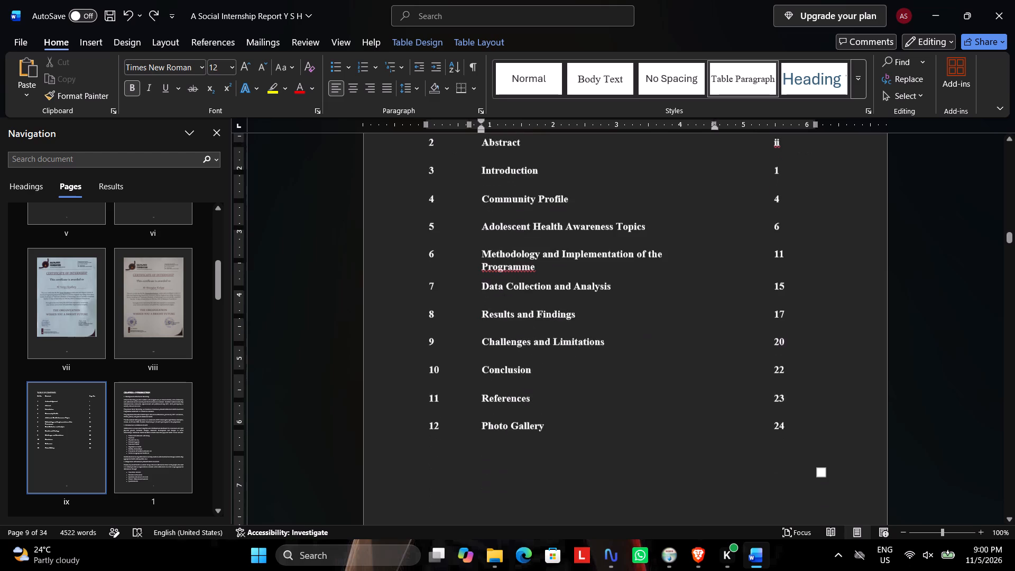
scroll(541, 237, "down", 3)
left_click_drag(552, 315, 499, 312)
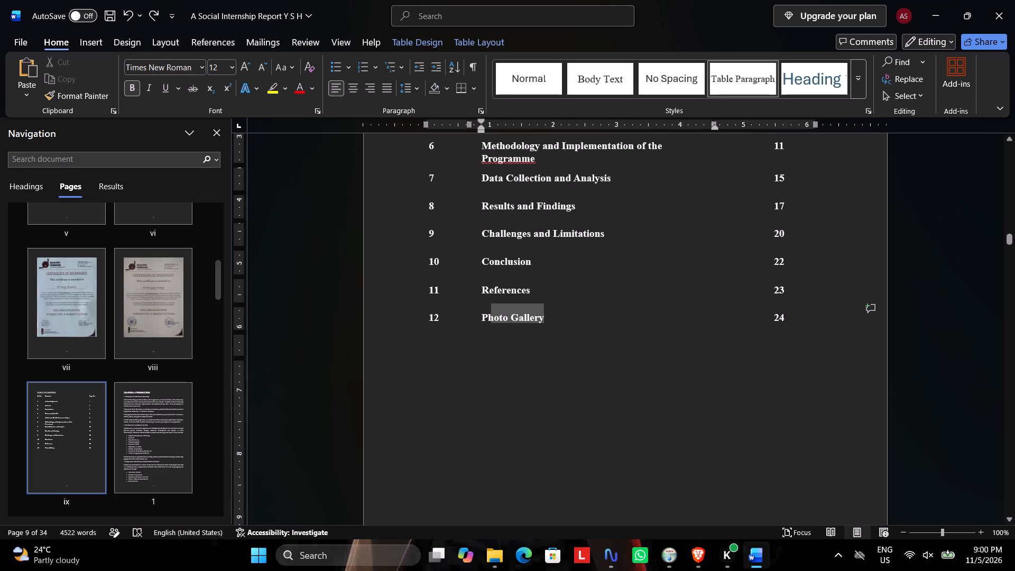
left_click_drag(499, 312, 490, 312)
key("ctrl+c")
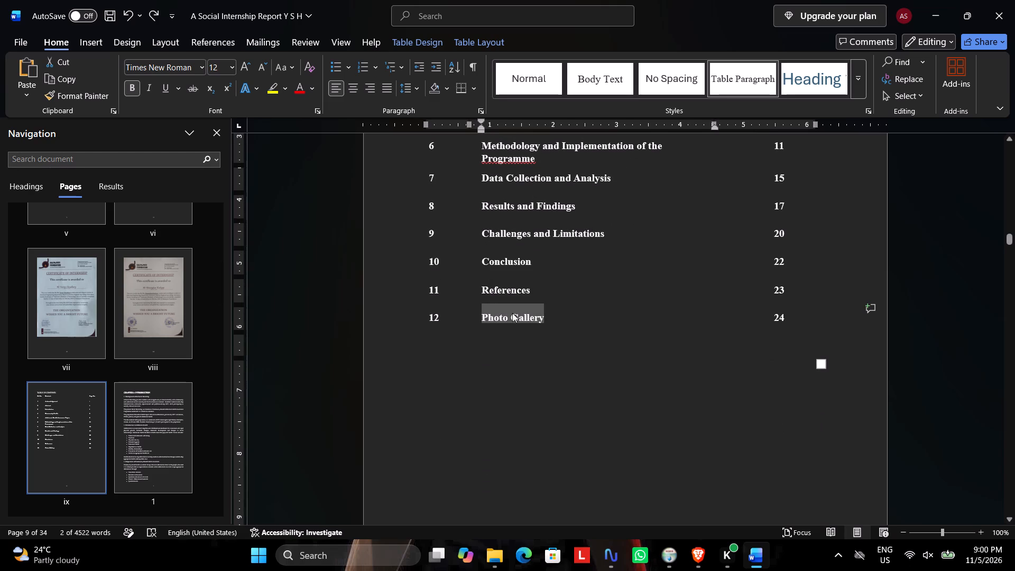
left_click(546, 325)
key("Return")
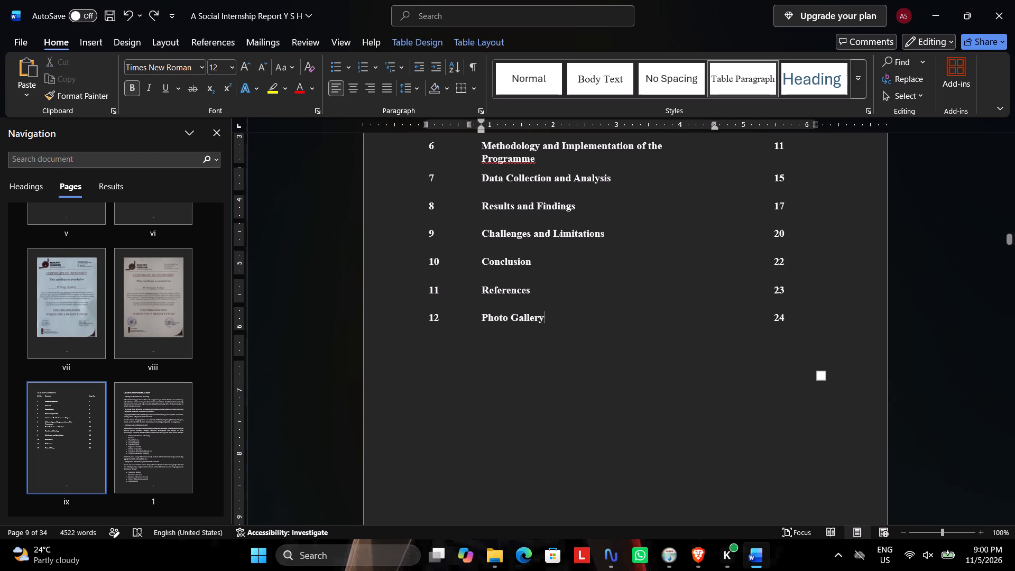
key("ctrl+v")
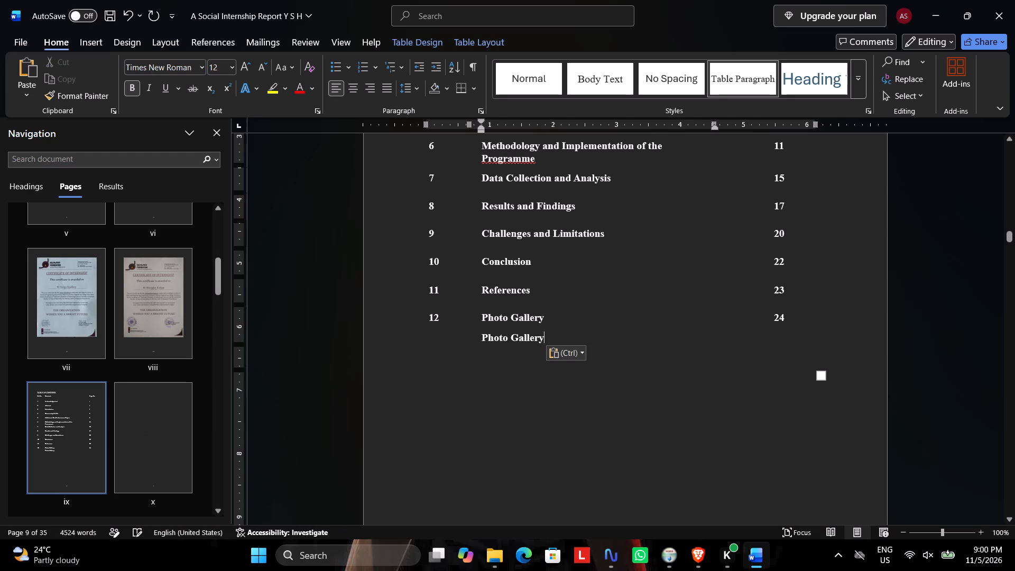
key("Return")
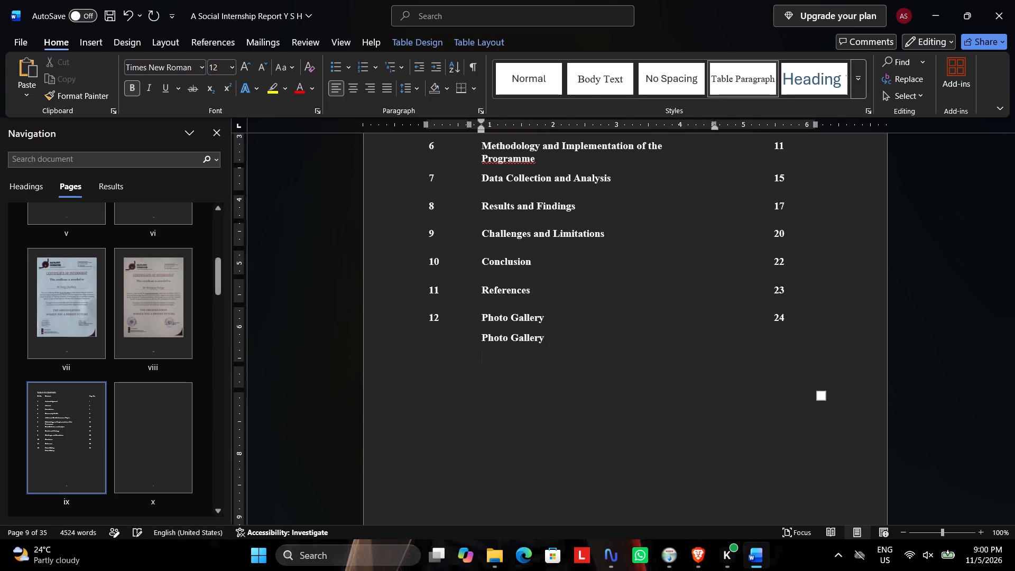
key("ctrl+v")
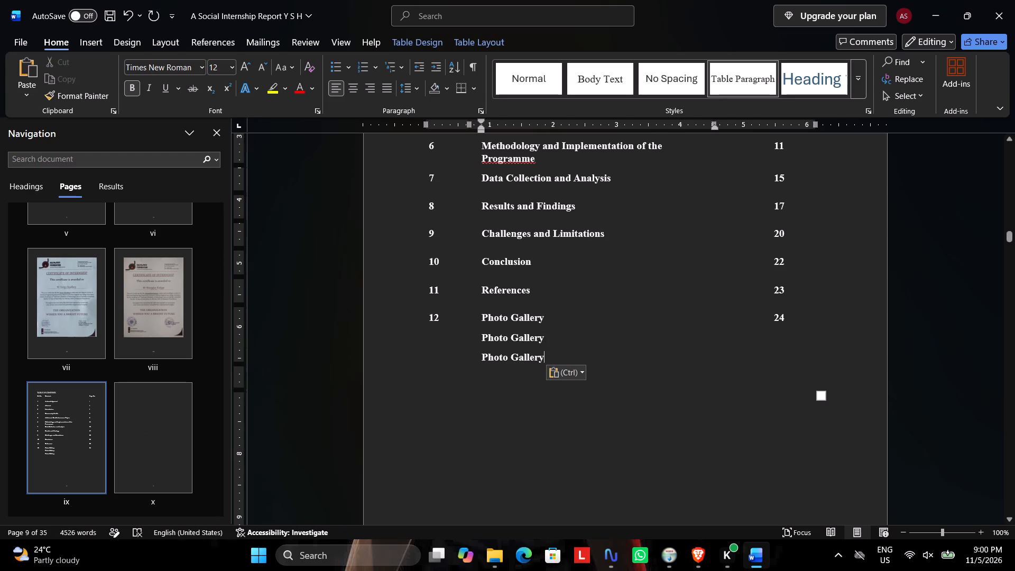
Replace the first of the two Photo Gallery copies below entry 12 with a copy of References on its own line.
left_click_drag(536, 288, 478, 291)
key("ctrl+c")
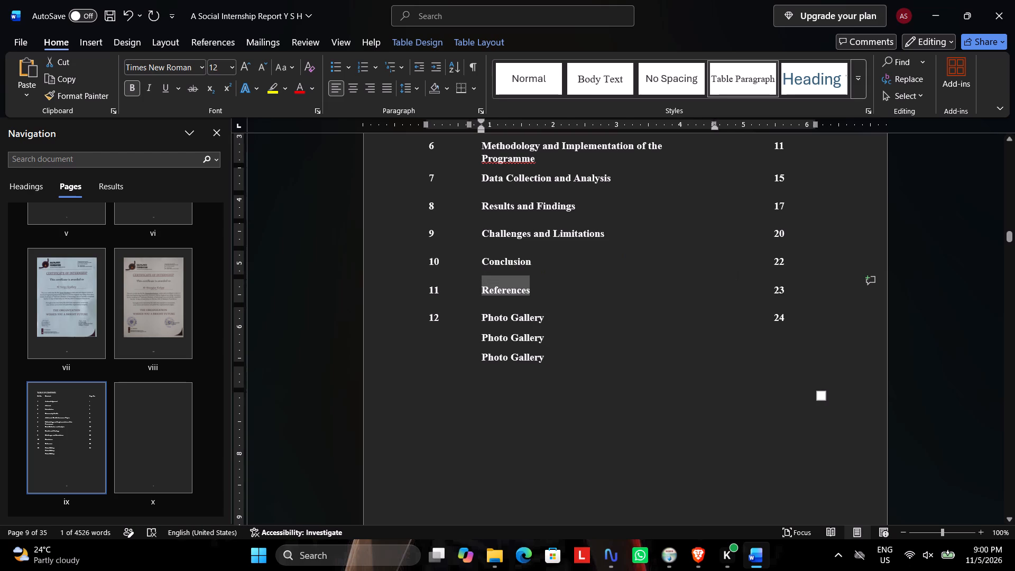
left_click_drag(551, 343, 481, 345)
left_click_drag(481, 342, 482, 342)
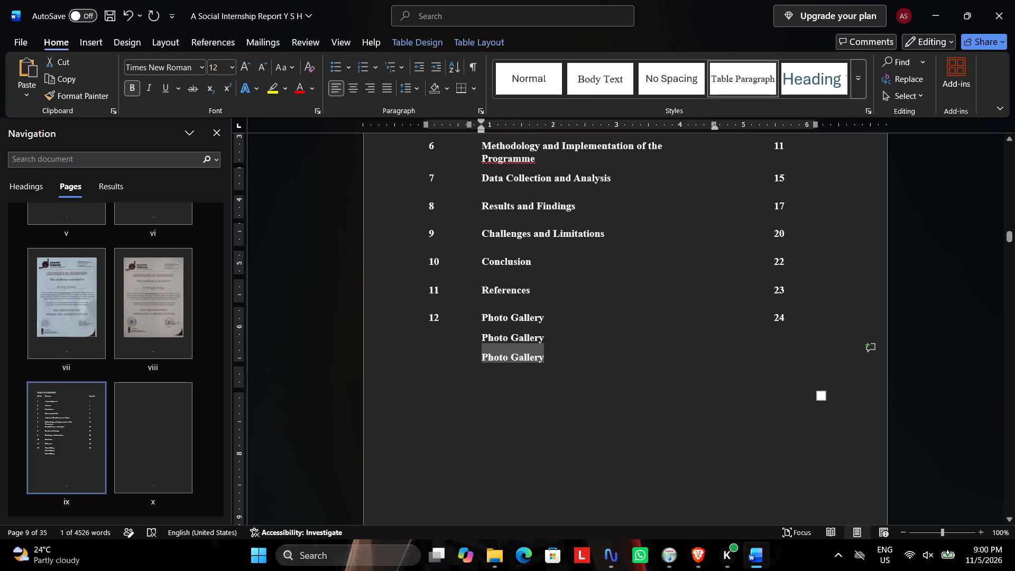
left_click_drag(482, 342, 494, 340)
left_click(549, 339)
left_click_drag(547, 339, 490, 338)
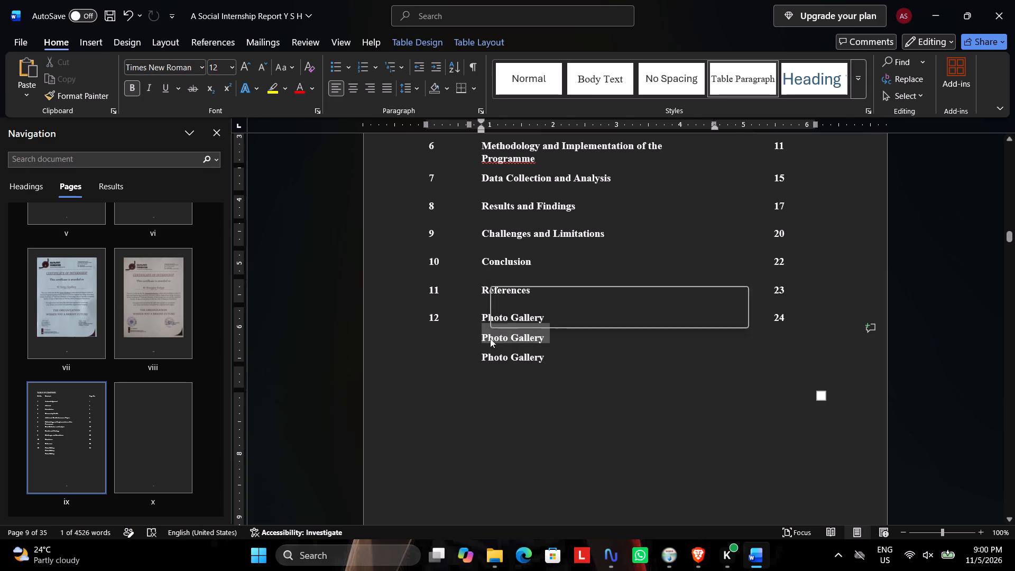
key("ctrl+v")
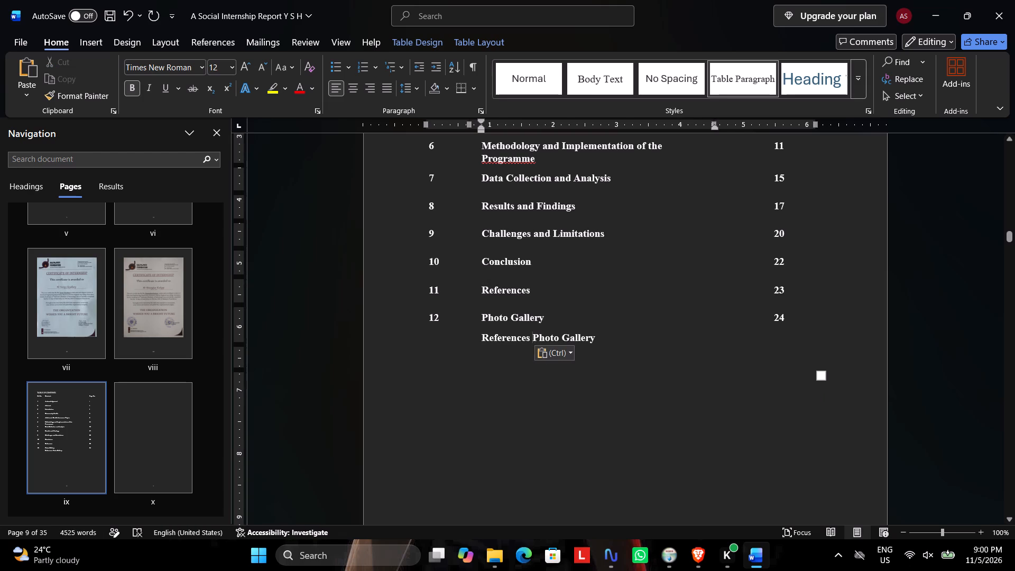
key("Return")
Replace Photo Gallery in entry 12 with a copy of Conclusion, keeping References and Photo Gallery on the lines below.
left_click_drag(536, 262, 467, 262)
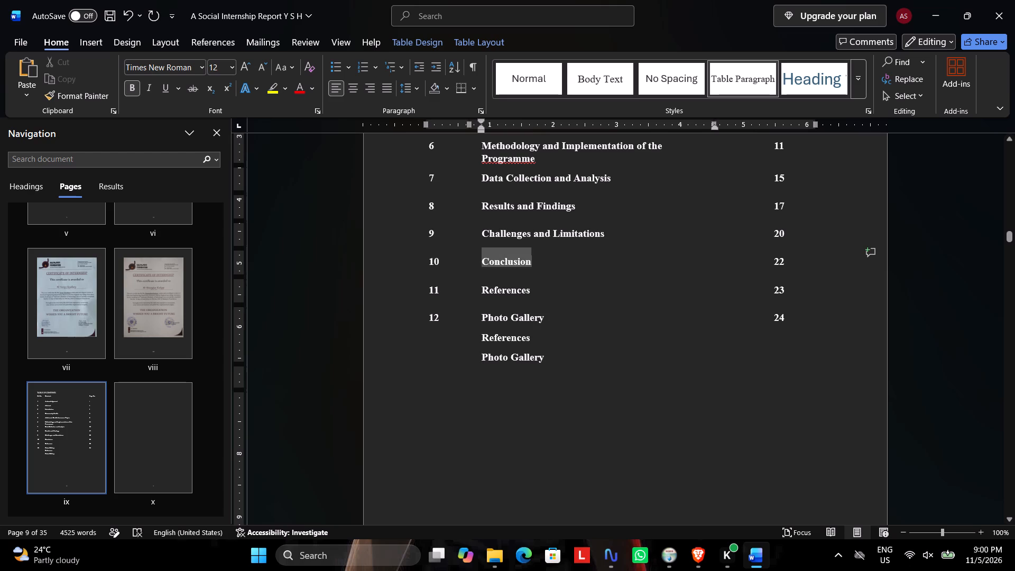
left_click_drag(467, 262, 466, 262)
left_click(471, 262)
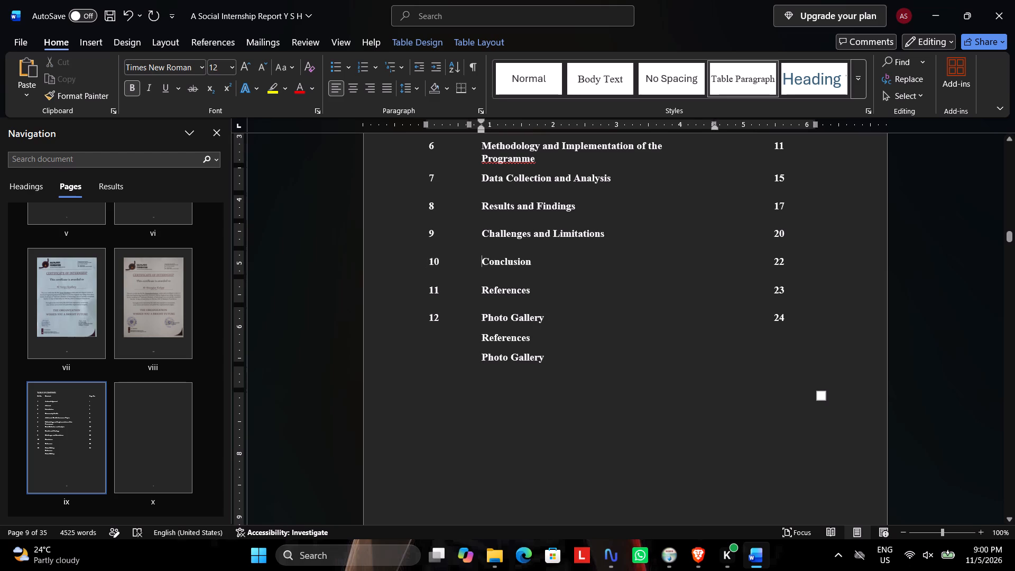
left_click_drag(539, 265, 484, 263)
key("ctrl+c")
left_click_drag(553, 315, 490, 315)
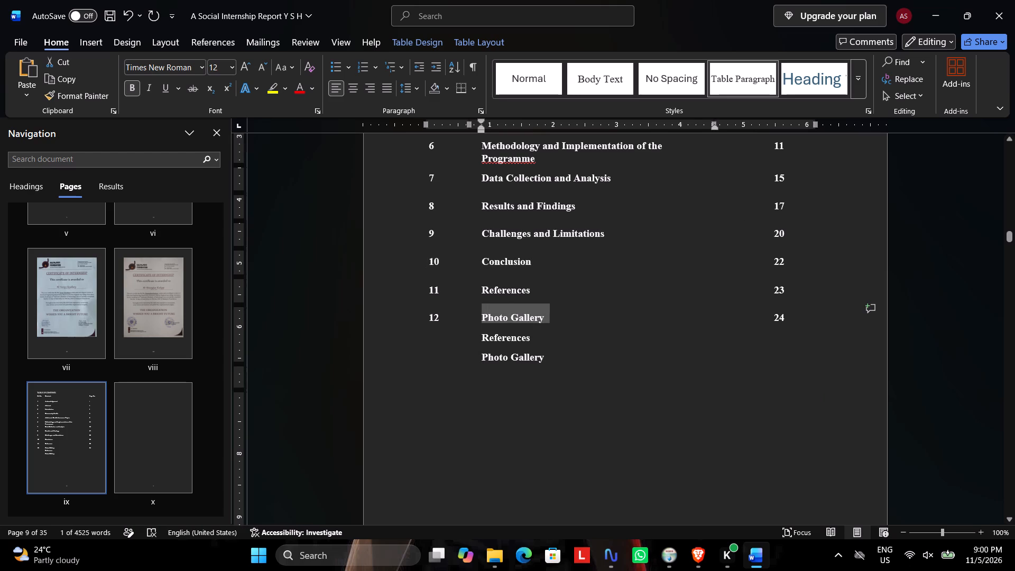
left_click_drag(490, 315, 488, 315)
key("ctrl+c")
left_click(538, 256)
left_click_drag(536, 259, 516, 259)
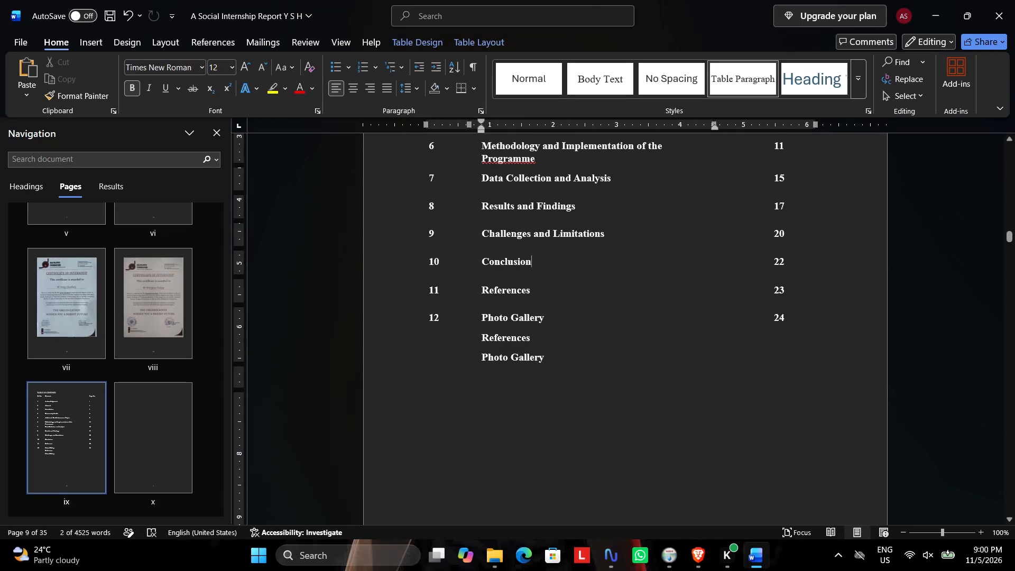
left_click_drag(516, 259, 483, 261)
key("ctrl+c")
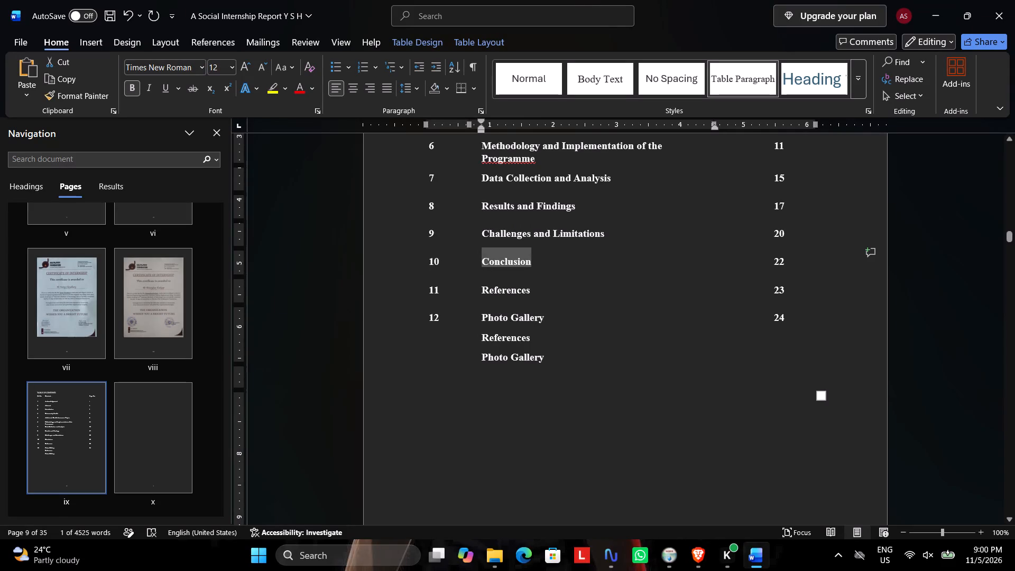
left_click_drag(546, 314, 470, 320)
key("ctrl+v")
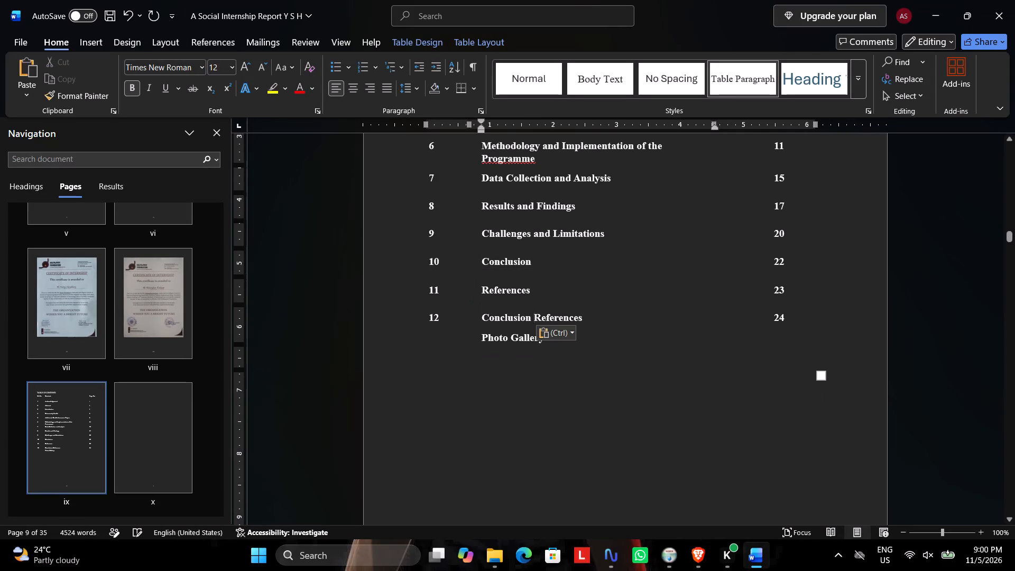
key("Return")
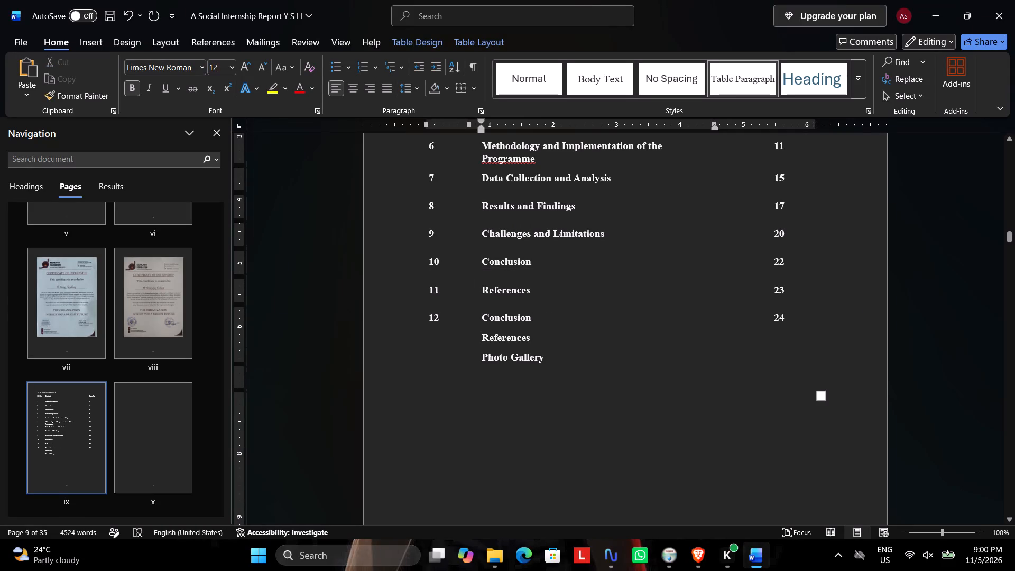
Clear the serial numbers 1 to 12 from the Sl. No. column of the contents table.
left_click(487, 355)
left_click(483, 351)
scroll(548, 311, "up", 9)
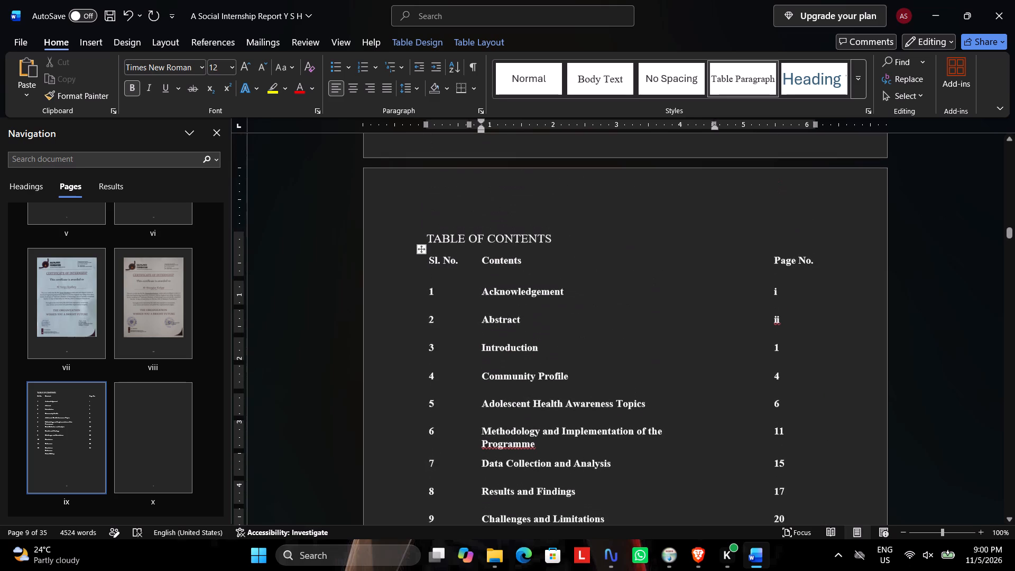
scroll(540, 319, "down", 5)
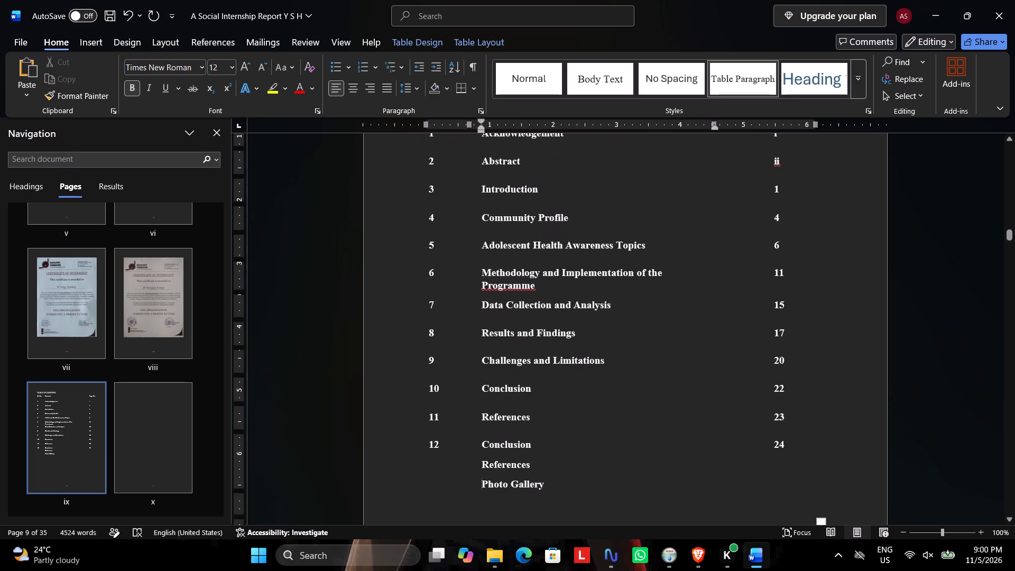
left_click_drag(446, 441, 414, 222)
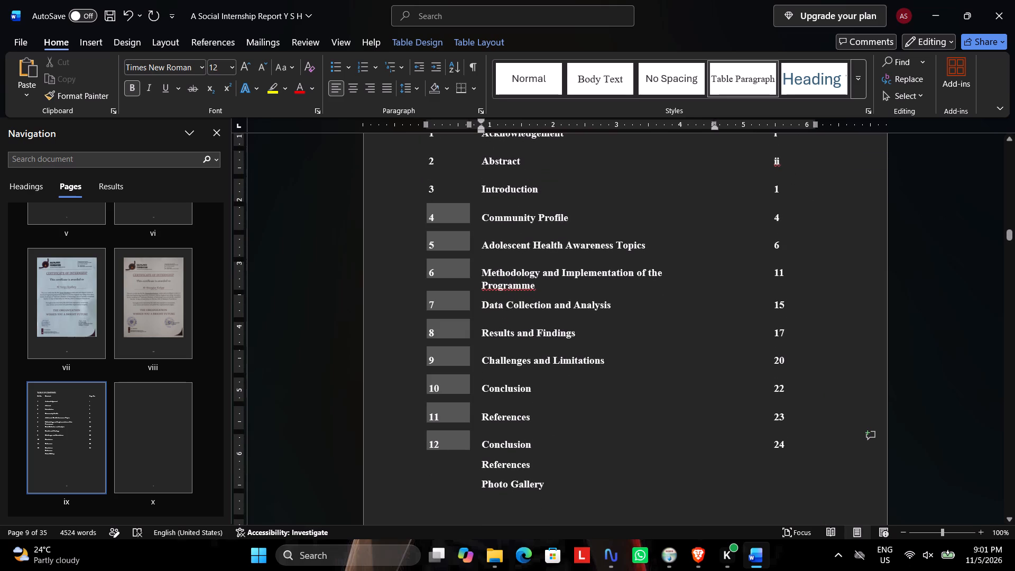
left_click_drag(414, 222, 416, 253)
scroll(414, 222, "down", 1)
scroll(413, 214, "up", 5)
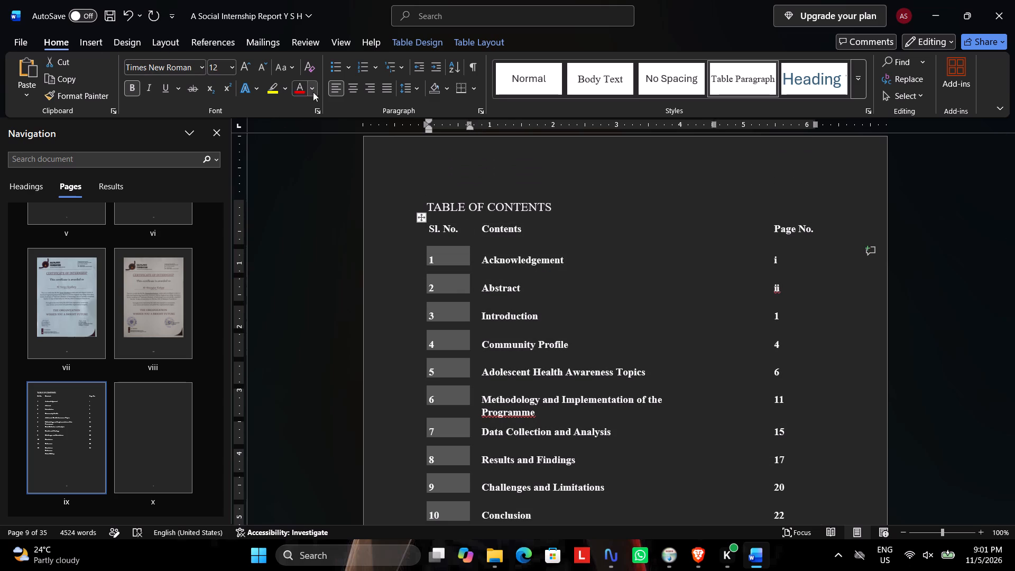
key("Delete")
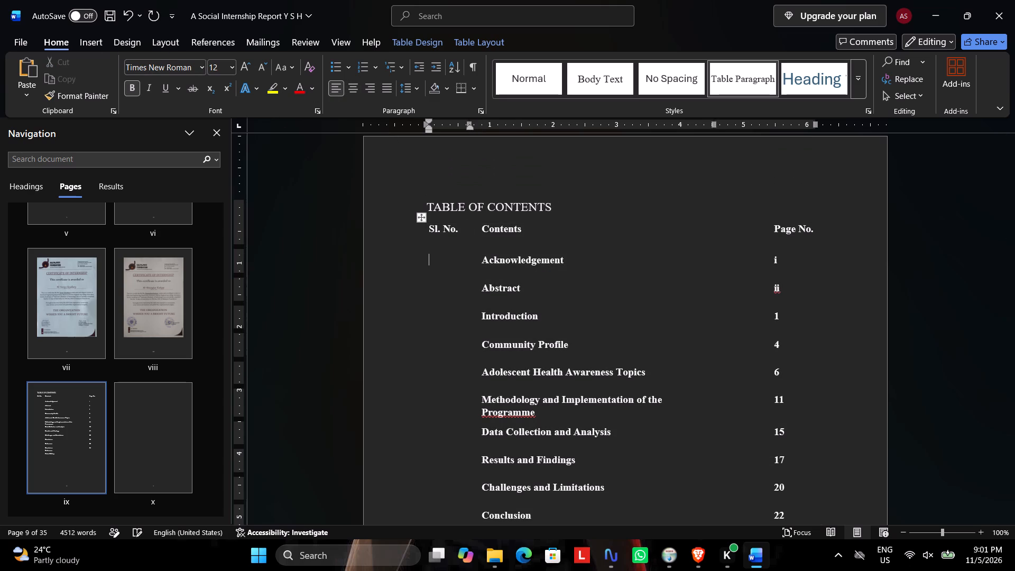
Delete the original Conclusion and References entries beside page numbers 22 and 23.
scroll(549, 249, "down", 2)
scroll(548, 250, "up", 1)
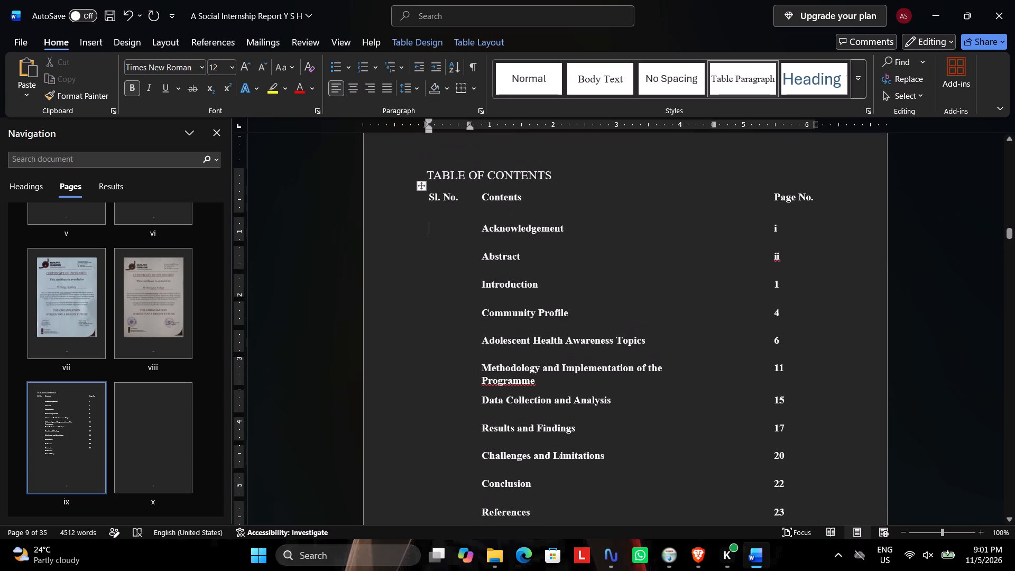
scroll(529, 265, "down", 3)
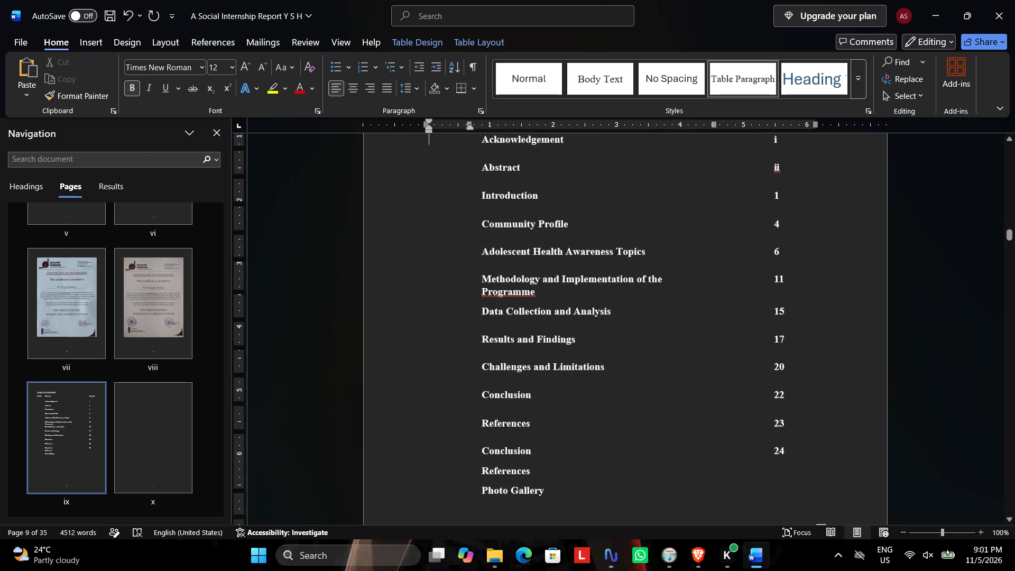
scroll(527, 268, "down", 2)
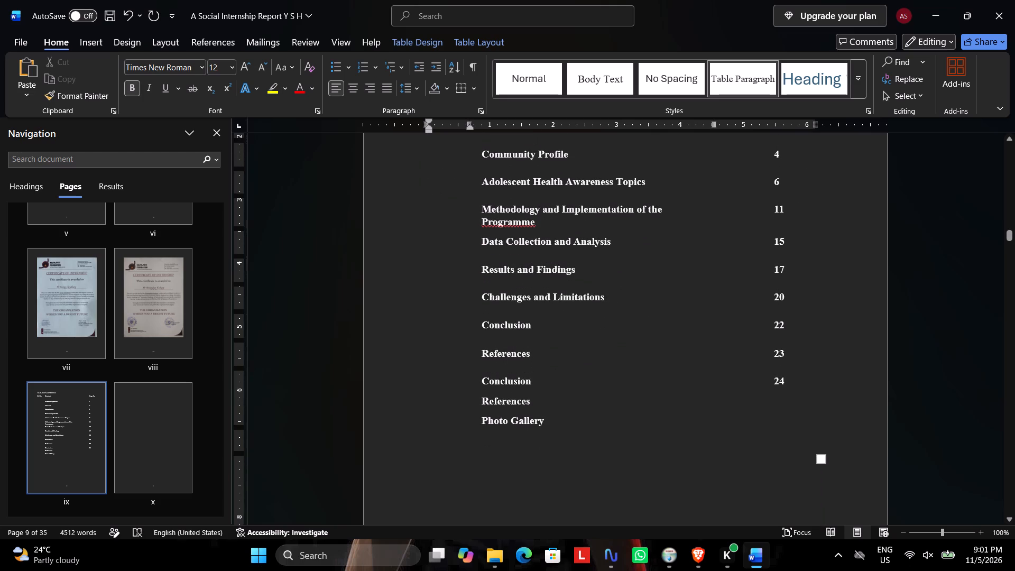
left_click_drag(532, 349, 490, 336)
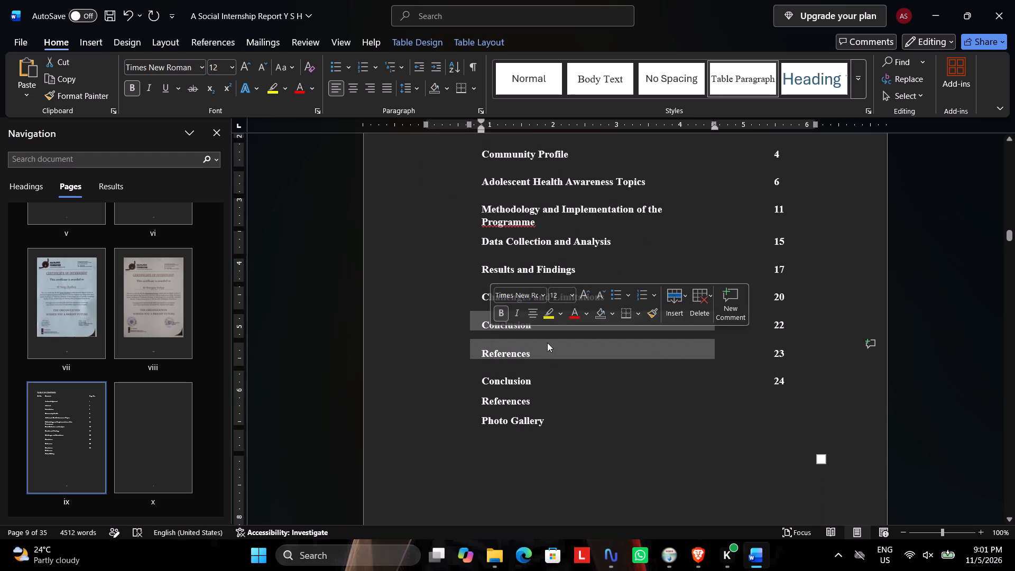
key("Delete")
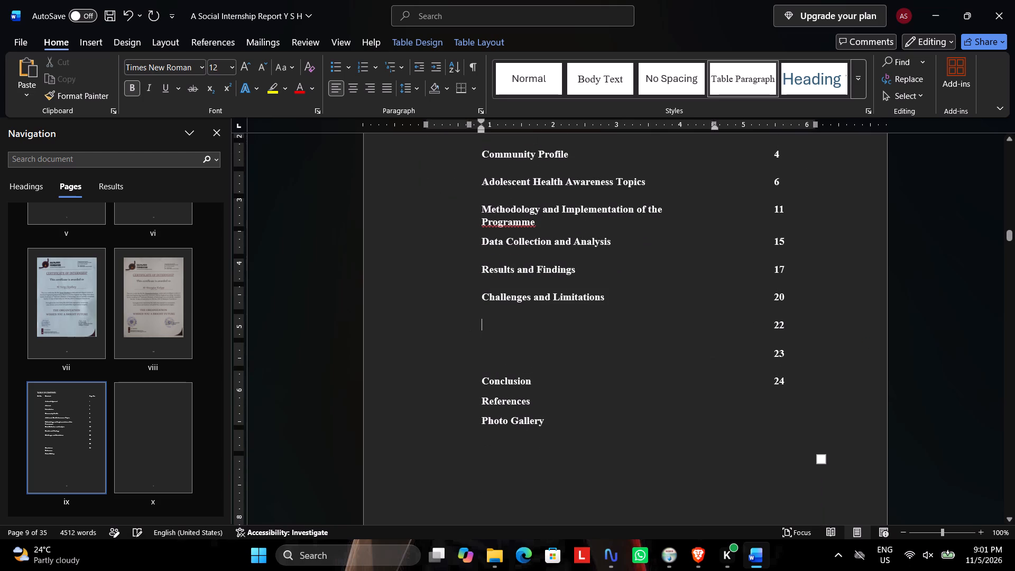
key("Delete")
left_click(481, 365)
key("Delete")
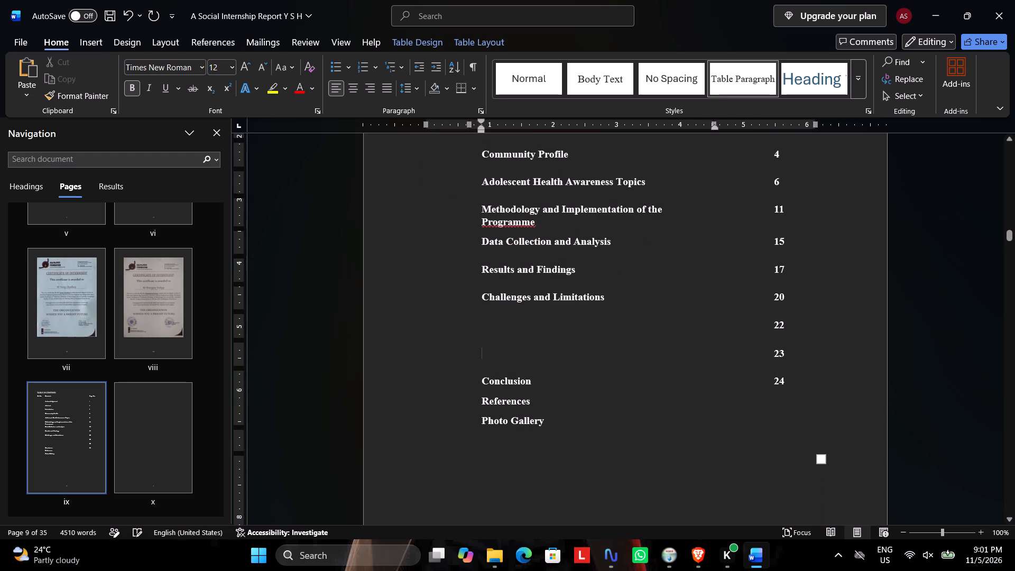
Remove the indent before the Conclusion entry beside page number 24 and insert three spaces in front of it.
left_click(478, 369)
left_click(479, 383)
key("BackSpace")
key("BackSpace")
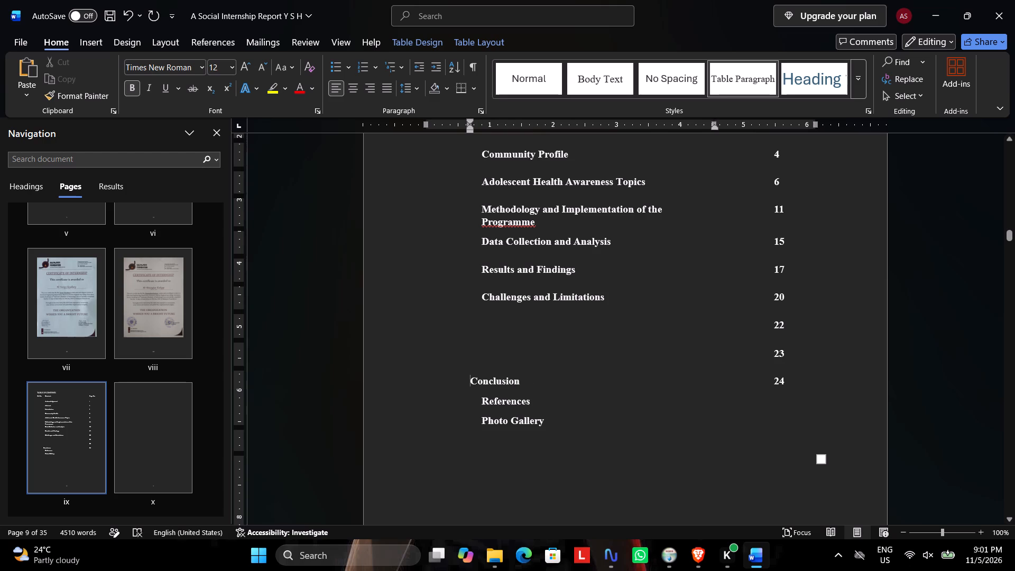
key("BackSpace")
key("BackSpace")
key("BackSpace")
key("space")
key("space")
key("space")
Copy the Conclusion, References and Photo Gallery lines and paste them into the empty Contents cell beside page number 22.
left_click_drag(544, 422, 478, 385)
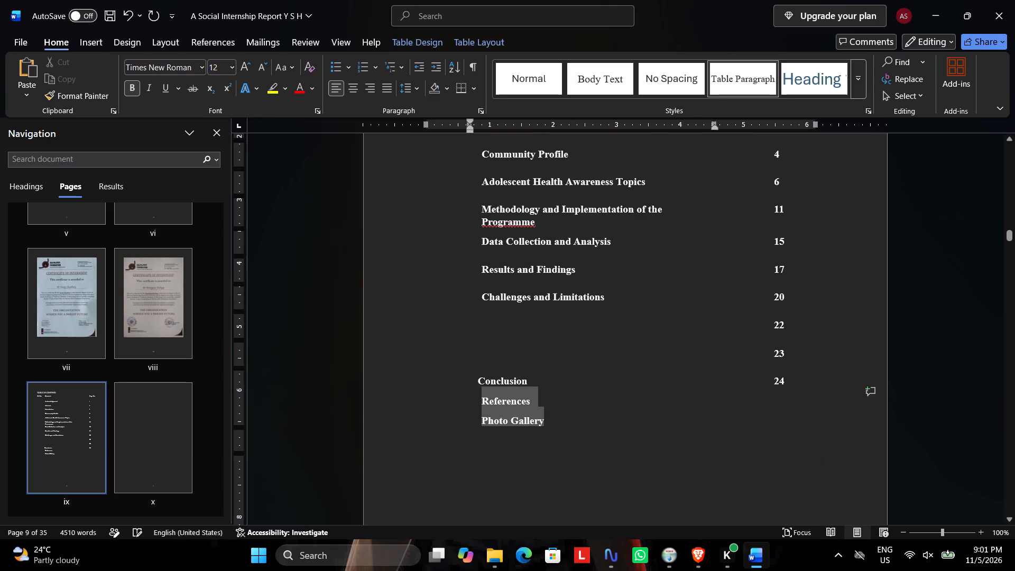
left_click_drag(478, 385, 477, 380)
key("ctrl+c")
left_click(495, 325)
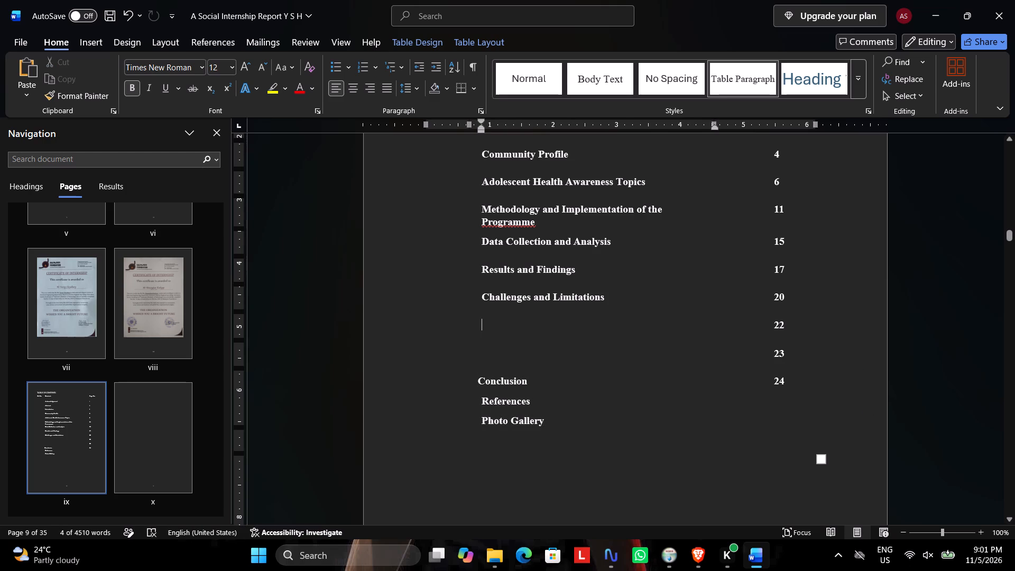
key("ctrl+v")
Delete the duplicate Conclusion, References and Photo Gallery block beside page number 24, shifting cells left, and remove the leftover 24 row.
left_click_drag(547, 450, 469, 415)
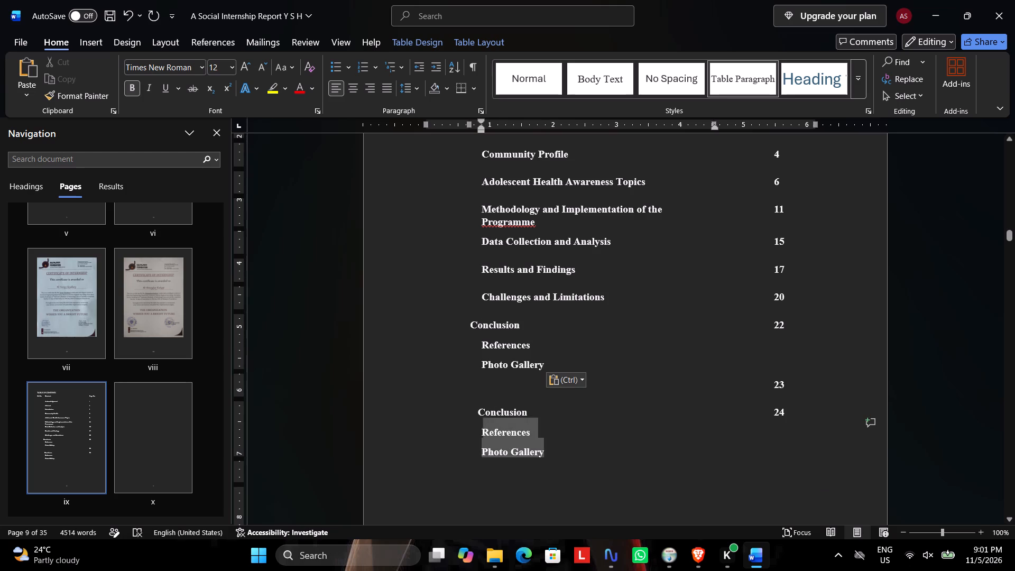
left_click_drag(469, 415, 464, 408)
key("BackSpace")
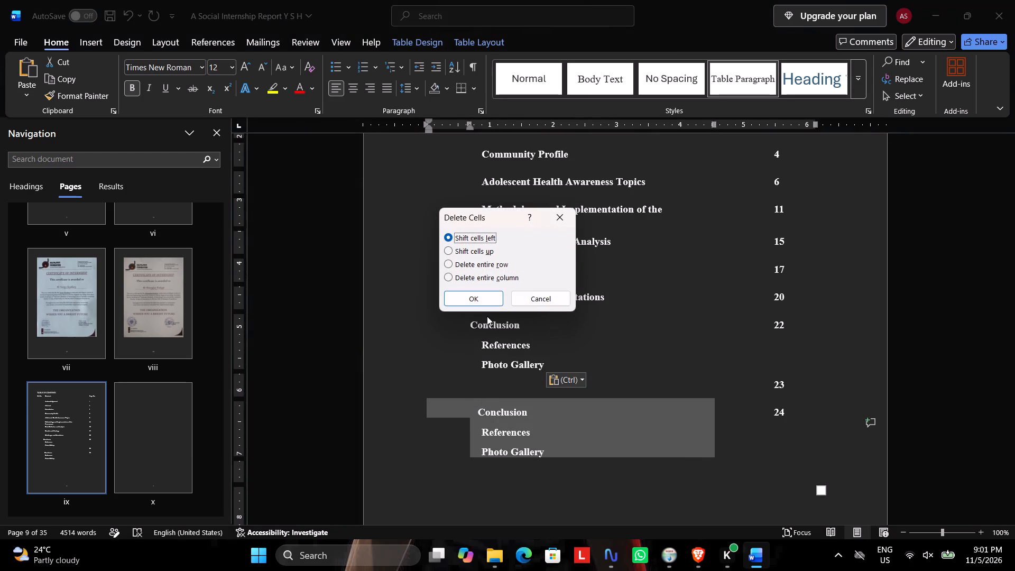
left_click(490, 300)
left_click_drag(537, 415, 481, 410)
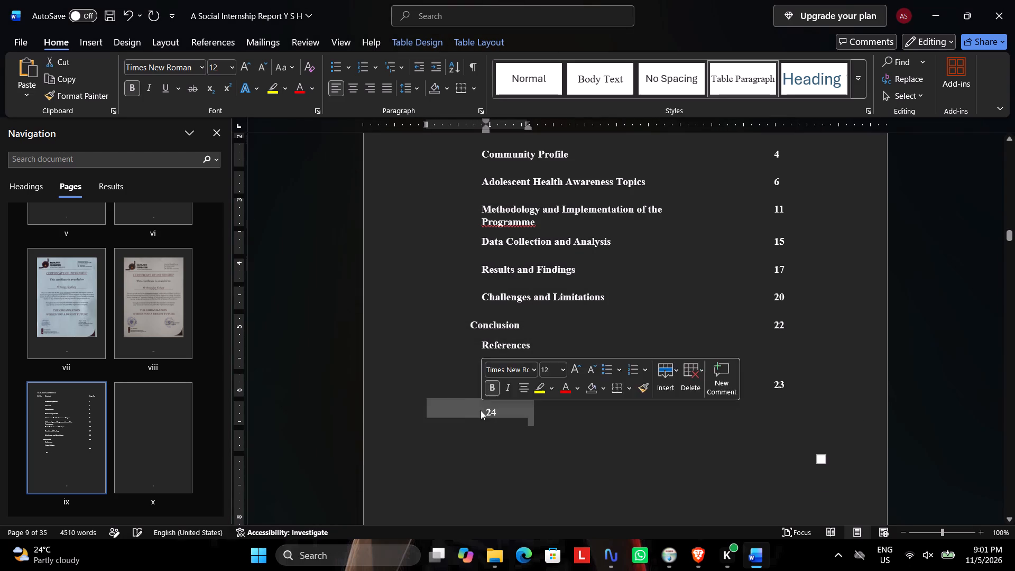
key("BackSpace")
Delete the page number 23 from the row below the Photo Gallery line.
left_click_drag(798, 379, 742, 384)
key("BackSpace")
key("BackSpace")
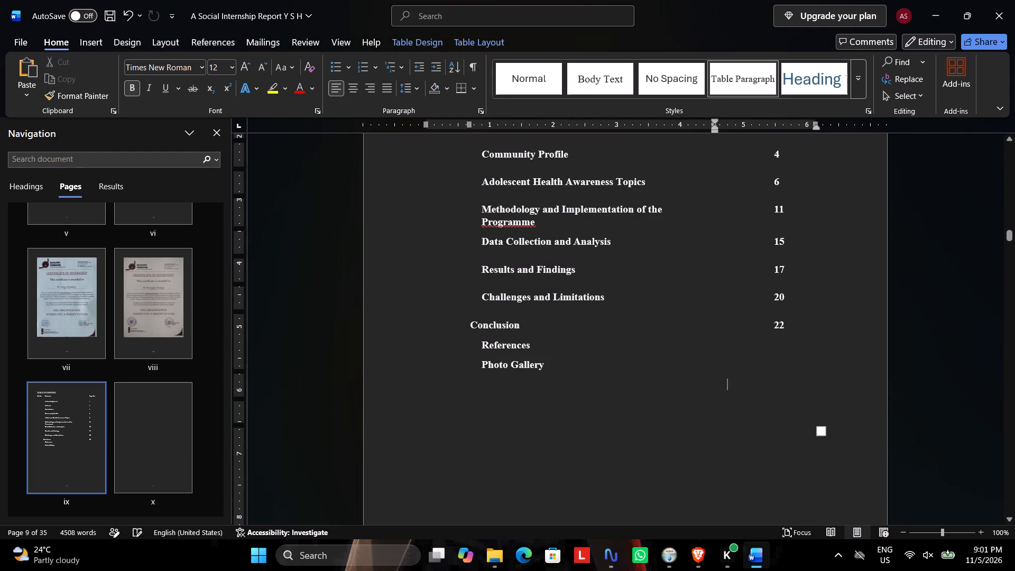
key("BackSpace")
key("BackSpace")
key("BackSpace")
key("BackSpace")
key("BackSpace")
key("BackSpace")
Insert spaces in front of the Conclusion entry so it lines up with the References and Photo Gallery entries below it.
left_click(465, 327)
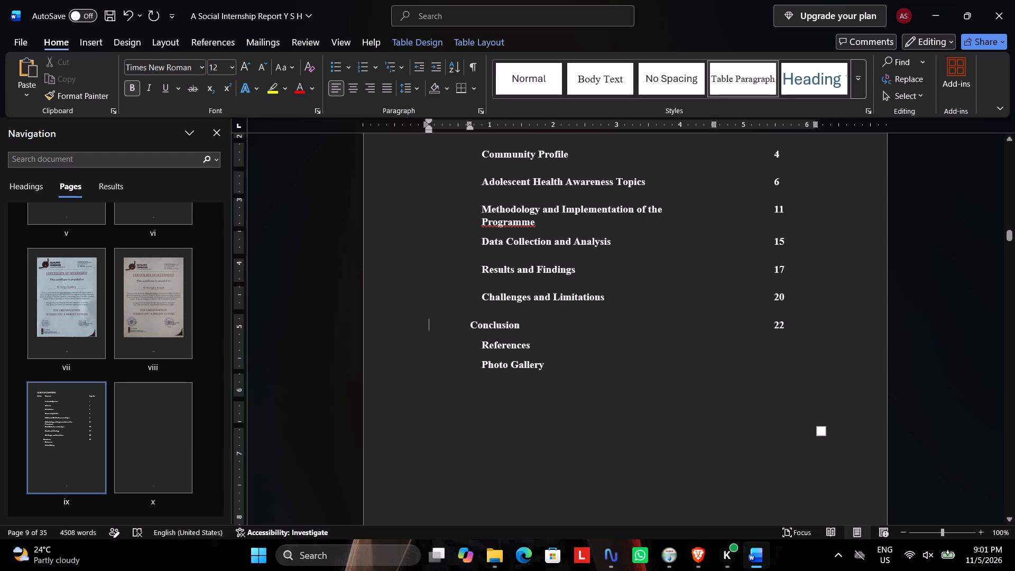
key("space")
left_click(460, 320)
left_click(468, 324)
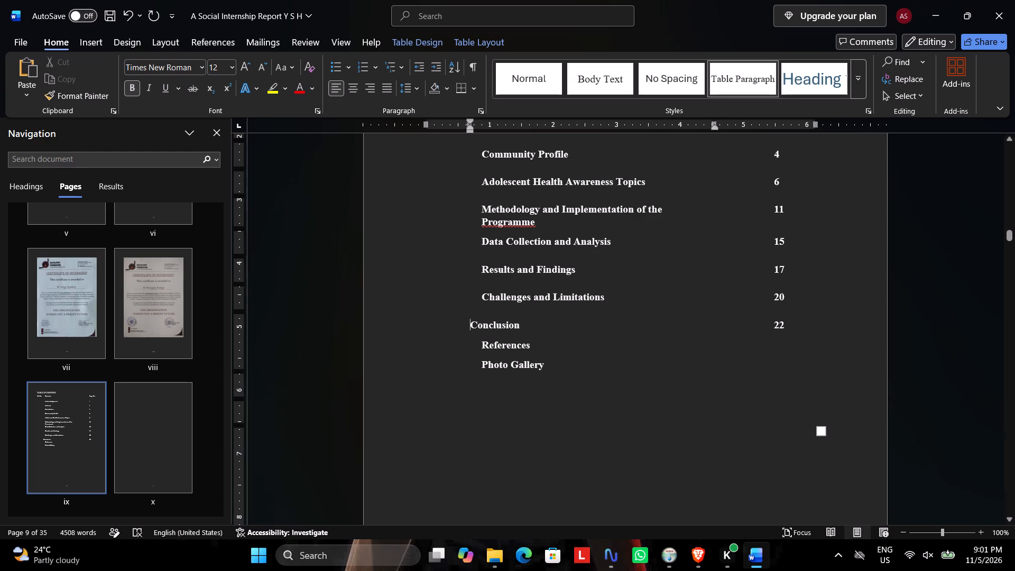
key("space")
left_click(473, 325)
key("space")
key("space")
key("space")
key("space")
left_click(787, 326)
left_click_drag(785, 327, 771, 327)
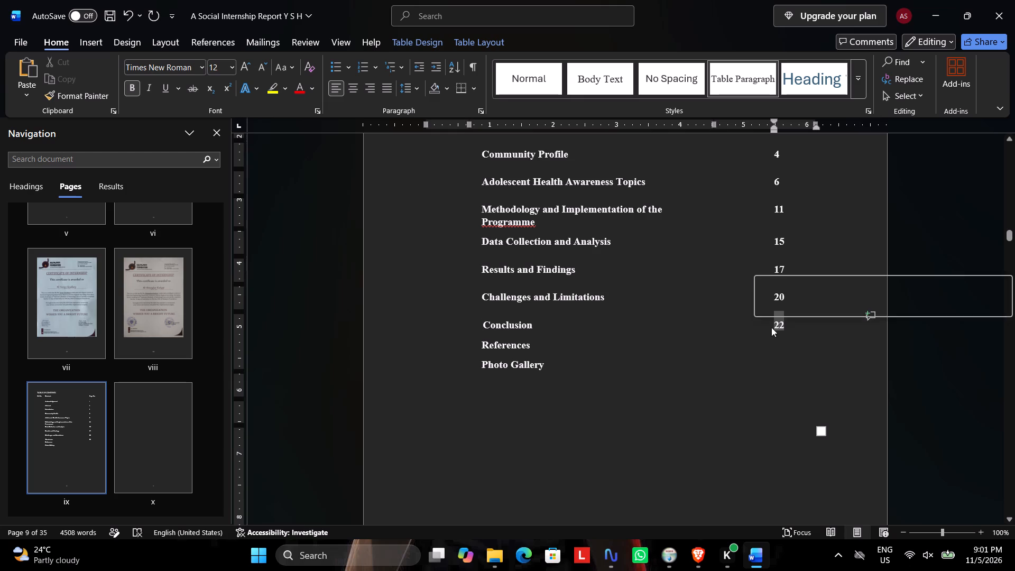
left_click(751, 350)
Insert an empty line above the Acknowledgement entry in the Contents column of the table of contents.
scroll(642, 333, "up", 6)
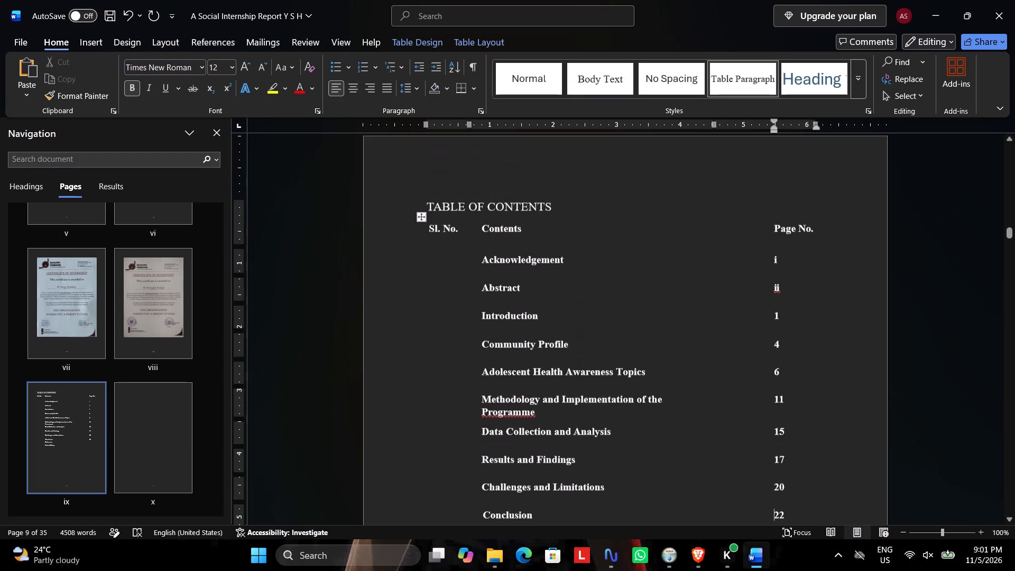
scroll(641, 324, "up", 1)
left_click(518, 281)
left_click(488, 288)
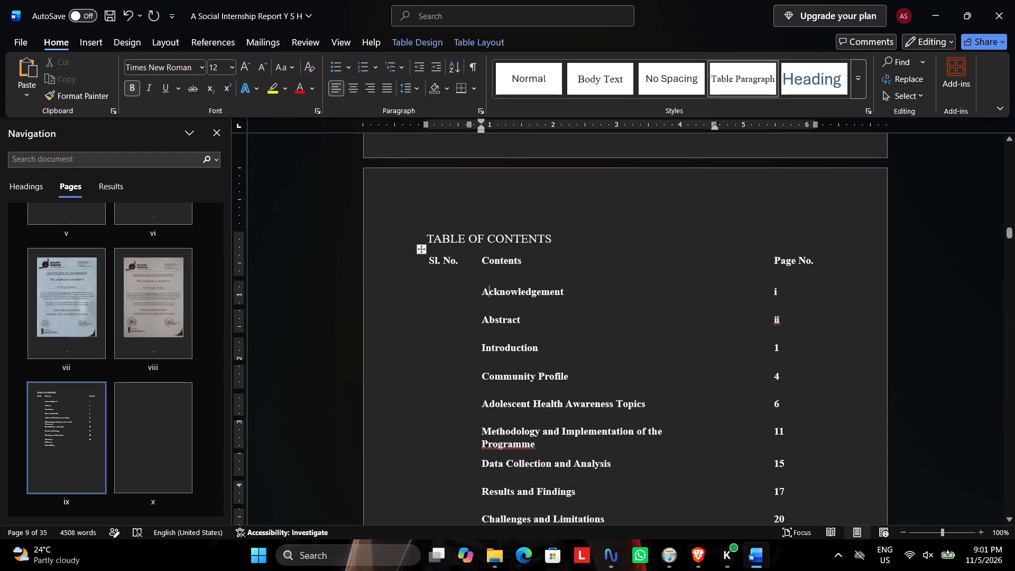
left_click(481, 282)
key("Return")
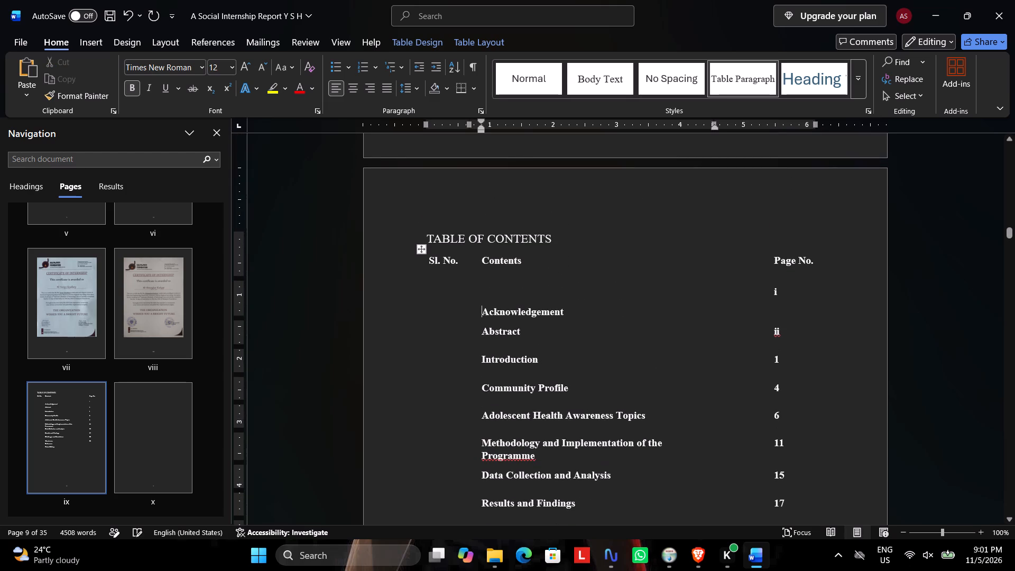
Look up the heading of the Dedication page near the start of the report and return to the table of contents.
left_click(485, 293)
scroll(201, 290, "up", 6)
left_click(164, 265)
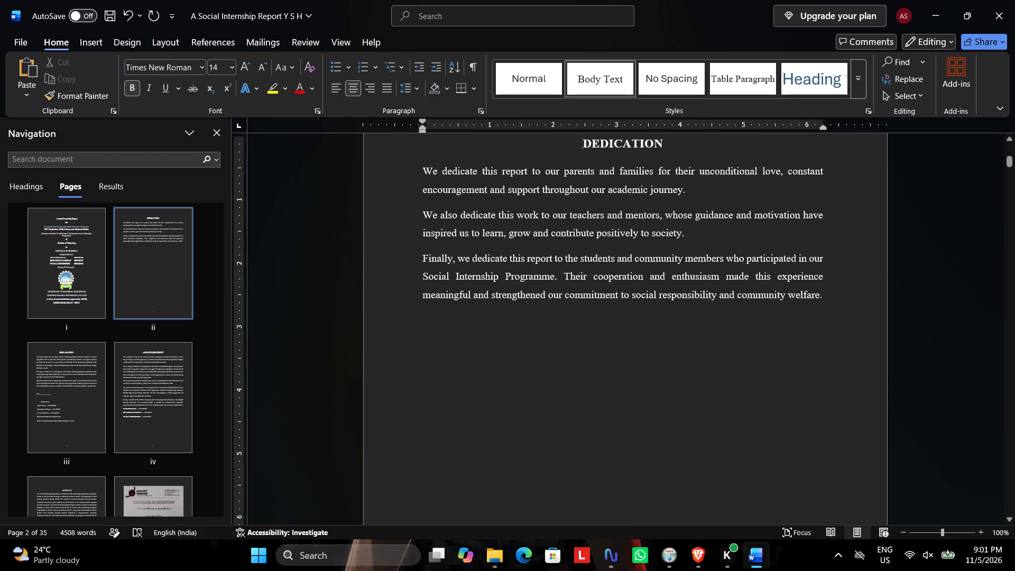
left_click_drag(665, 145, 583, 143)
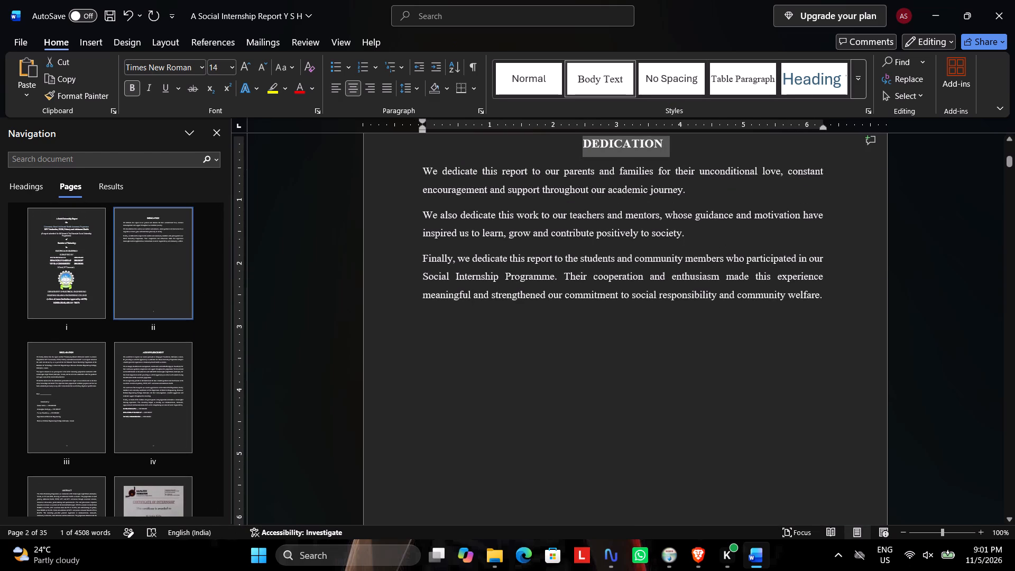
scroll(541, 228, "down", 1)
scroll(205, 283, "down", 3)
scroll(84, 273, "up", 1)
left_click(75, 268)
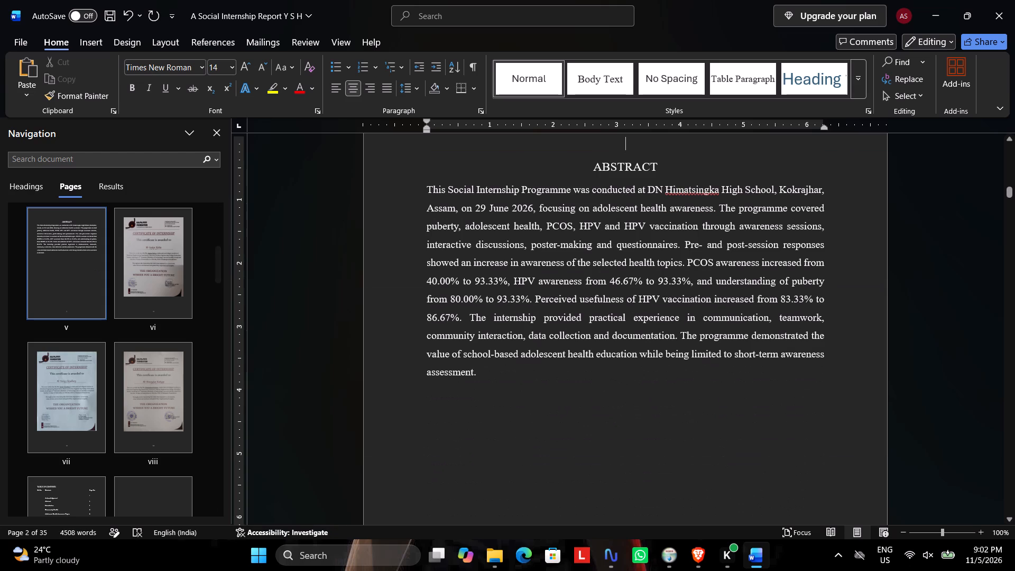
left_click(82, 486)
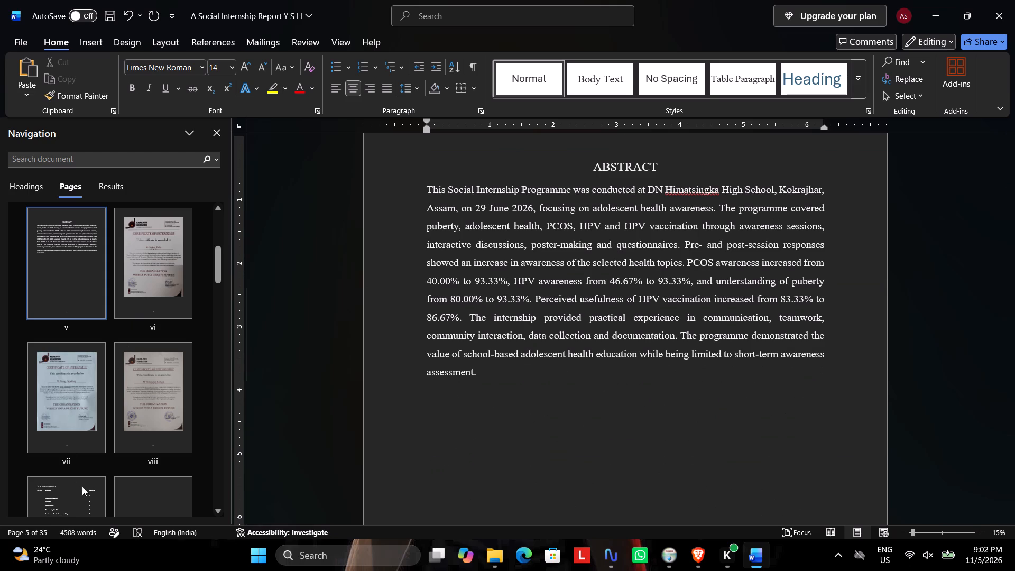
Enter Dedication on the empty line above Acknowledgement and add another empty line below it.
left_click(489, 192)
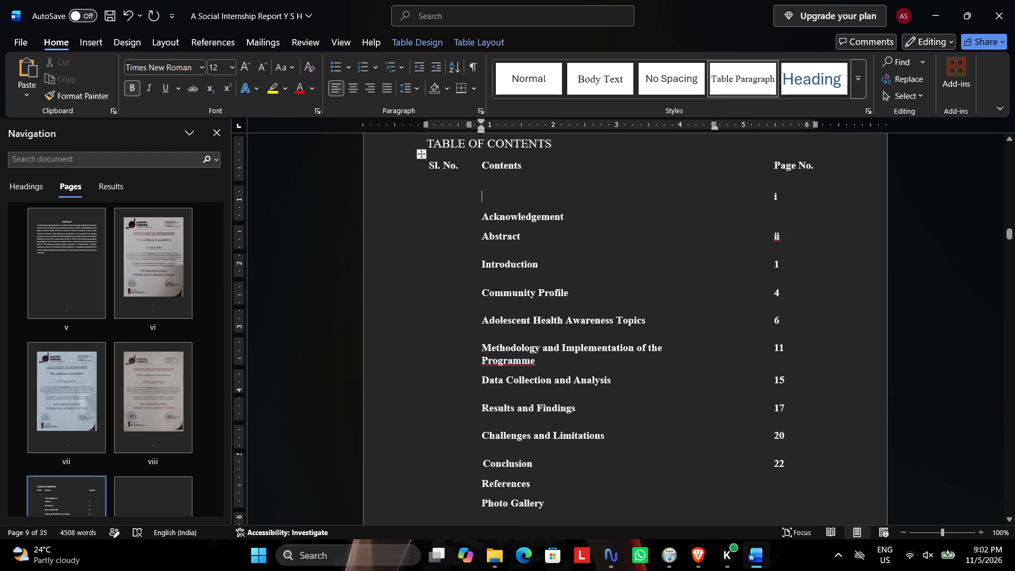
key("shift+d")
key("e")
key("d")
key("i")
type("cation")
key("Return")
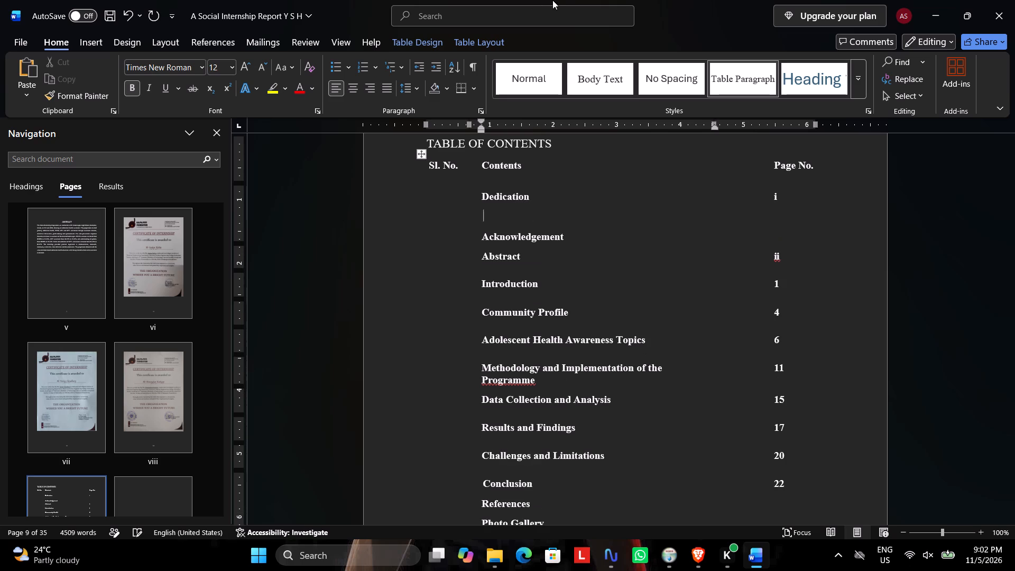
Enter Declaration on the empty line between Dedication and Acknowledgement, after checking the Declaration page's heading.
scroll(106, 278, "up", 2)
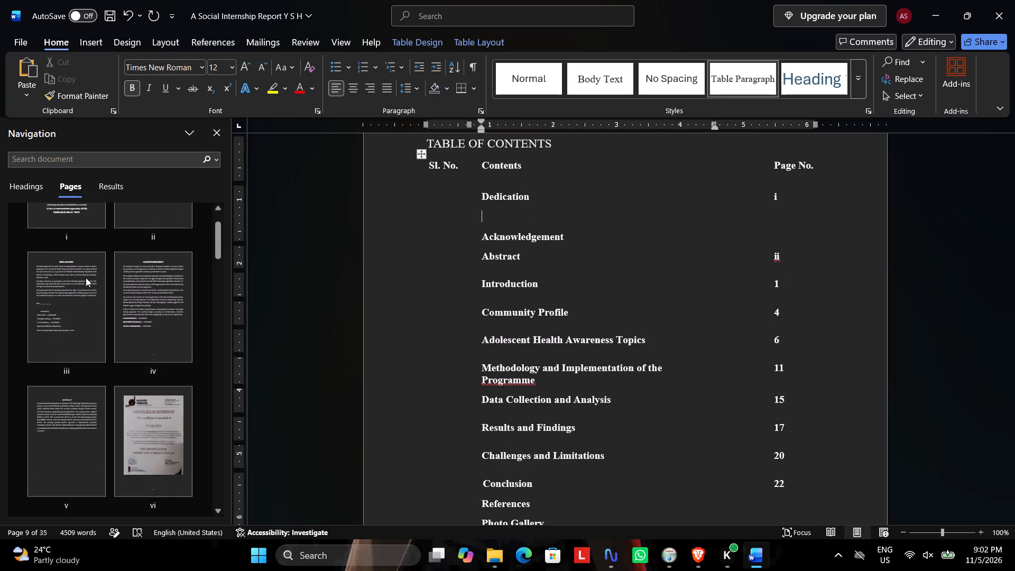
left_click(60, 377)
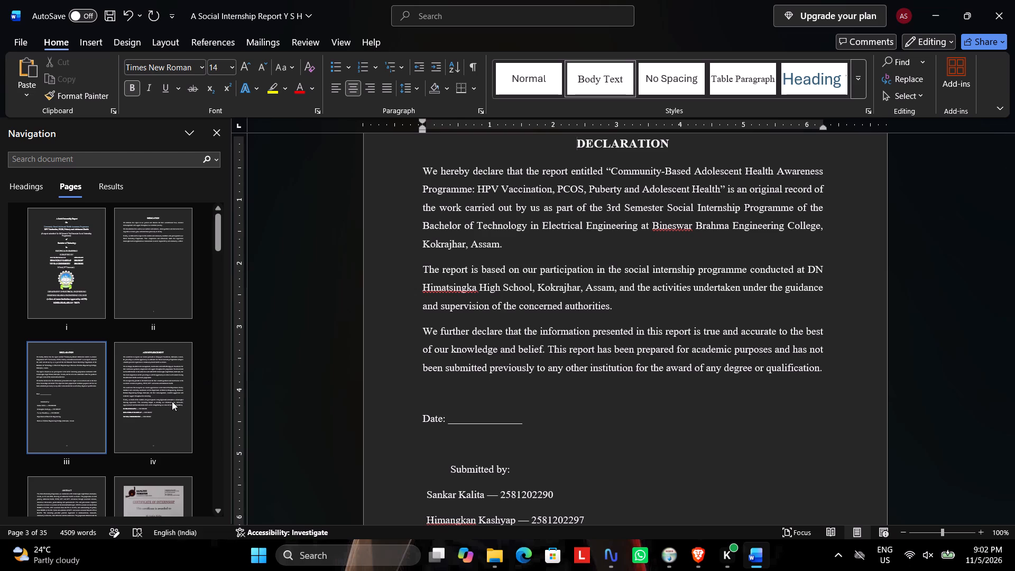
scroll(146, 432, "down", 1)
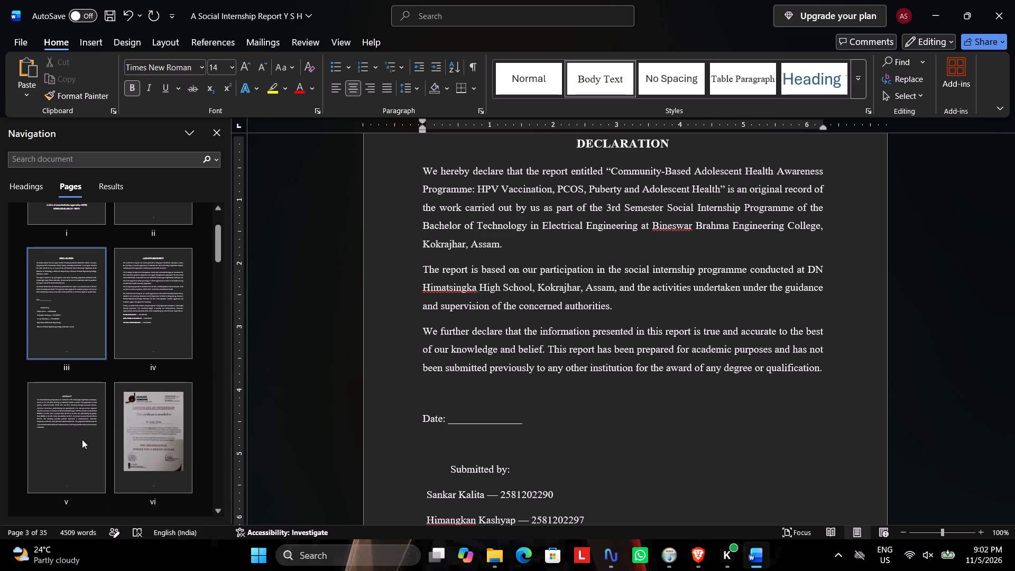
scroll(78, 440, "down", 1)
scroll(80, 398, "up", 2)
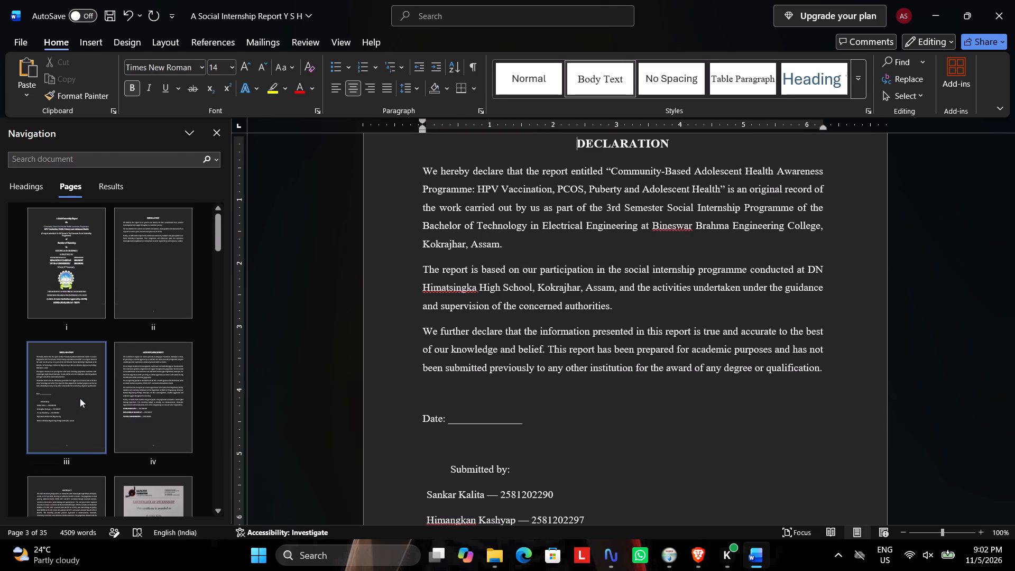
scroll(81, 394, "up", 1)
scroll(81, 394, "down", 4)
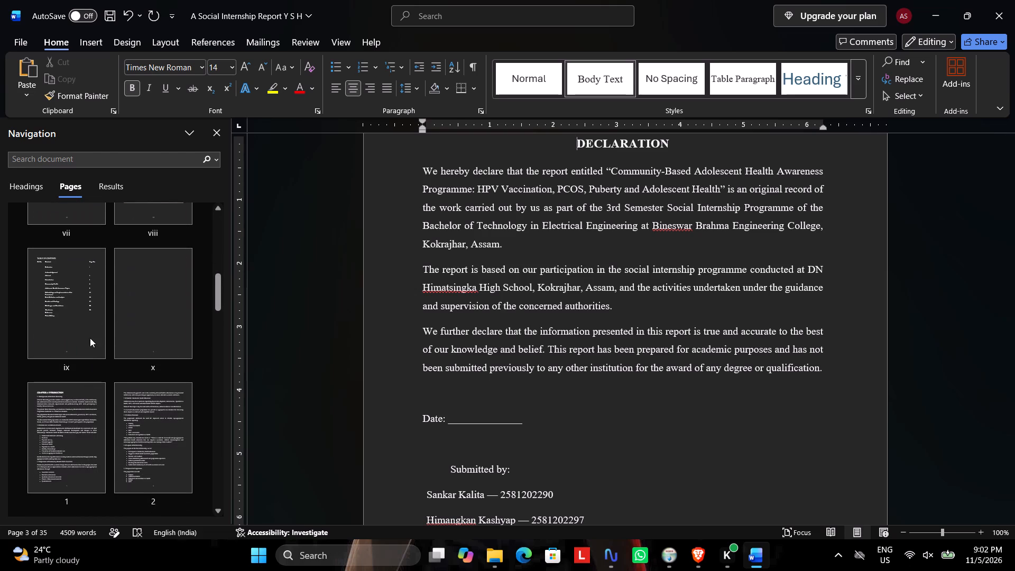
left_click(90, 338)
left_click(487, 214)
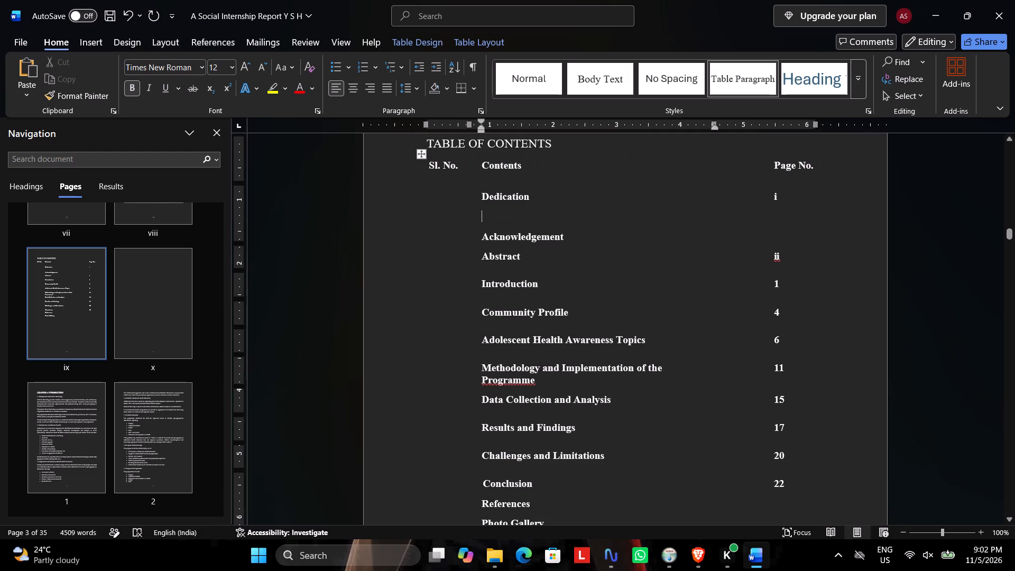
type("Declaration")
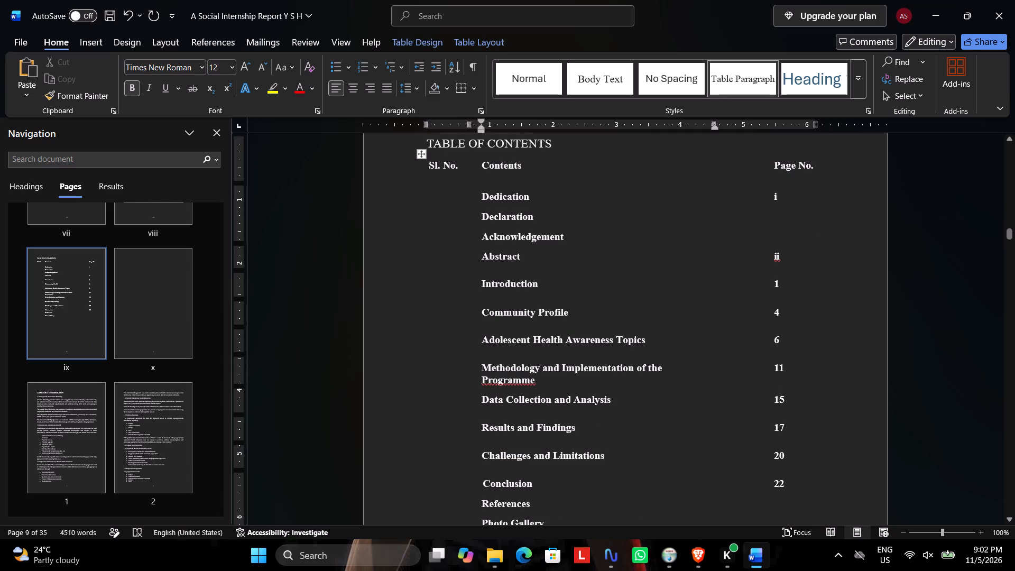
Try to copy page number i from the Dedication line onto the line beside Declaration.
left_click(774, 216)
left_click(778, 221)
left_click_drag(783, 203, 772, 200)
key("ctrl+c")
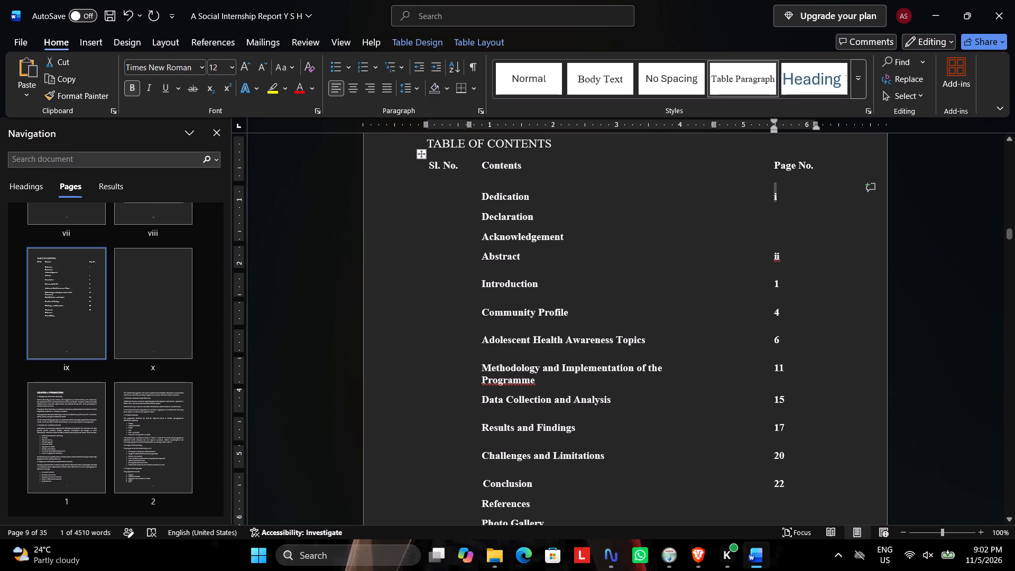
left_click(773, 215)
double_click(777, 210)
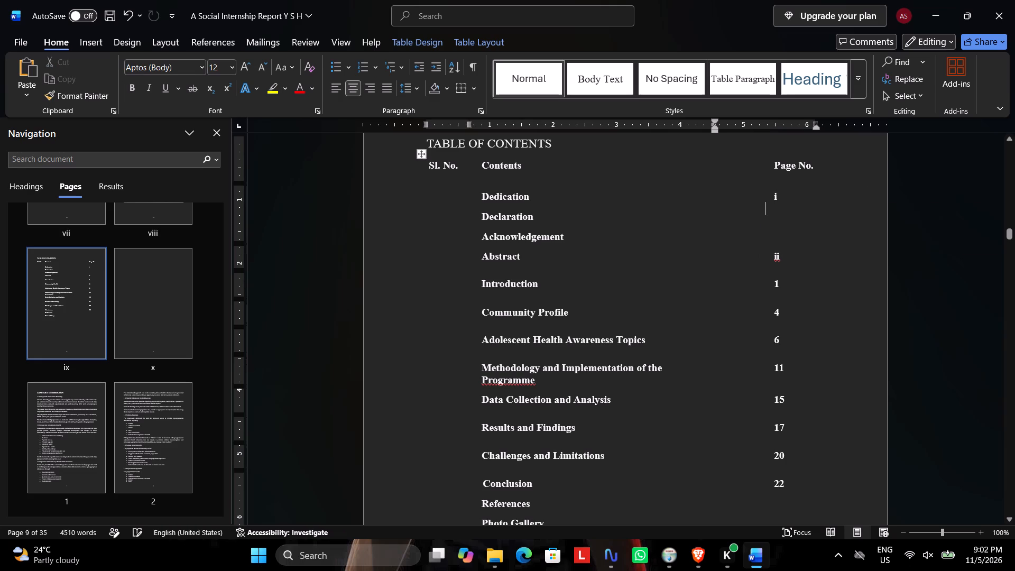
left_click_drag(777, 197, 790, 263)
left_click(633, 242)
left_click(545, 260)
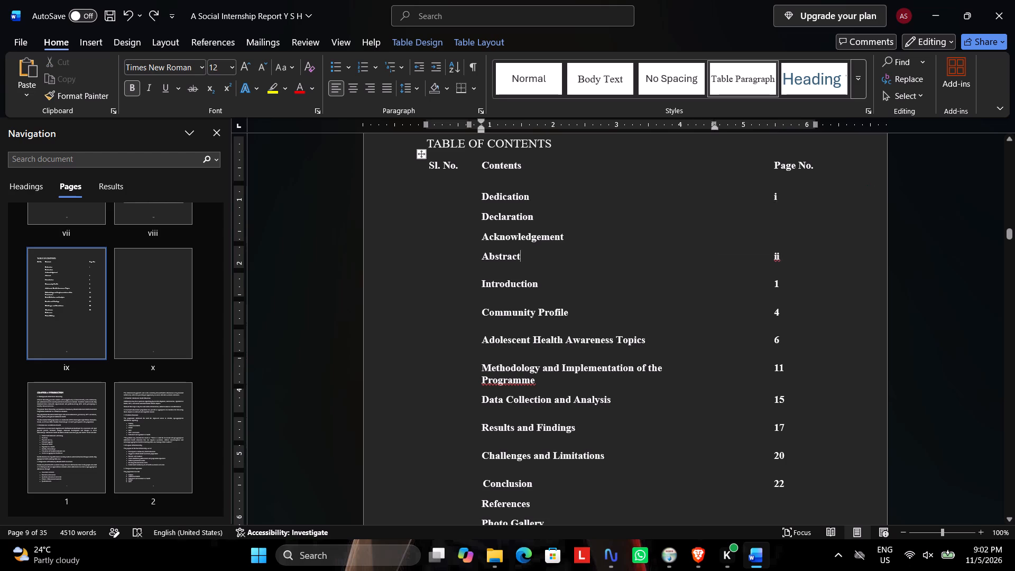
Set the line spacing of all entries from Dedication through Photo Gallery to 1.0.
scroll(608, 451, "down", 4)
left_click_drag(587, 412, 461, 204)
scroll(461, 205, "up", 1)
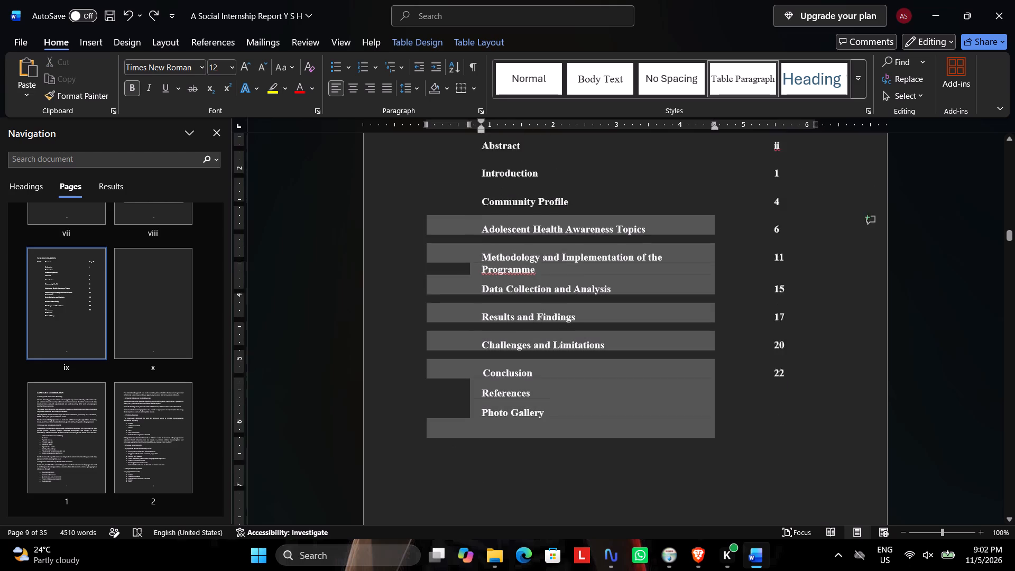
scroll(461, 204, "up", 4)
left_click_drag(461, 204, 459, 231)
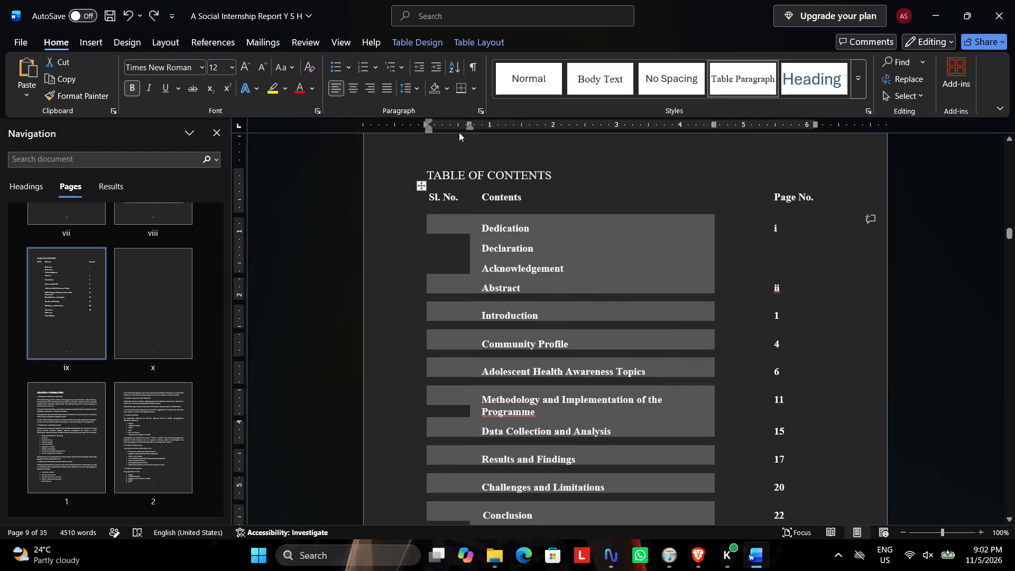
left_click(421, 86)
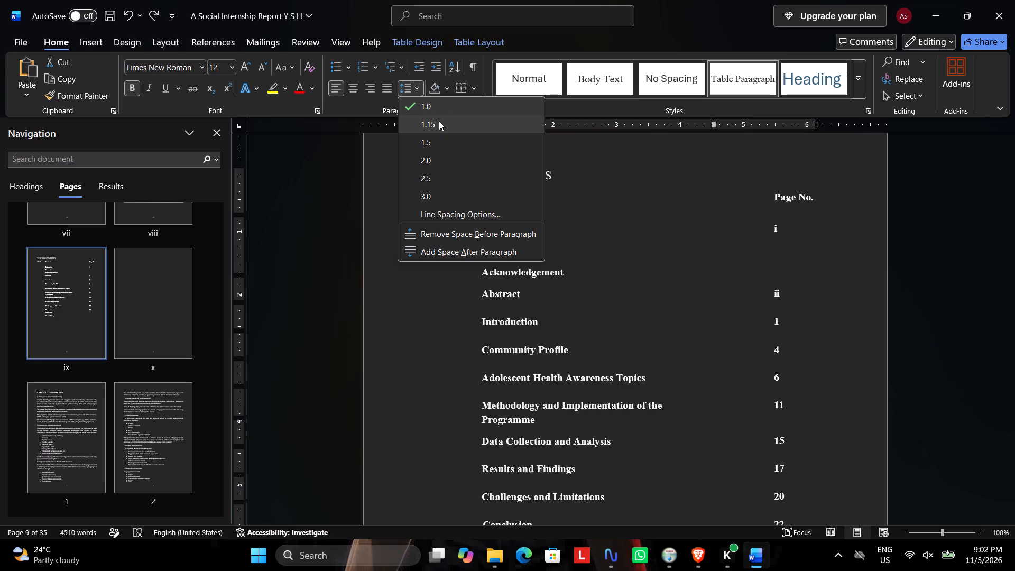
left_click(439, 108)
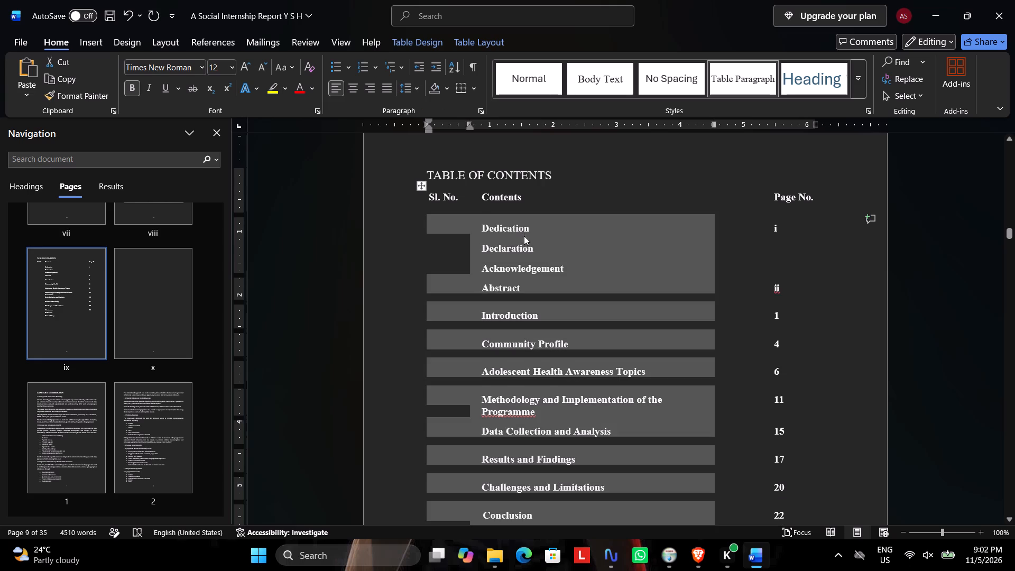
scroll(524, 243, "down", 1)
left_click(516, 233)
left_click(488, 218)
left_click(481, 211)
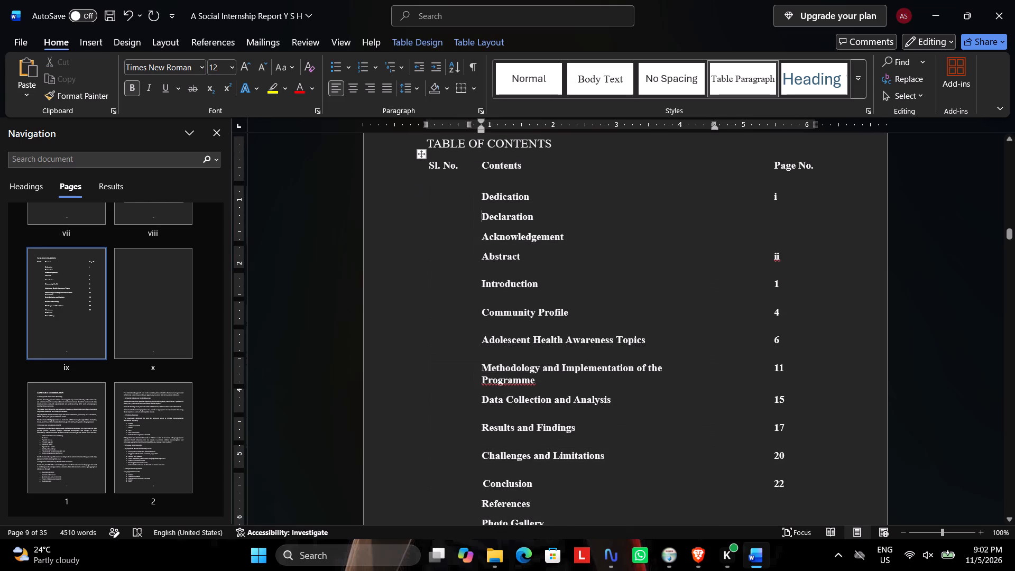
Copy the Introduction entry and paste it on a new line below Abstract in the same Contents cell.
scroll(585, 261, "down", 2)
scroll(581, 263, "up", 1)
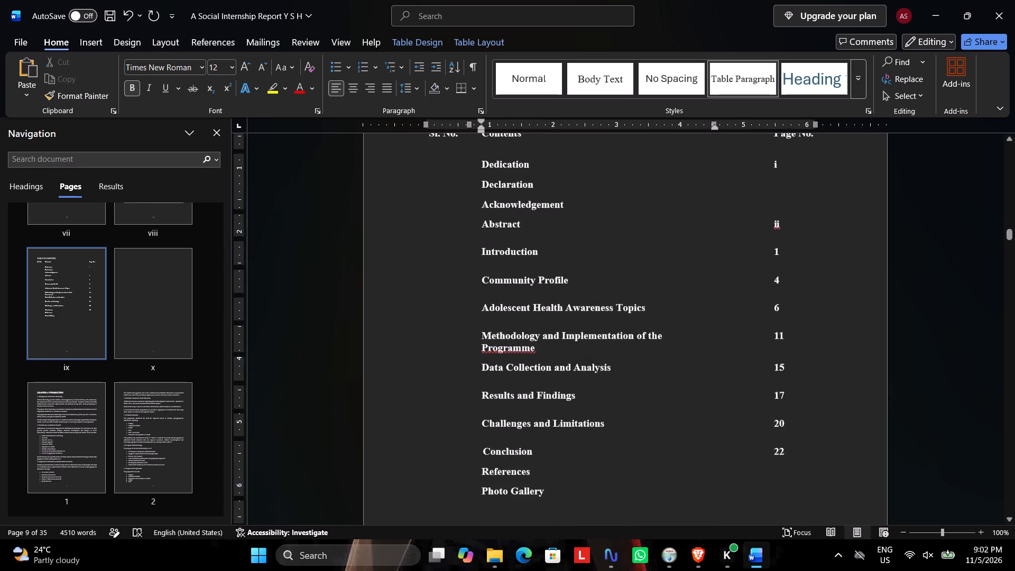
scroll(581, 263, "up", 1)
left_click_drag(541, 283, 483, 283)
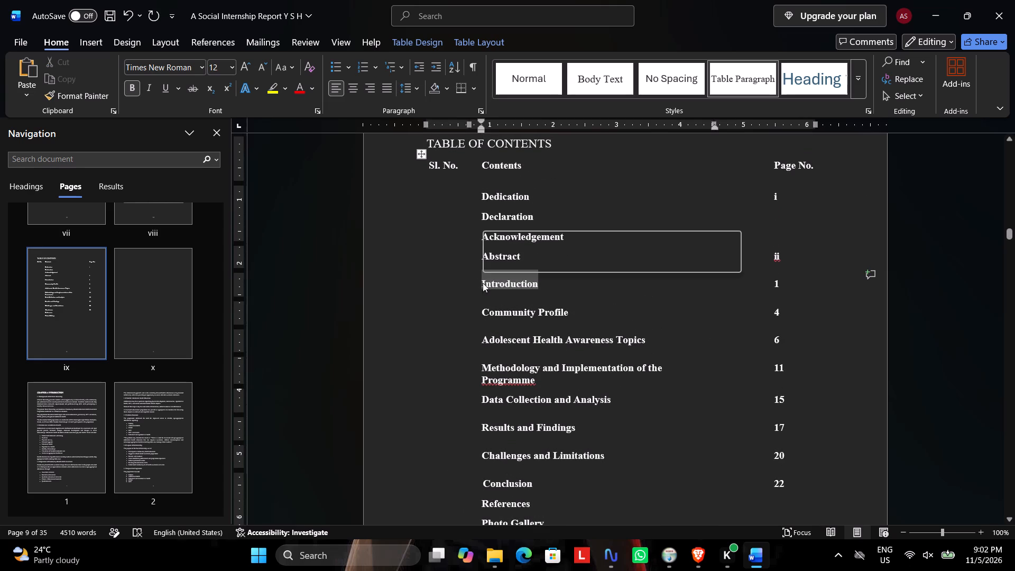
key("ctrl+c")
left_click(524, 259)
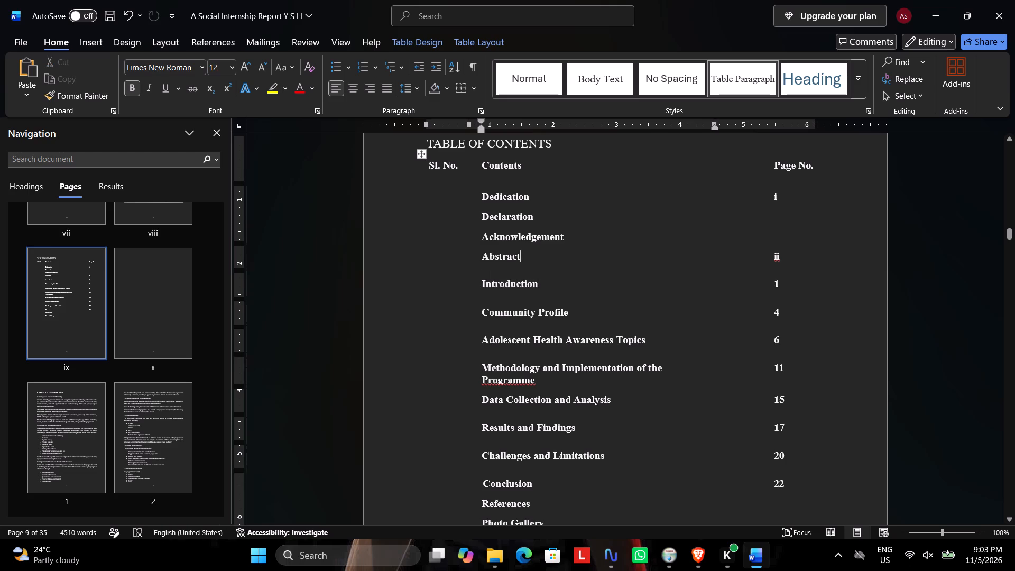
key("Return")
key("ctrl+v")
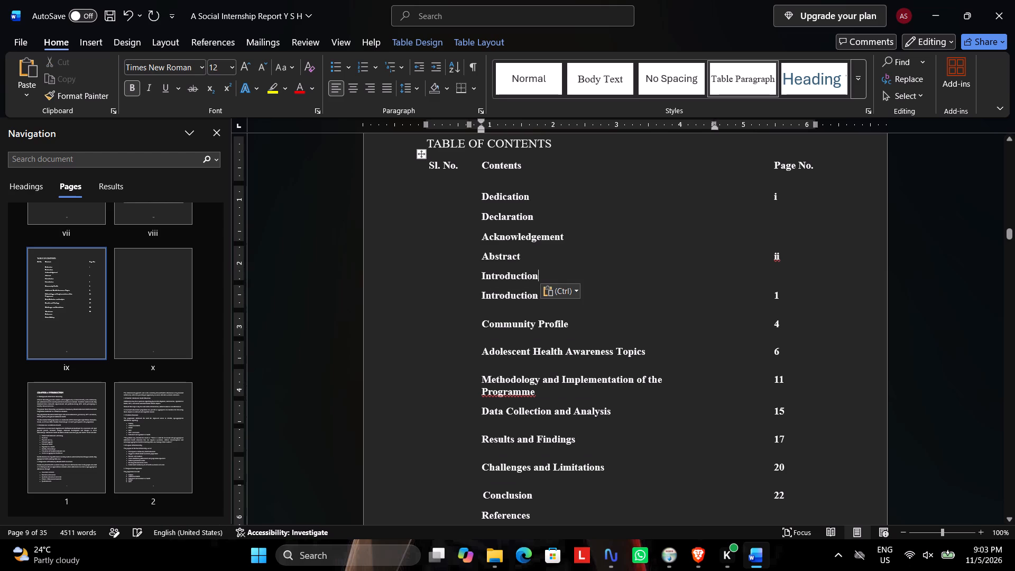
Copy the Community Profile entry and paste it on a new line below Introduction in the consolidated Contents cell.
left_click_drag(584, 325, 496, 324)
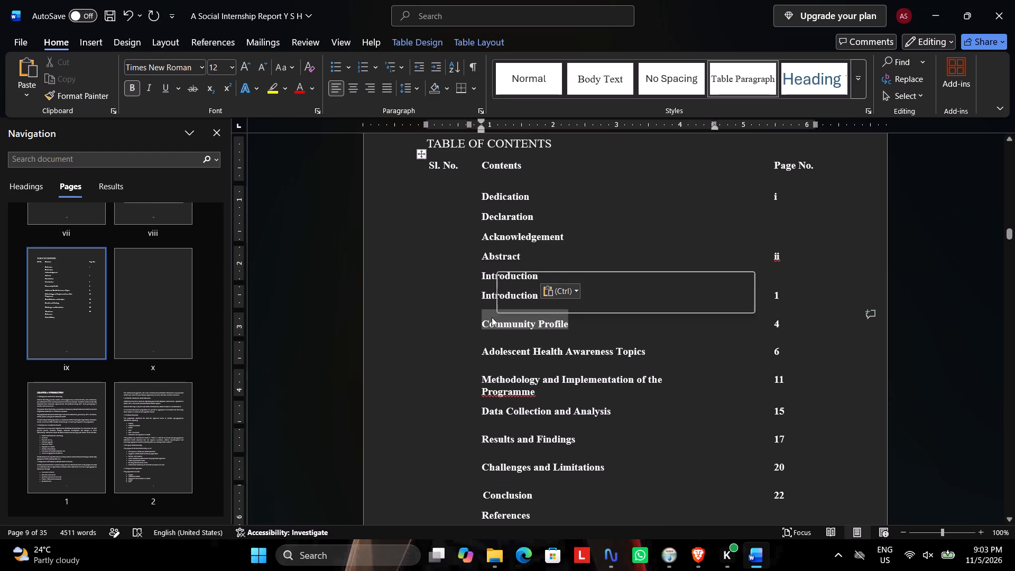
key("ctrl+c")
left_click(543, 276)
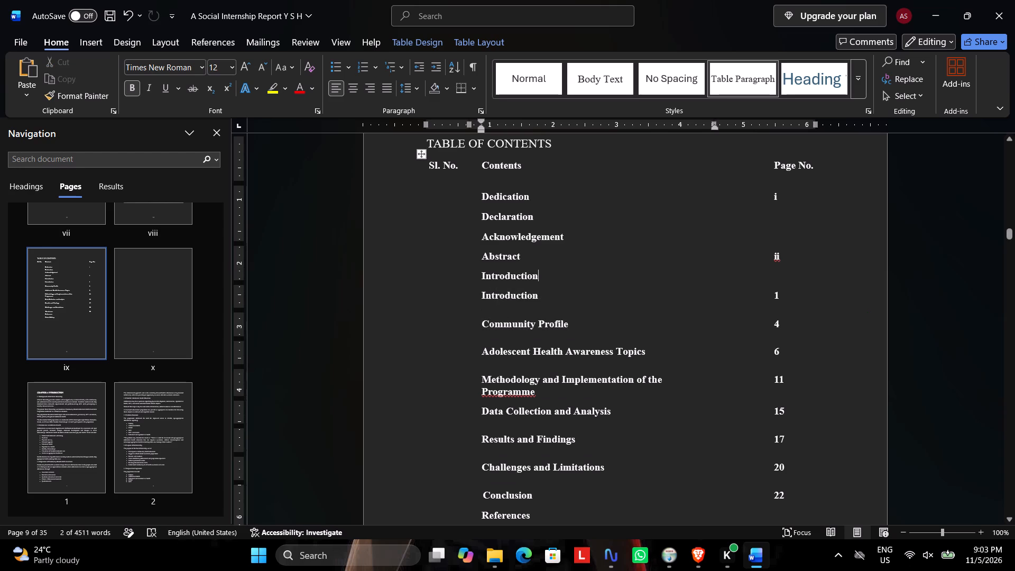
key("Return")
key("ctrl+v")
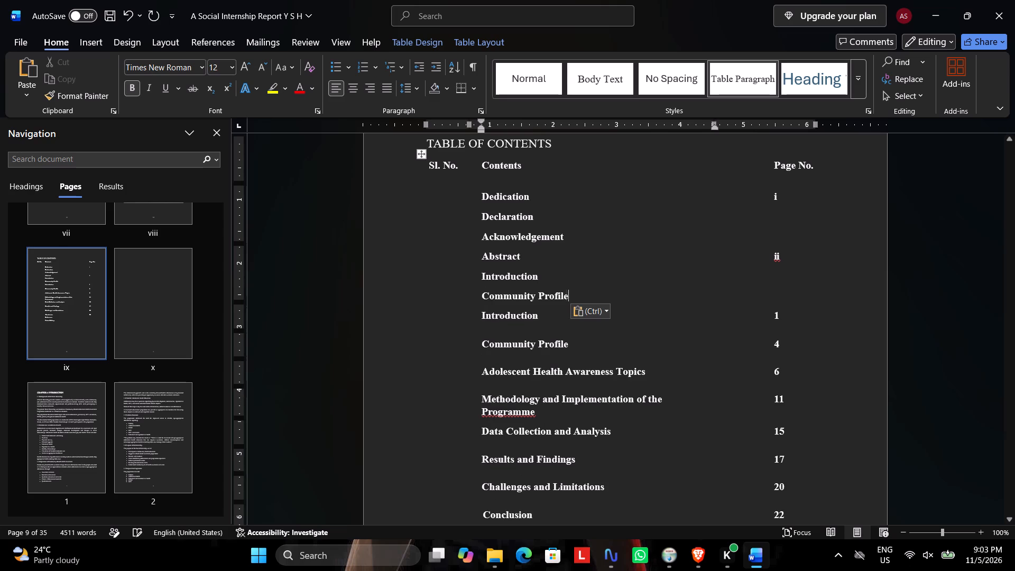
Delete the original separate Introduction and Community Profile rows, including their page numbers 1 and 4.
left_click_drag(567, 343, 457, 322)
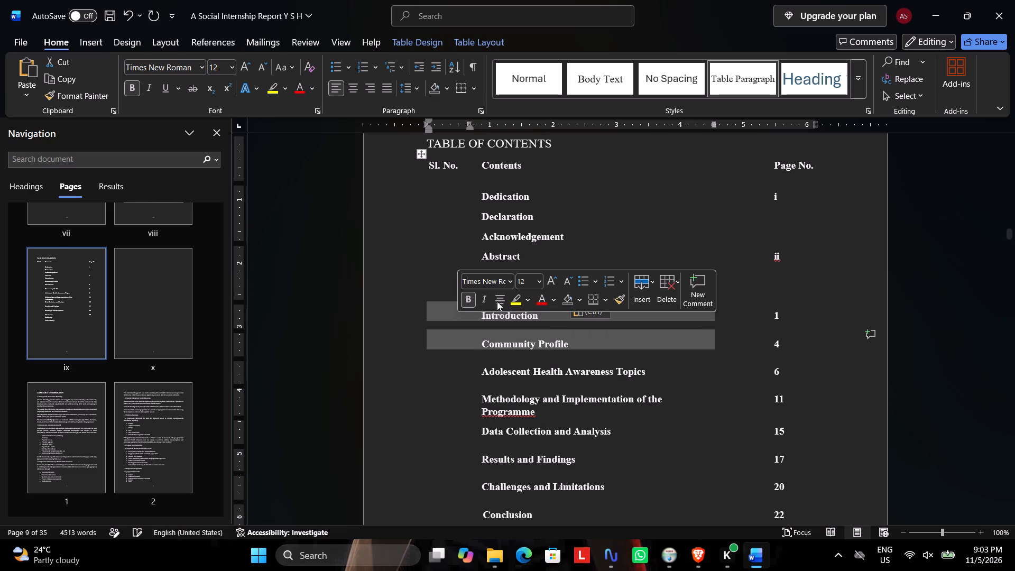
key("BackSpace")
left_click(474, 299)
scroll(557, 328, "down", 1)
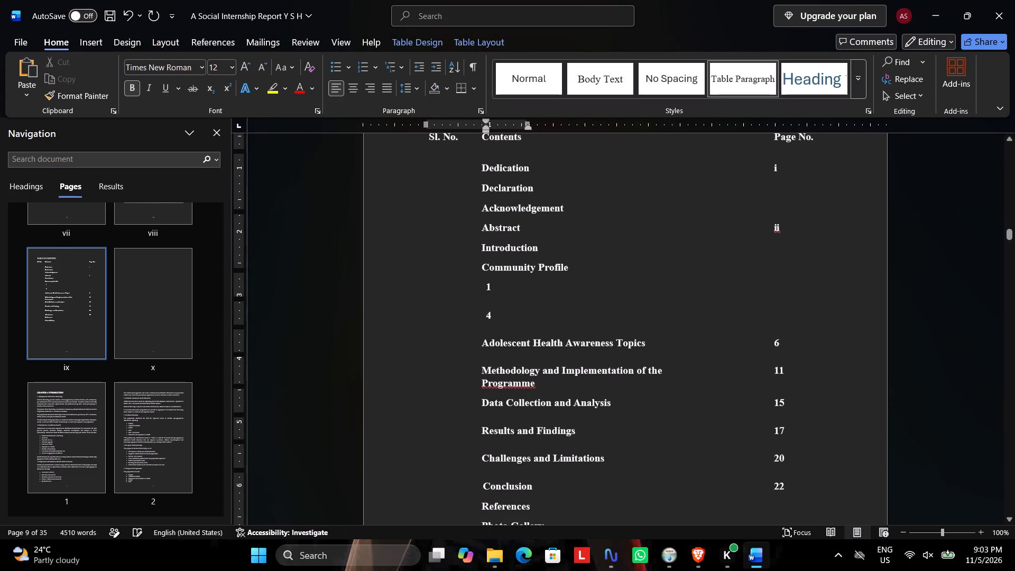
left_click_drag(521, 312, 486, 291)
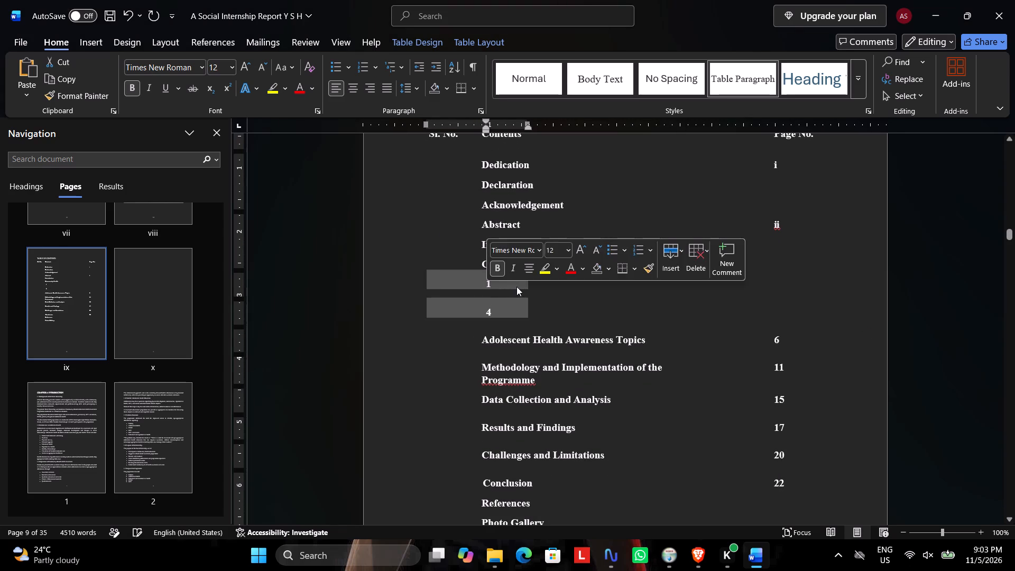
key("BackSpace")
Copy the Adolescent Health Awareness Topics entry onto a new line below Community Profile in the consolidated Contents cell.
left_click_drag(659, 288, 504, 282)
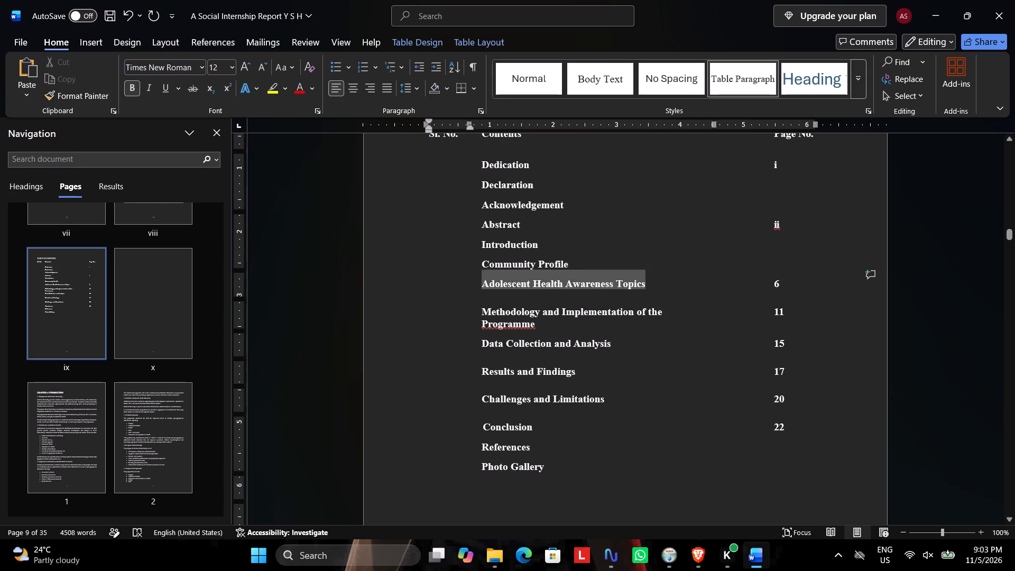
left_click_drag(504, 282, 501, 283)
key("ctrl+c")
left_click(564, 265)
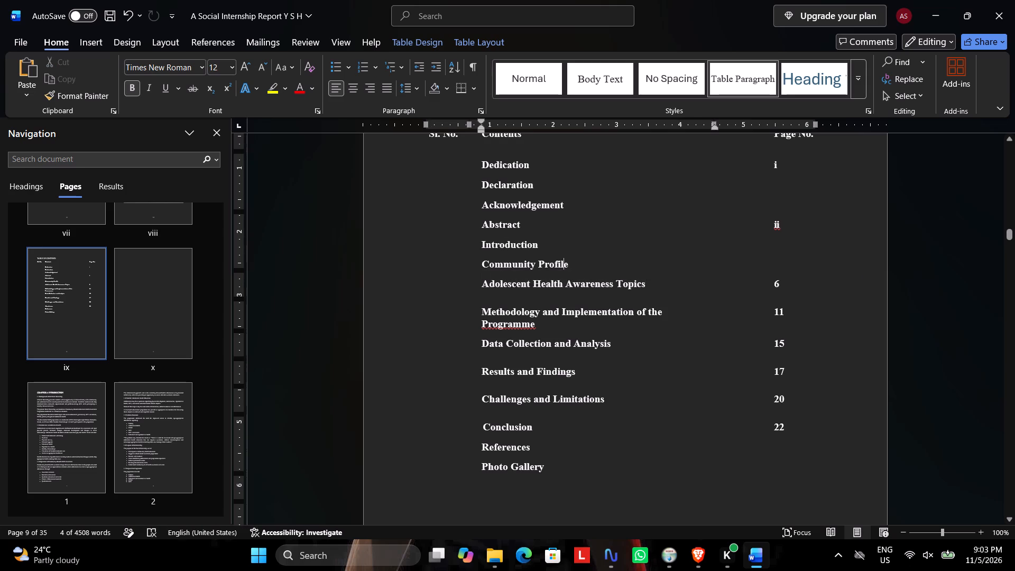
left_click(569, 267)
key("Return")
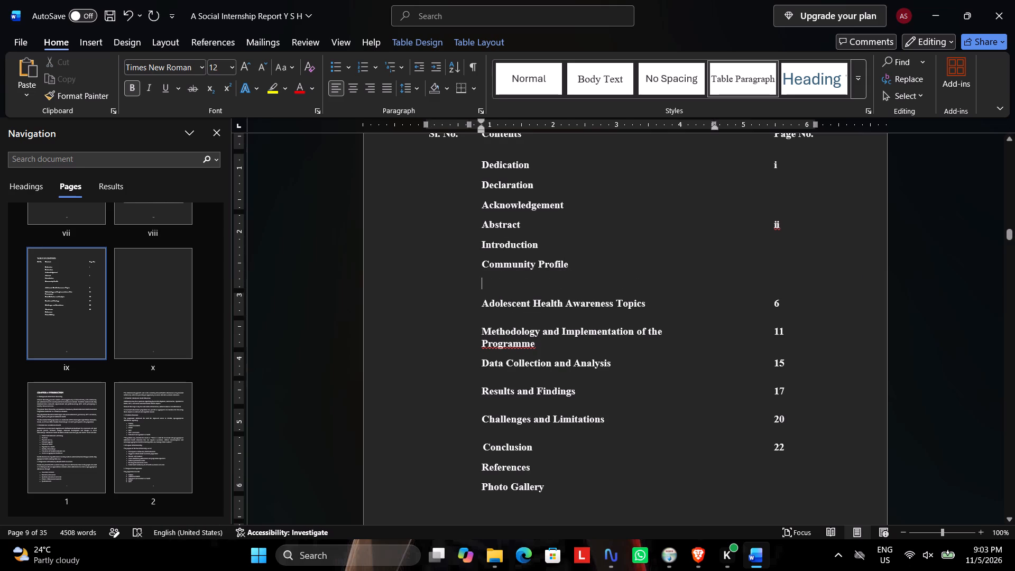
key("ctrl+v")
Copy the Methodology and Implementation of the Programme entry onto a new line below the consolidated Adolescent Health Awareness Topics.
left_click_drag(665, 334, 497, 328)
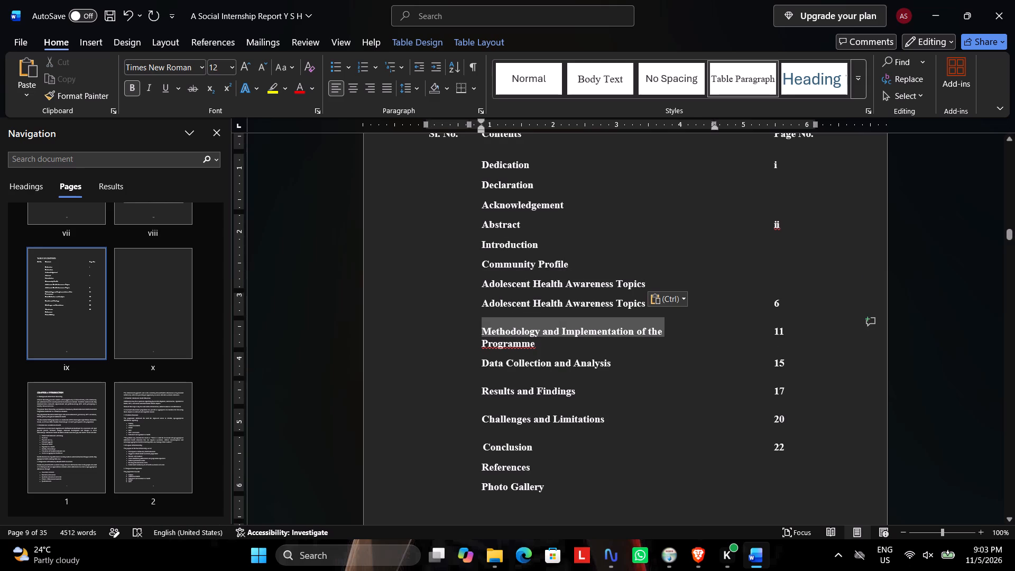
left_click_drag(497, 328, 498, 338)
left_click_drag(533, 342, 485, 326)
key("ctrl+c")
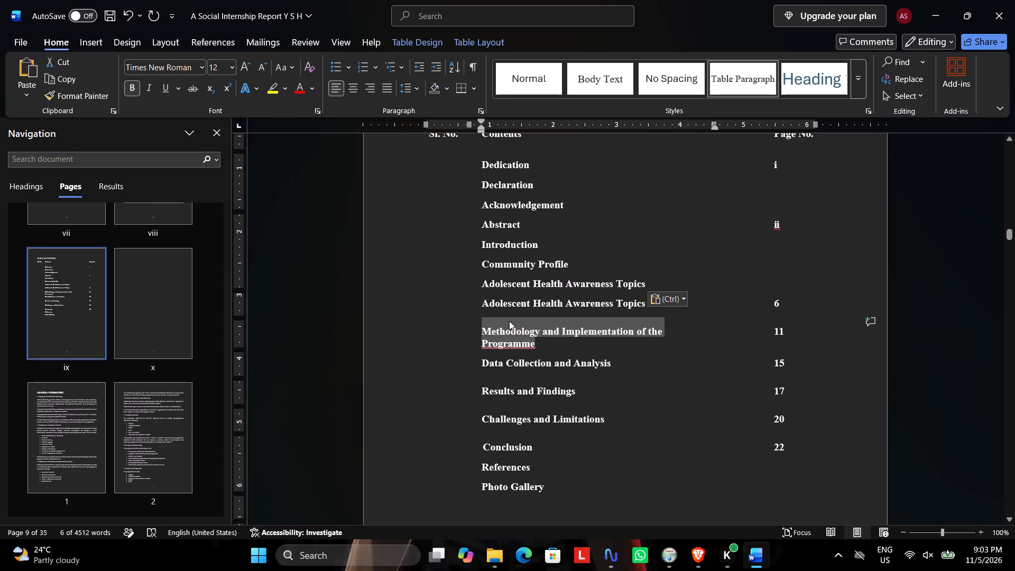
left_click(645, 282)
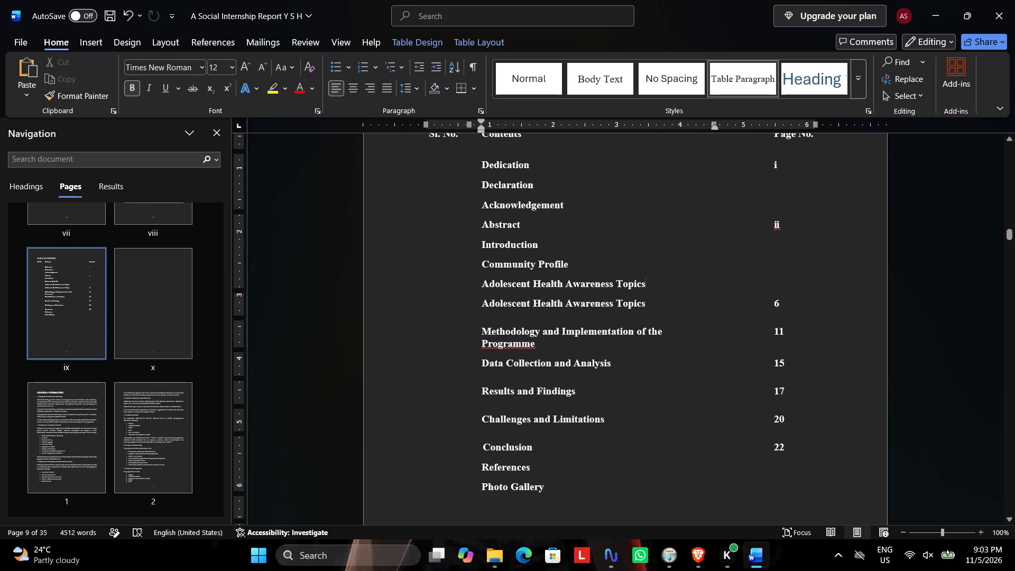
key("Return")
key("ctrl+v")
Clear the original Adolescent Health Awareness Topics, Methodology and Implementation, and Data Collection and Analysis entries from their separate Contents cells.
scroll(628, 308, "down", 1)
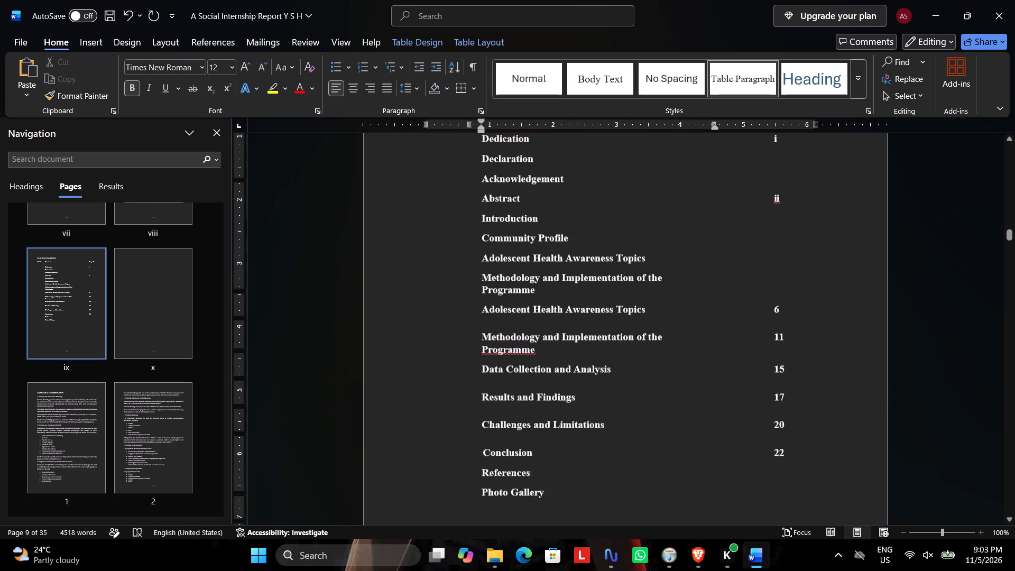
scroll(628, 308, "down", 1)
left_click_drag(551, 321, 487, 271)
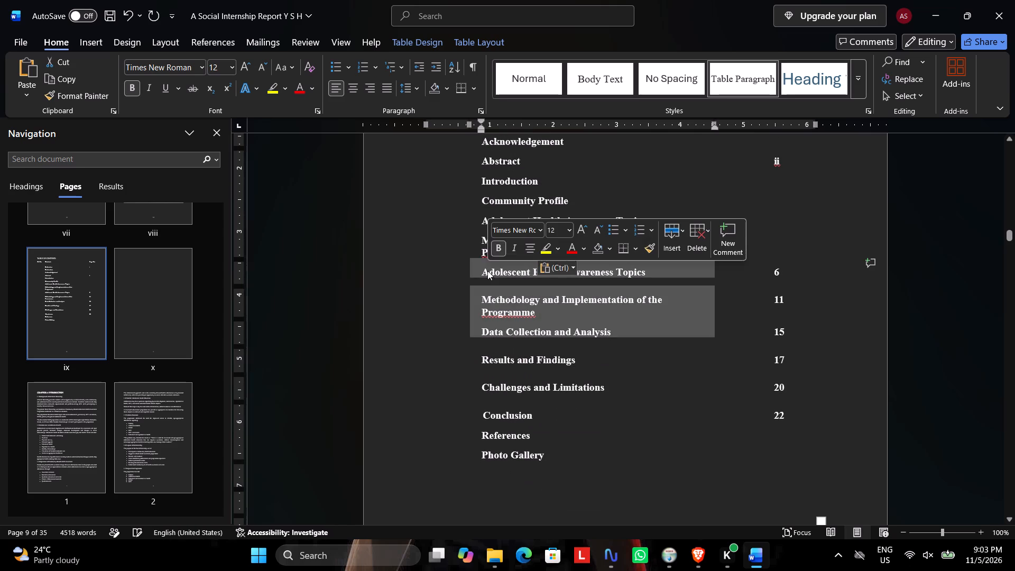
key("Delete")
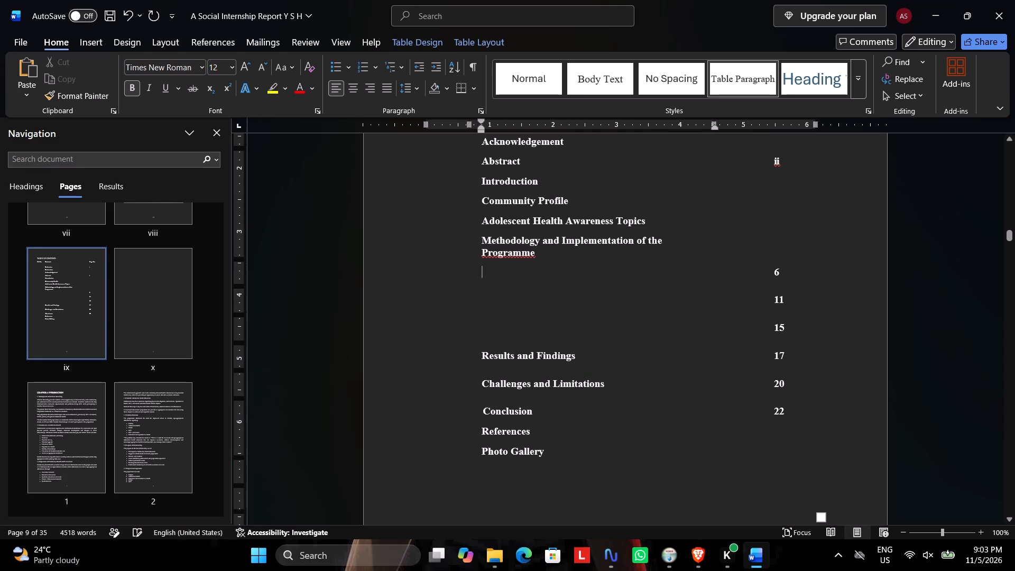
left_click(545, 327)
Copy the Results and Findings entry onto a new line below Methodology and Implementation of the Programme in the consolidated cell.
left_click_drag(578, 352, 484, 353)
key("ctrl+c")
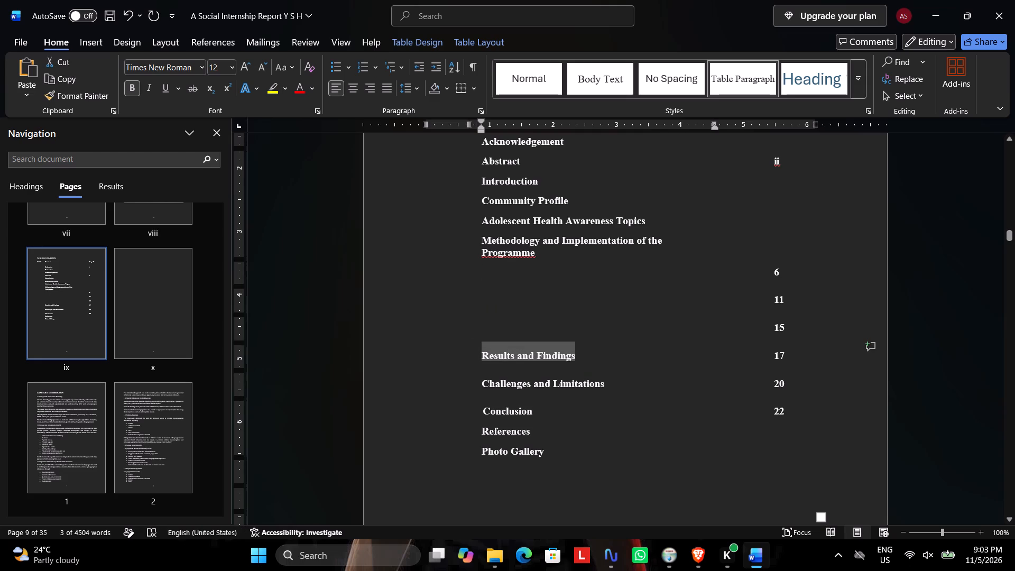
left_click(537, 257)
key("Return")
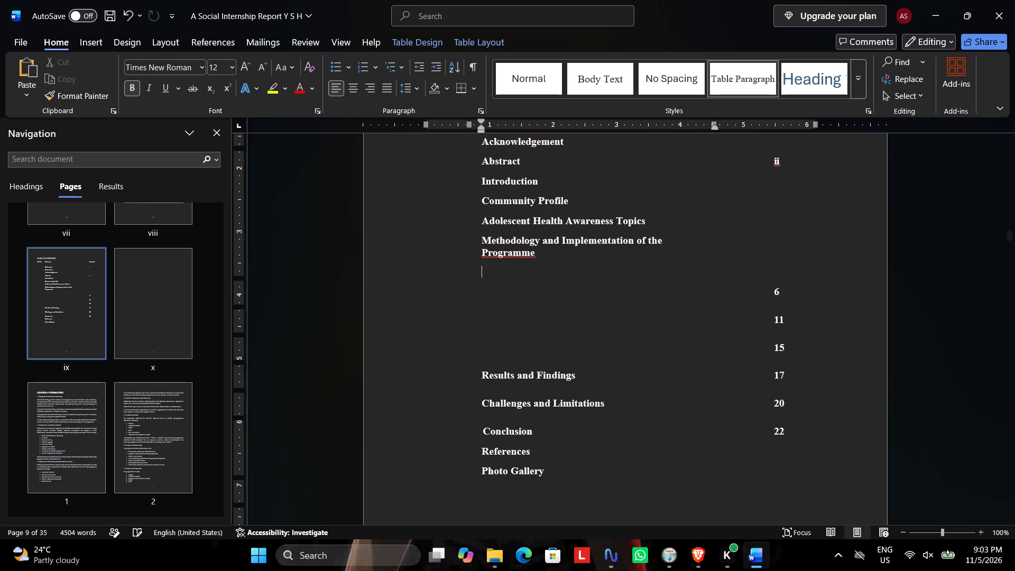
key("ctrl+v")
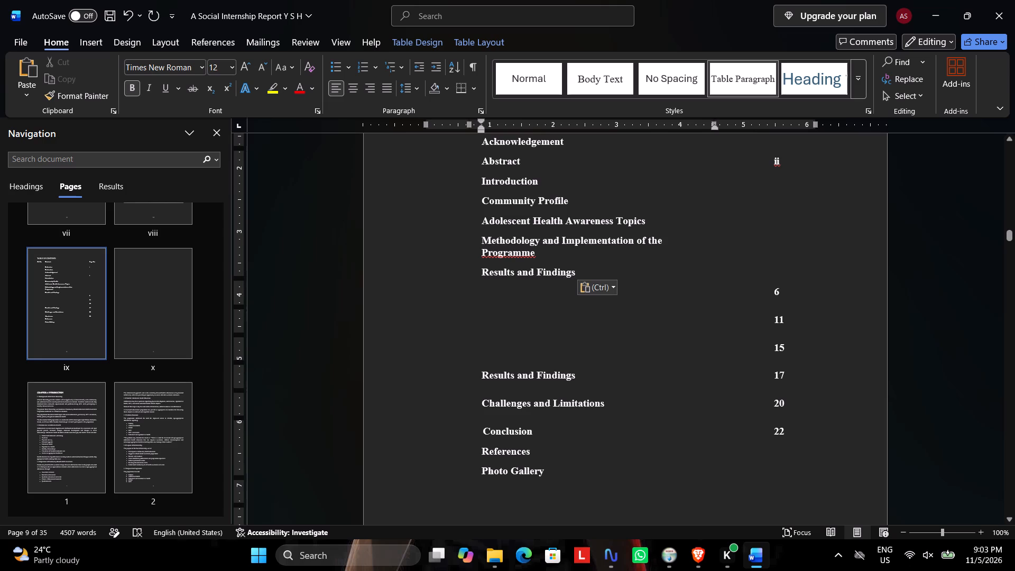
Copy the Challenges and Limitations entry onto a new line below Results and Findings in the consolidated Contents cell.
left_click_drag(608, 408, 497, 411)
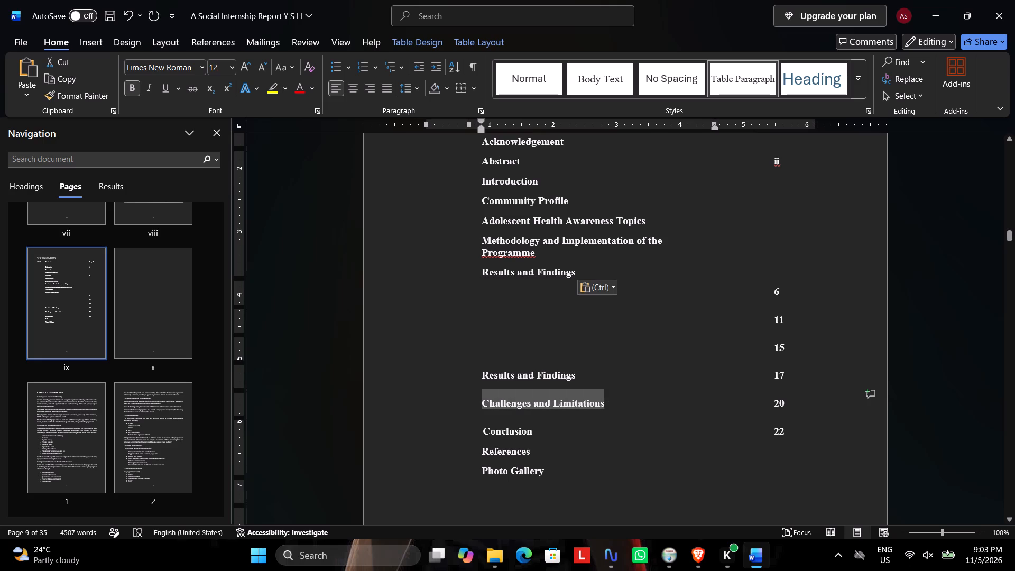
key("ctrl+c")
left_click(581, 274)
key("Return")
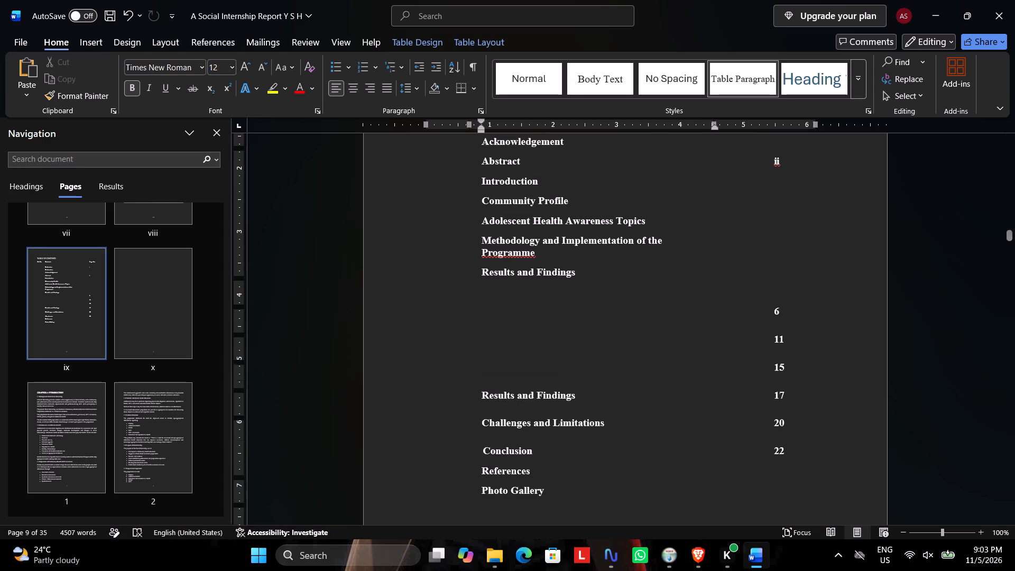
key("ctrl+v")
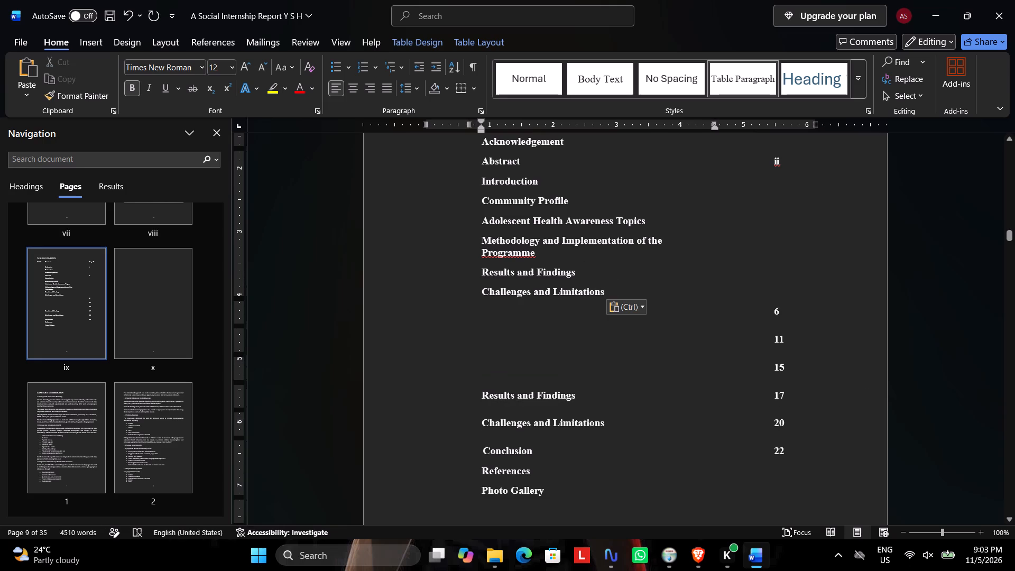
Copy the Conclusion entry onto a new line below Challenges and Limitations in the consolidated Contents cell.
scroll(595, 375, "down", 2)
left_click_drag(537, 390, 478, 390)
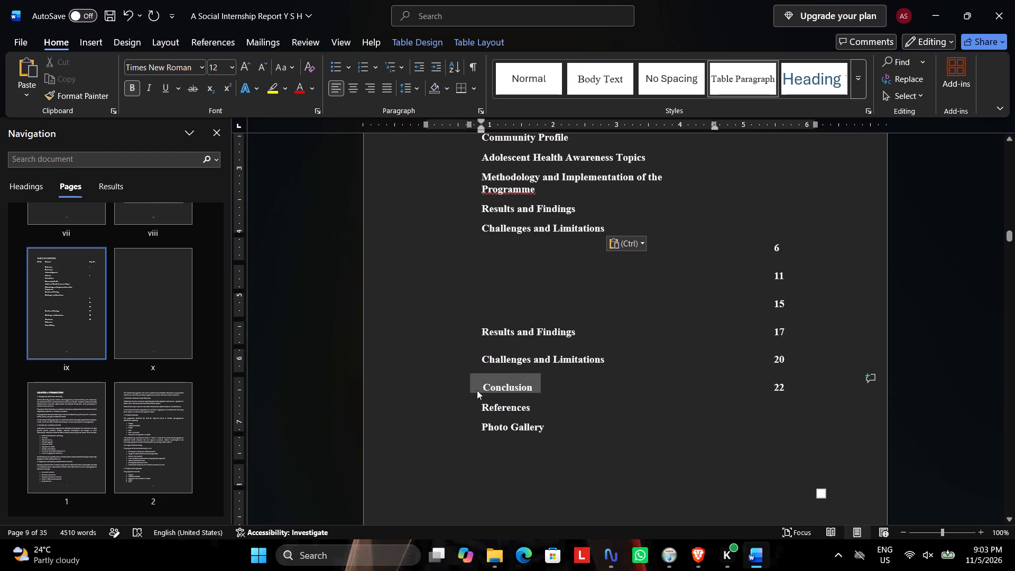
key("ctrl+c")
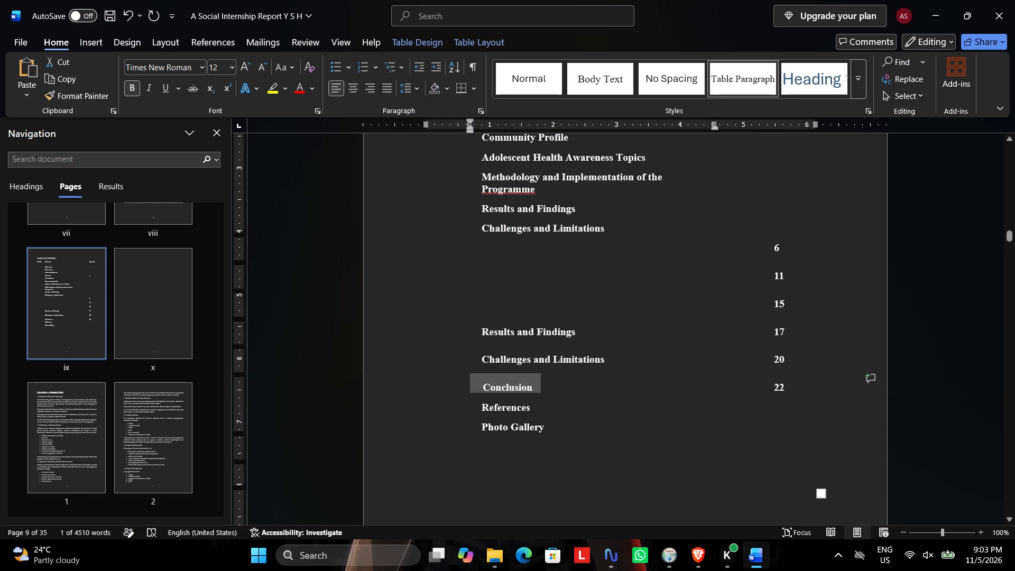
left_click(609, 228)
key("Return")
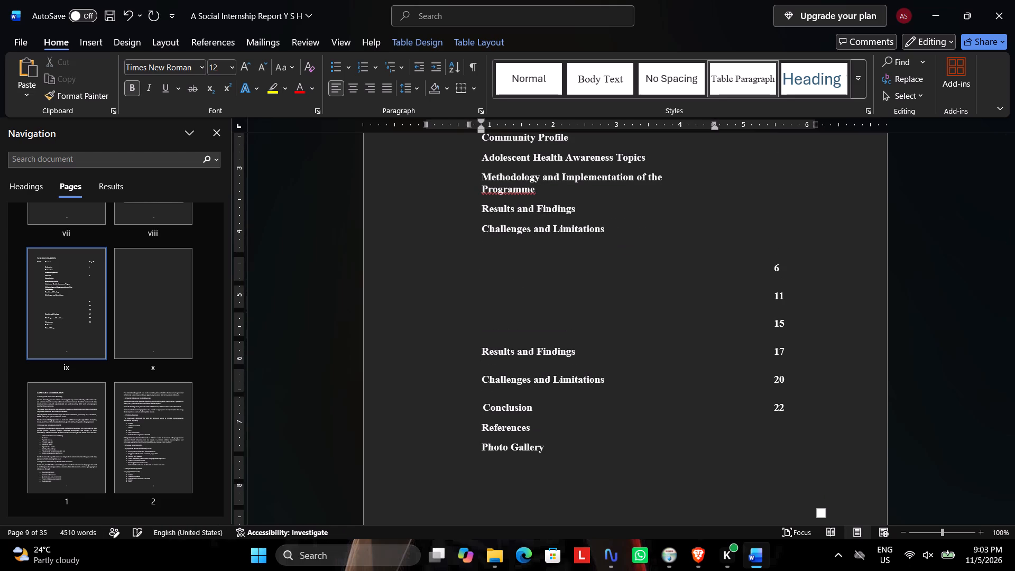
key("ctrl+v")
Copy the References entry onto a new line below Conclusion in the consolidated Contents cell.
scroll(547, 399, "down", 1)
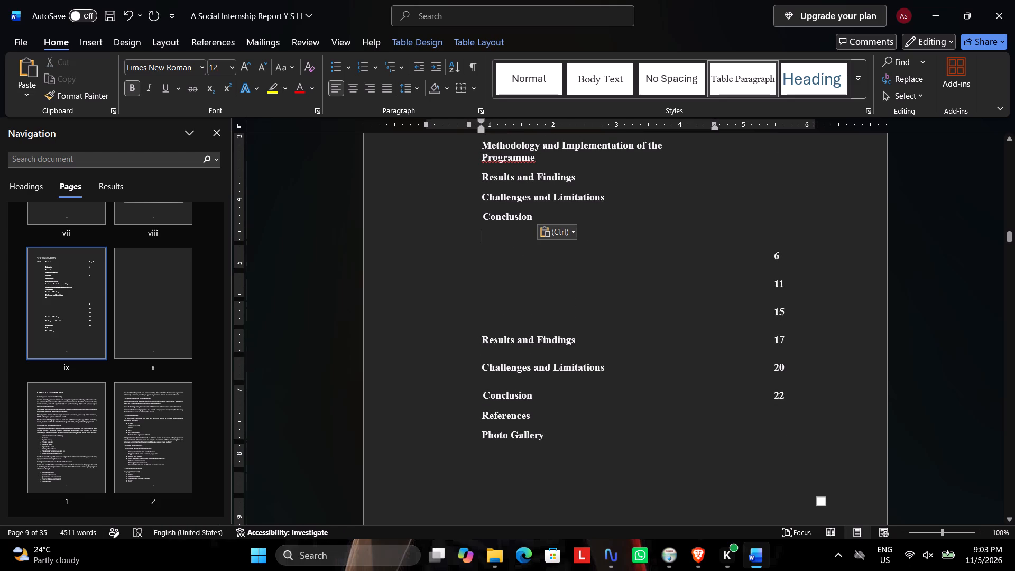
left_click_drag(530, 419, 484, 417)
key("ctrl+c")
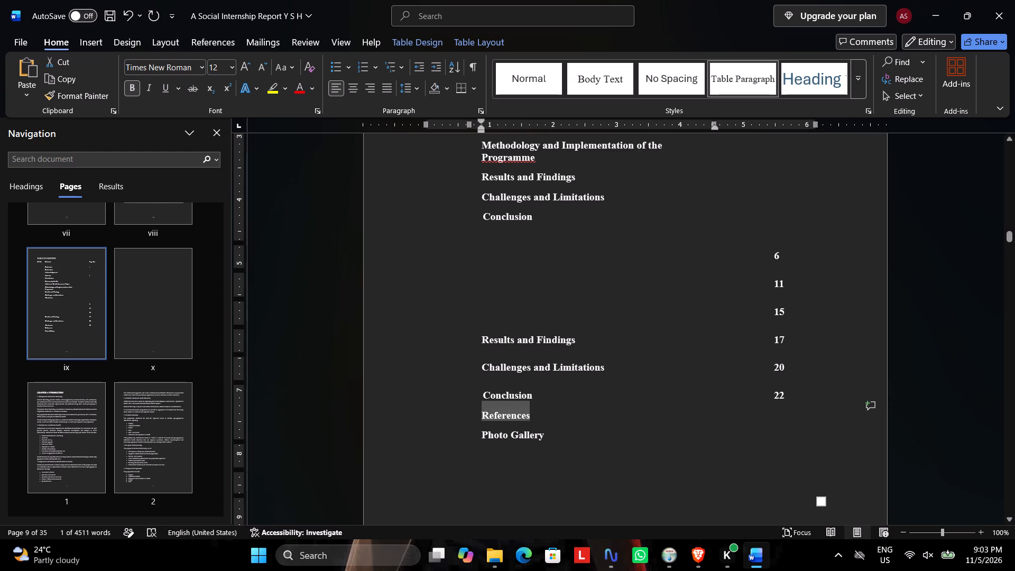
left_click(542, 218)
key("Return")
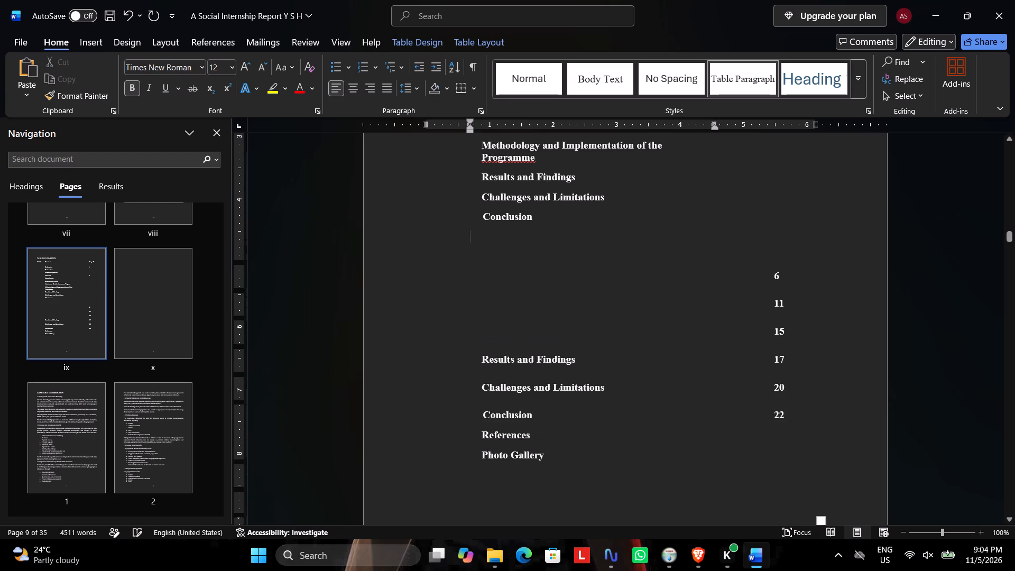
left_click(497, 223)
left_click(538, 216)
key("Return")
key("ctrl+v")
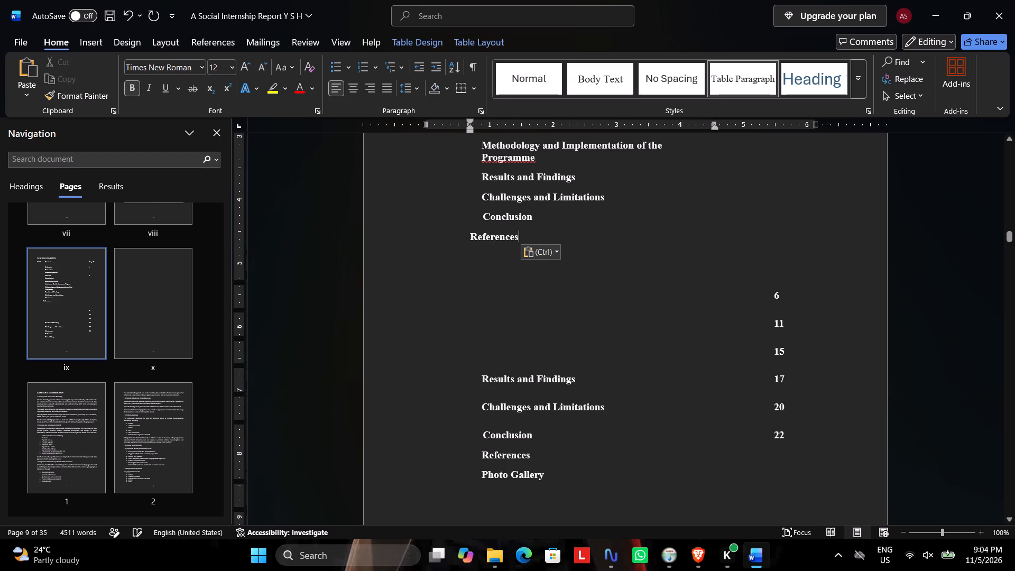
Set the left indent of the pasted References line to 0.19" so it lines up with the entries above.
left_click(465, 234)
left_click(468, 315)
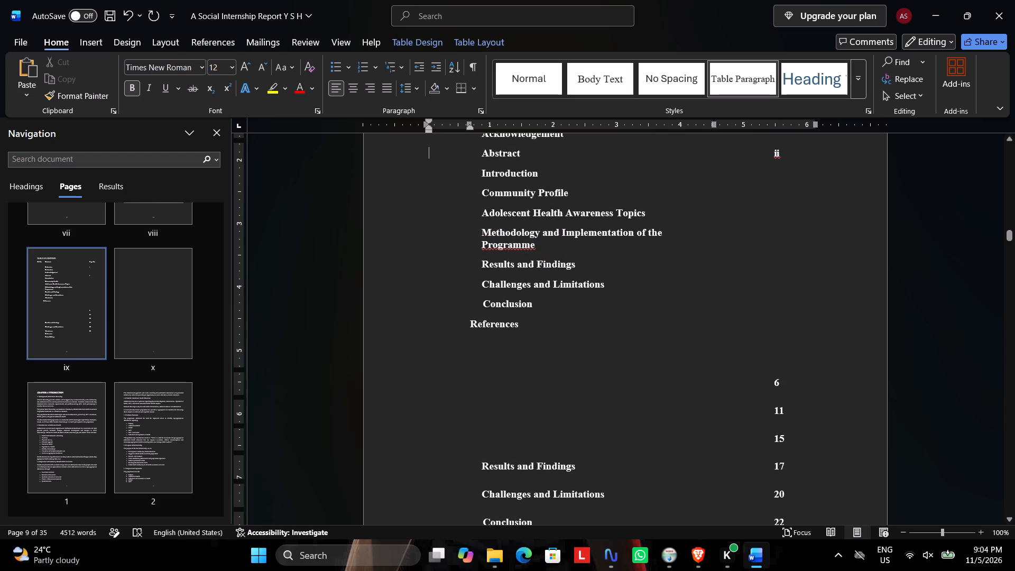
left_click(472, 324)
left_click_drag(470, 131, 481, 131)
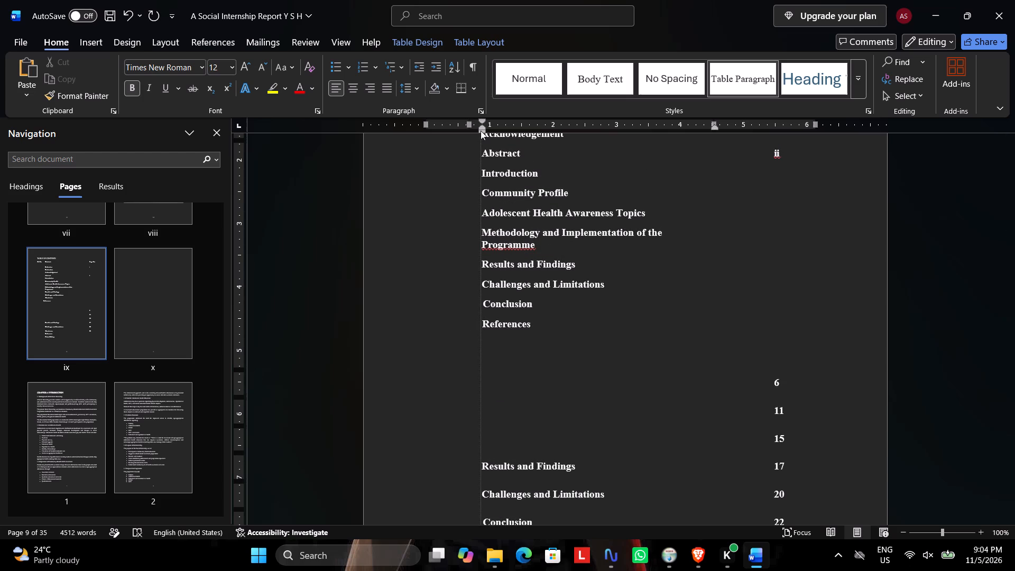
left_click_drag(481, 131, 481, 131)
triple_click(481, 131)
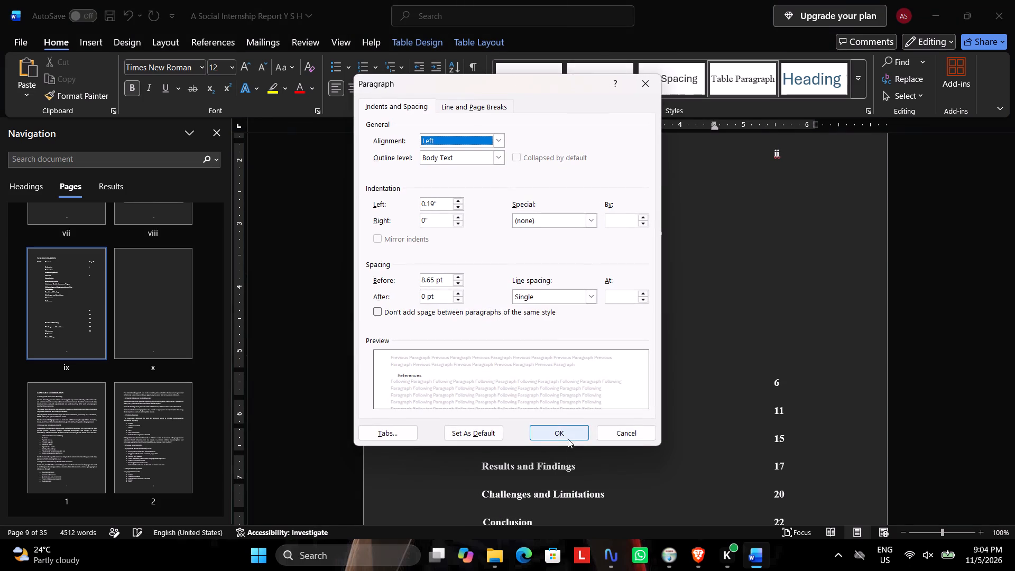
left_click(566, 437)
Copy the Photo Gallery entry onto a new line below References in the consolidated Contents cell.
scroll(558, 415, "down", 2)
scroll(542, 481, "down", 2)
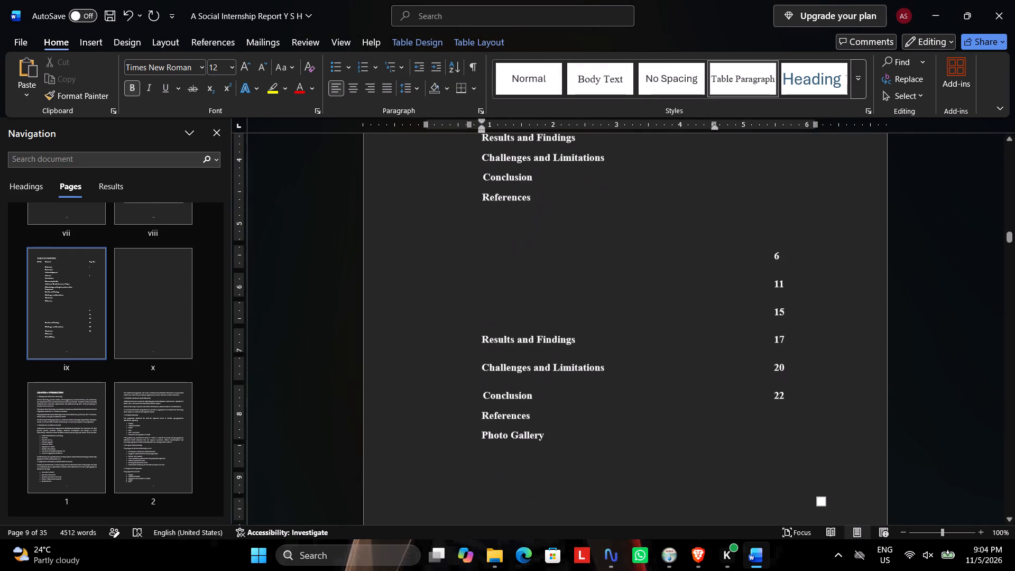
left_click_drag(548, 434, 476, 435)
key("ctrl+c")
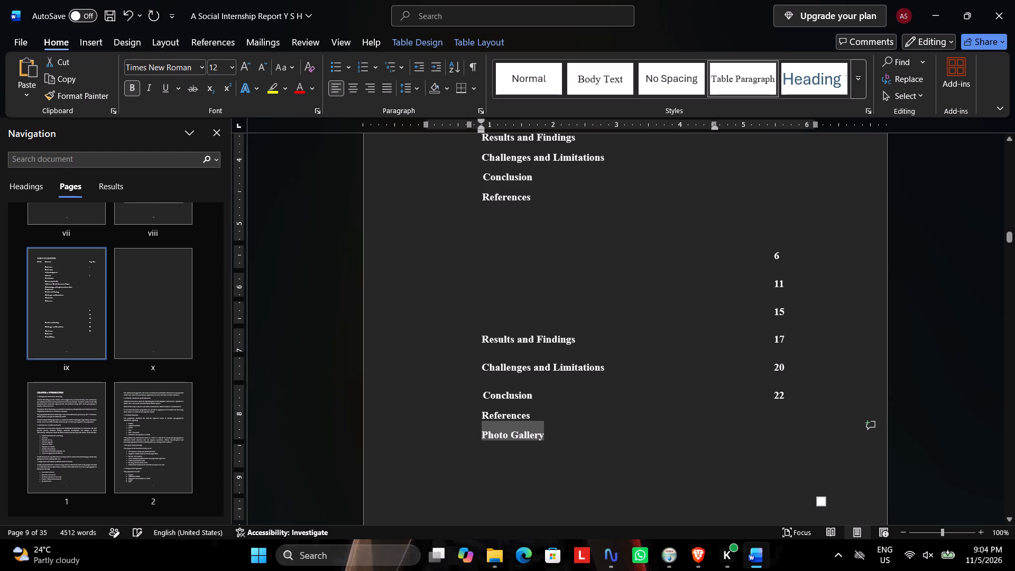
left_click(533, 201)
key("Return")
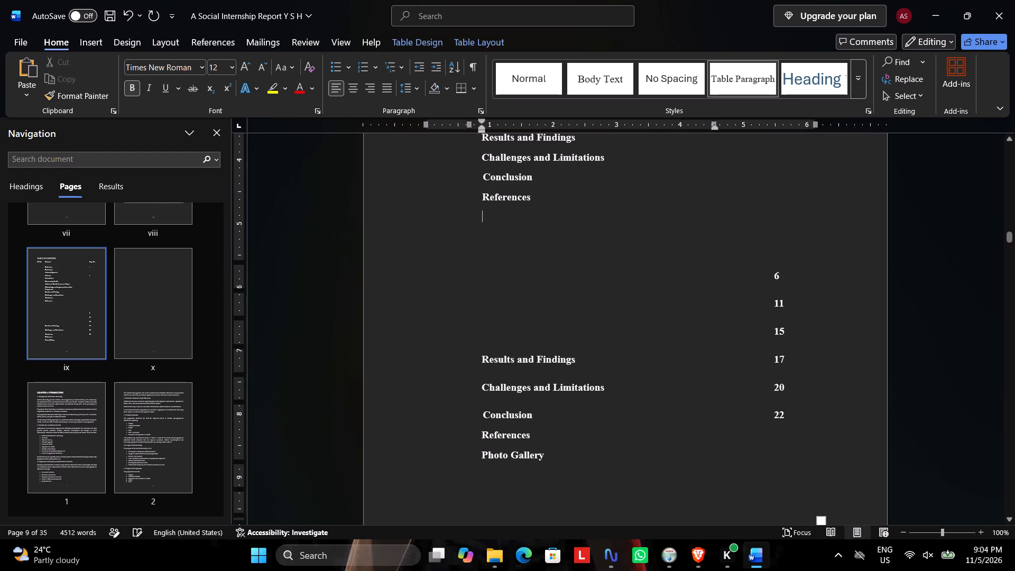
key("ctrl+v")
Delete the leftover Contents cells from Results and Findings through Photo Gallery below the consolidated list, shifting cells left.
scroll(540, 306, "down", 2)
left_click_drag(569, 402, 478, 288)
key("BackSpace")
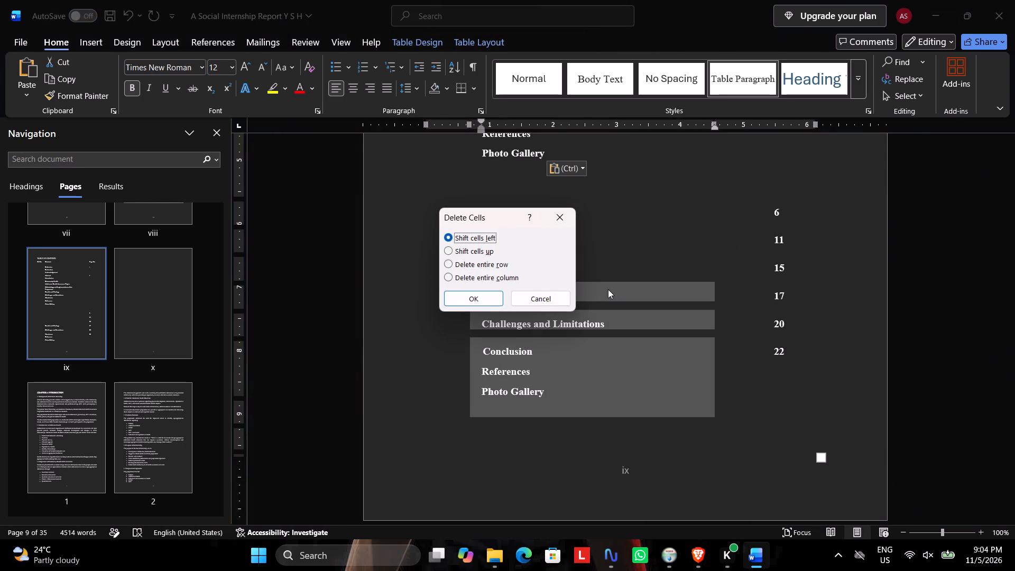
left_click(490, 296)
Delete the remaining lower cells holding page numbers 6, 11, 15, 17, 20 and 22, shifting cells left.
left_click_drag(699, 360, 522, 257)
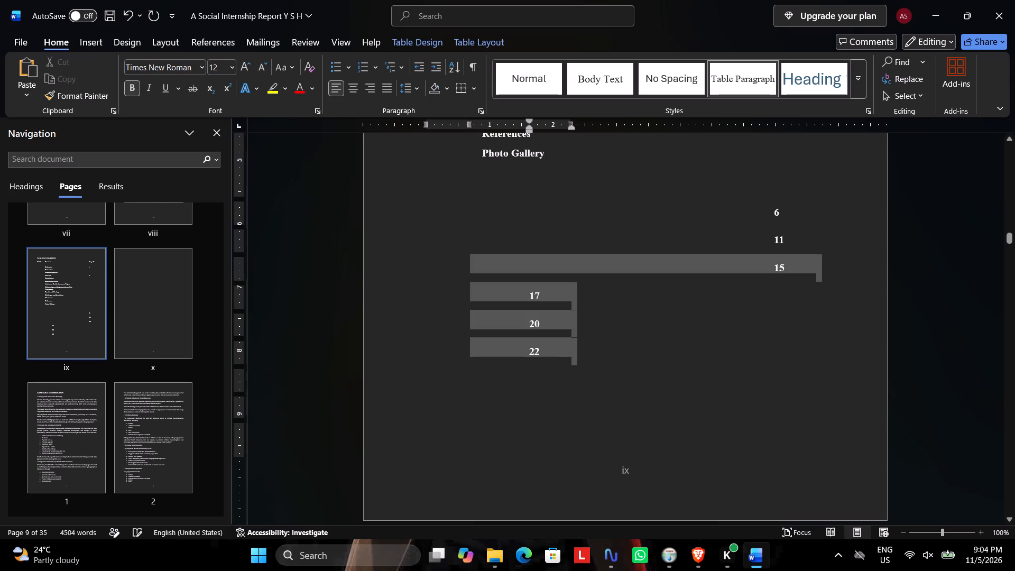
left_click_drag(522, 257, 511, 218)
key("BackSpace")
left_click(484, 298)
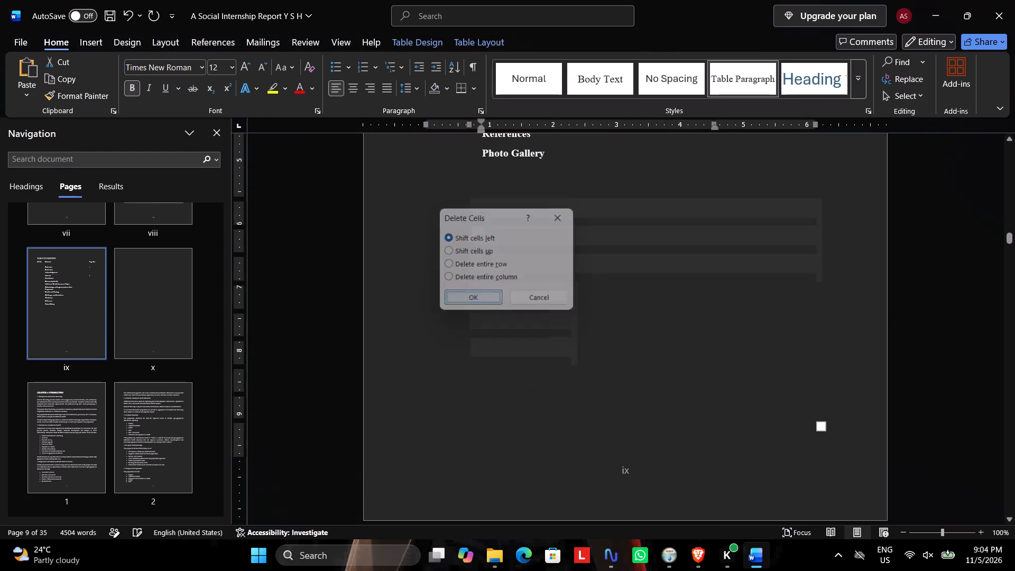
Delete the Page No. cells containing i and ii beside the consolidated entries, shifting cells left.
scroll(534, 298, "up", 10)
left_click_drag(789, 282, 771, 233)
key("BackSpace")
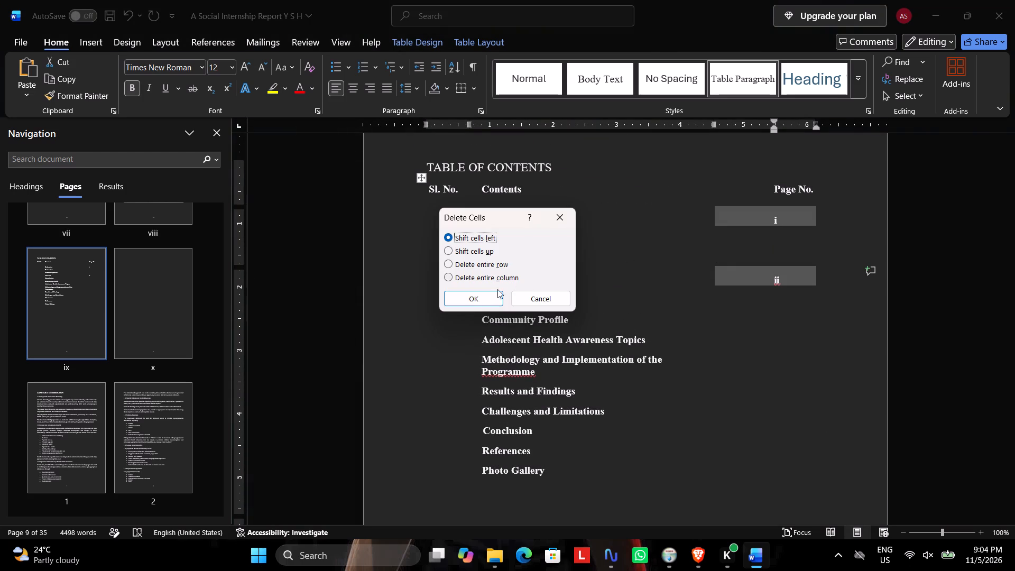
left_click(488, 295)
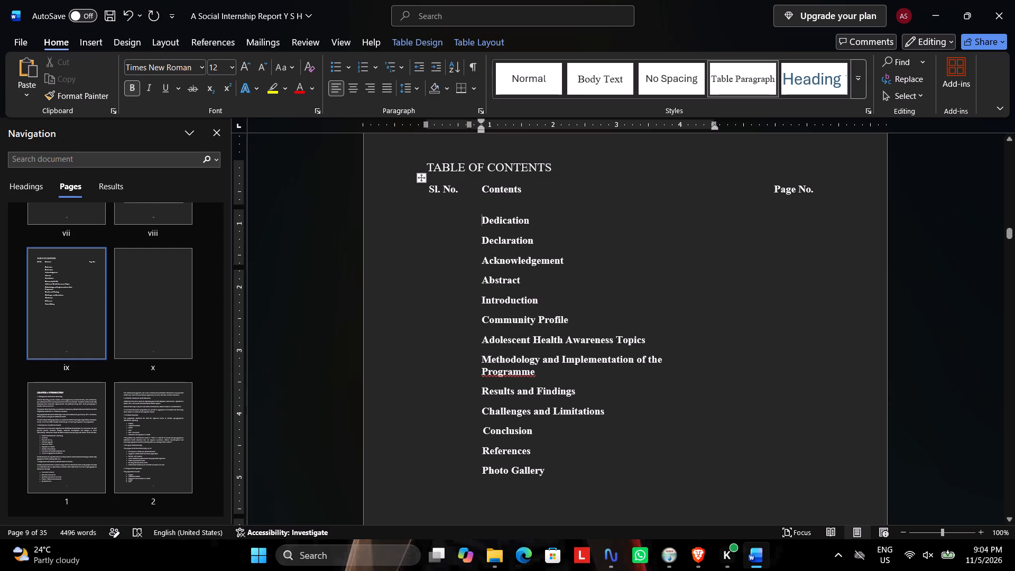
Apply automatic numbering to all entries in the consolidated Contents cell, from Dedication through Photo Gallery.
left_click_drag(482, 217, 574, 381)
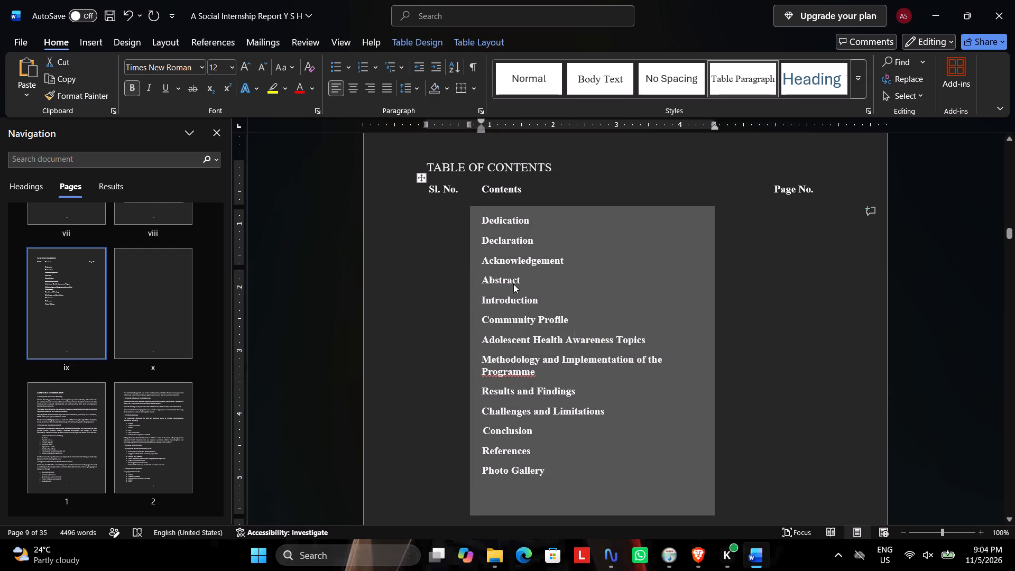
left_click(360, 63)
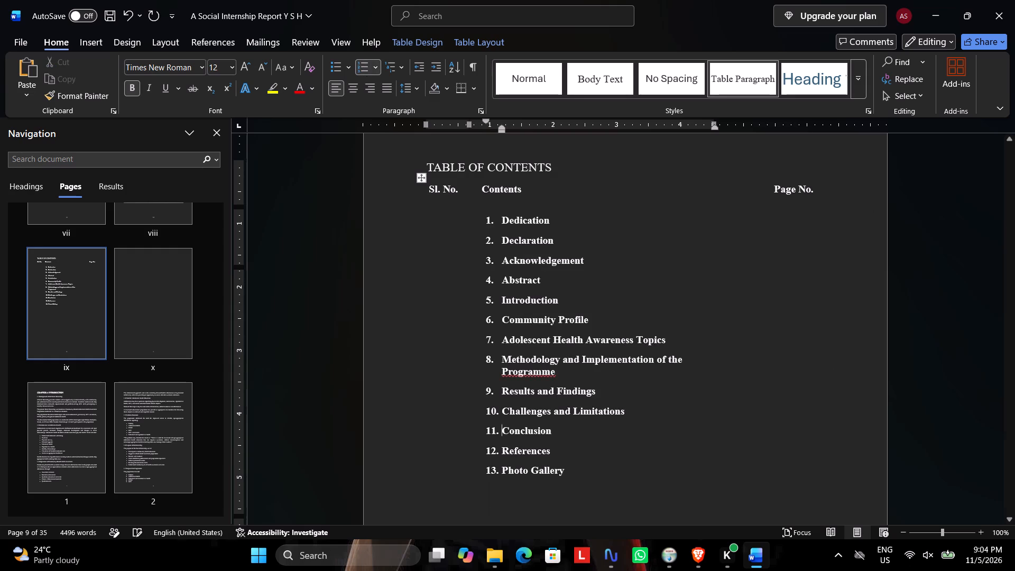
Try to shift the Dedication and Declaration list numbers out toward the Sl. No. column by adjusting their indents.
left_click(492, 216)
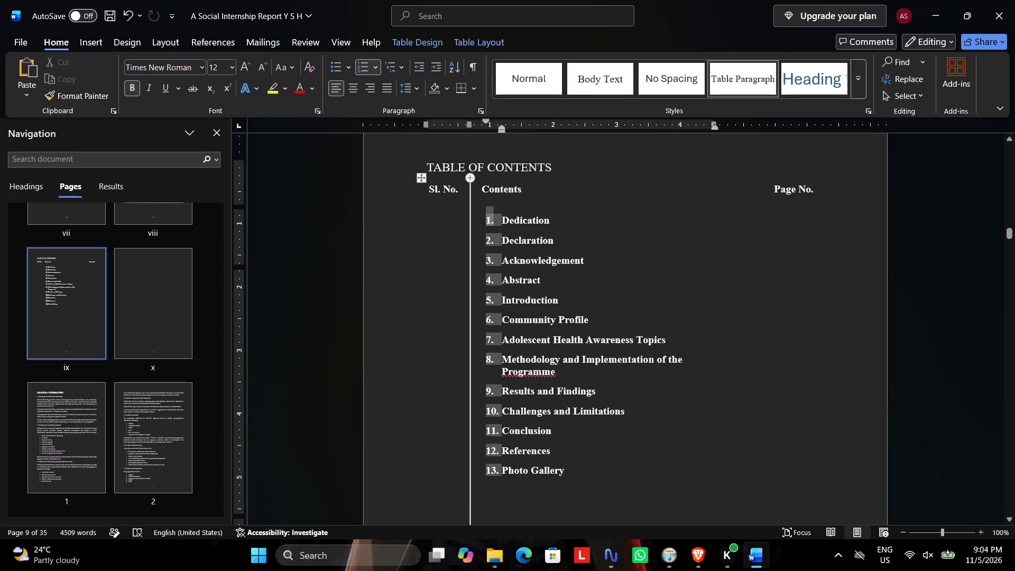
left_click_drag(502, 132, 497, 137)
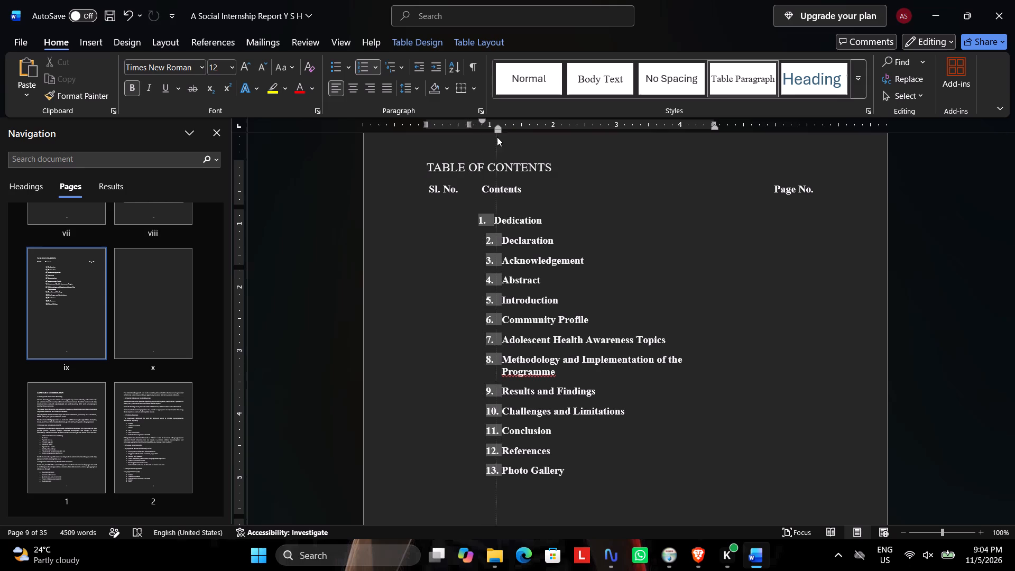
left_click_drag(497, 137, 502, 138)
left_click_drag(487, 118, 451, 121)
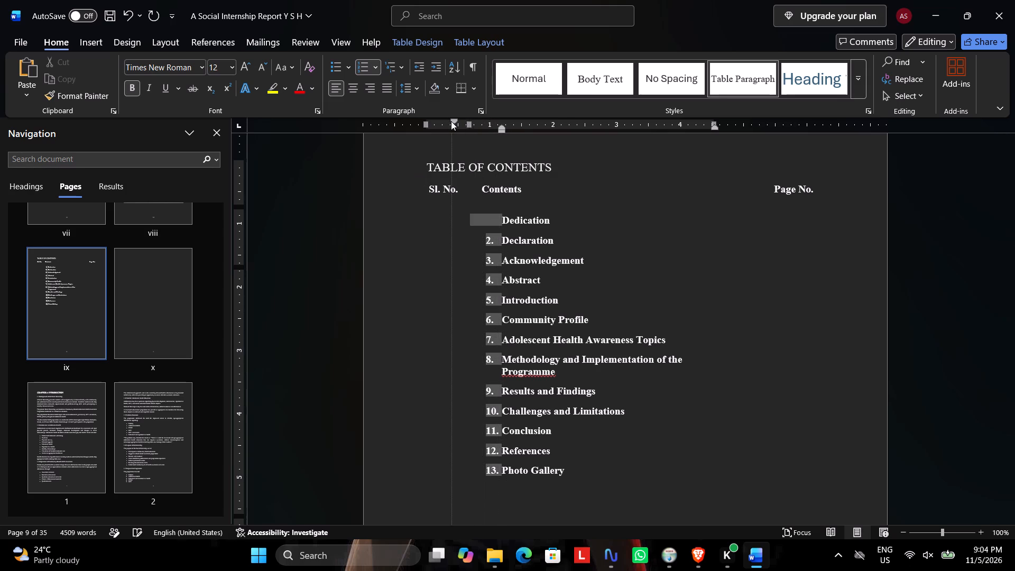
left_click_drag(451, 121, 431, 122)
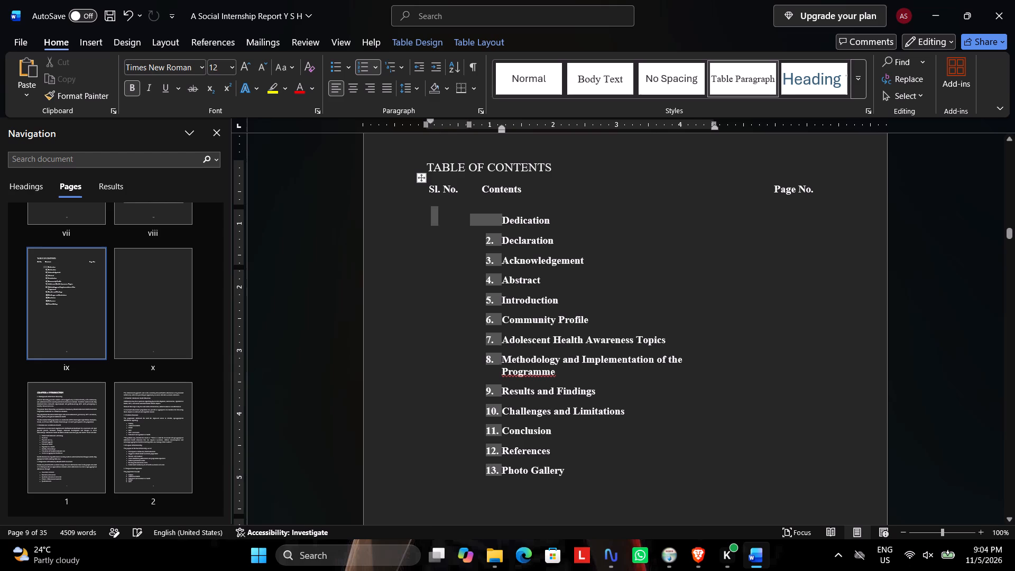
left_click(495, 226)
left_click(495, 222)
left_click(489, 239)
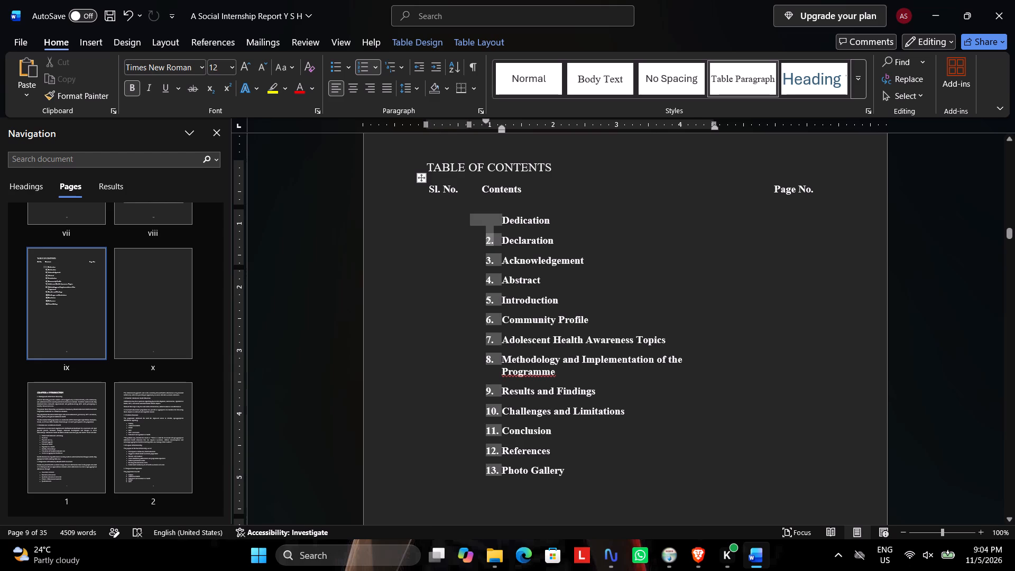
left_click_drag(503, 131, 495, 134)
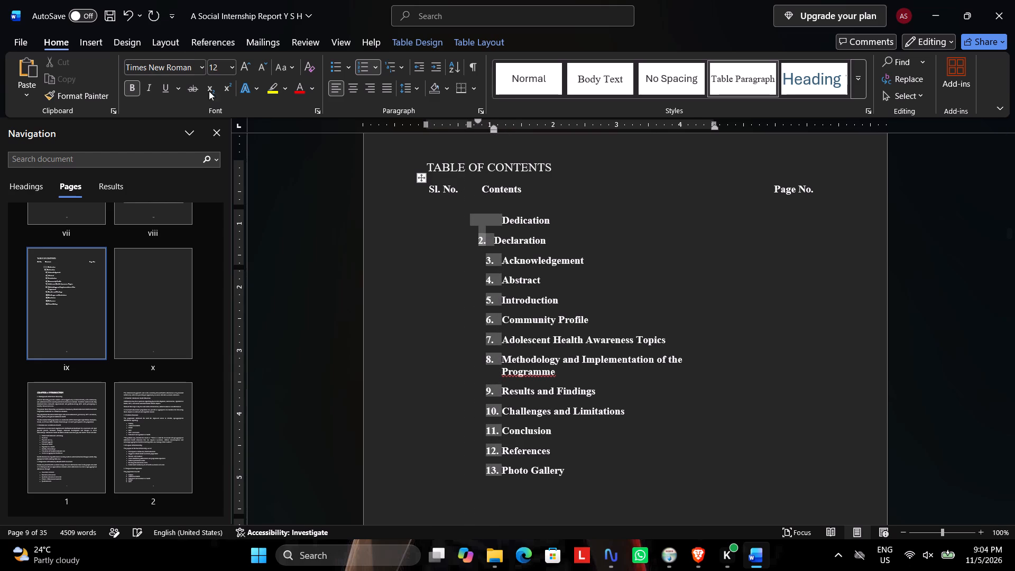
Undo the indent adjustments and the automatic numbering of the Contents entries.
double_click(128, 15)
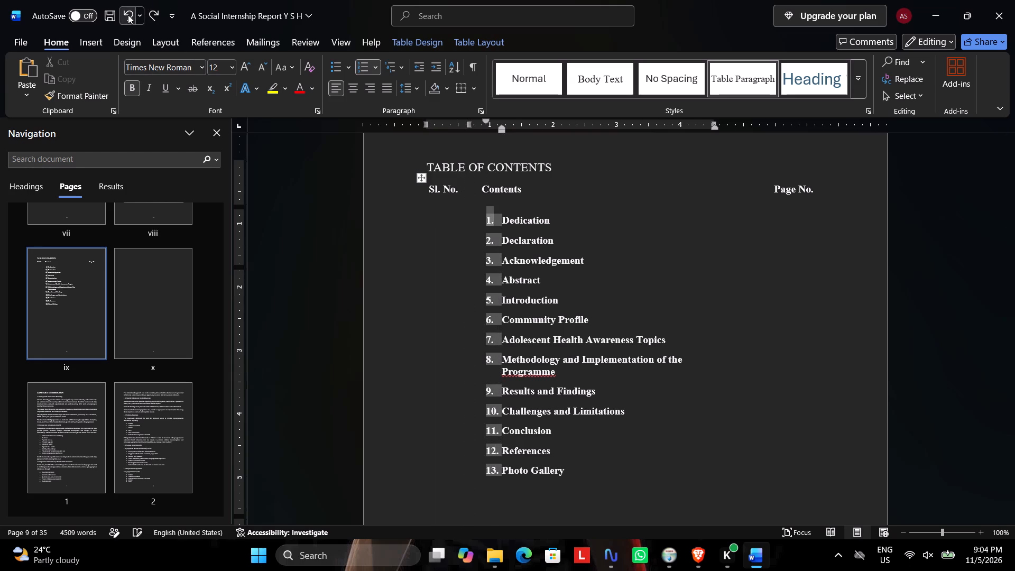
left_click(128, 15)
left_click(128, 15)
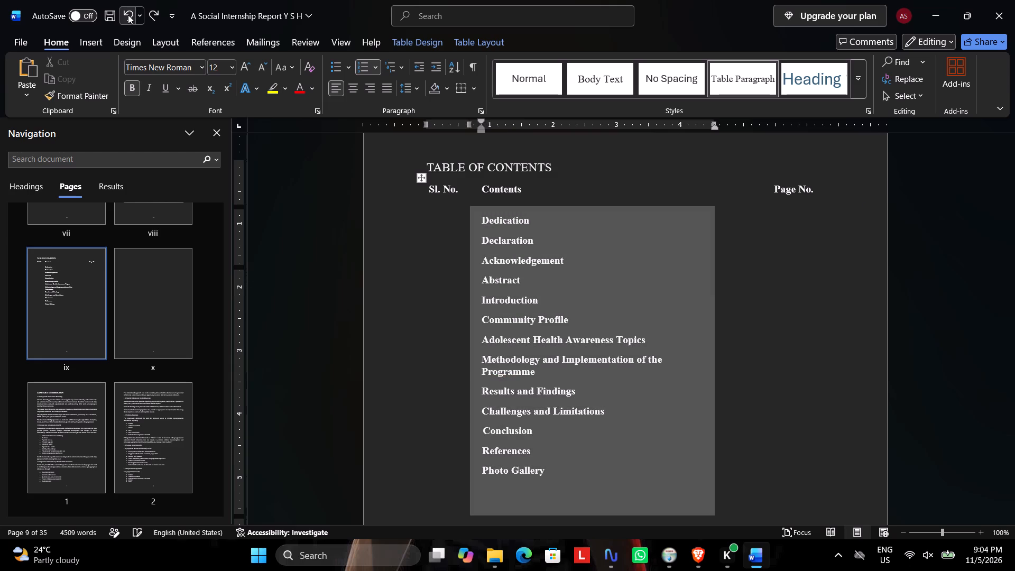
Enter the serial numbers 1., 2. and 3. on separate lines in the Sl. No. column beside Dedication, Declaration and Acknowledgement.
left_click(448, 210)
left_click(445, 216)
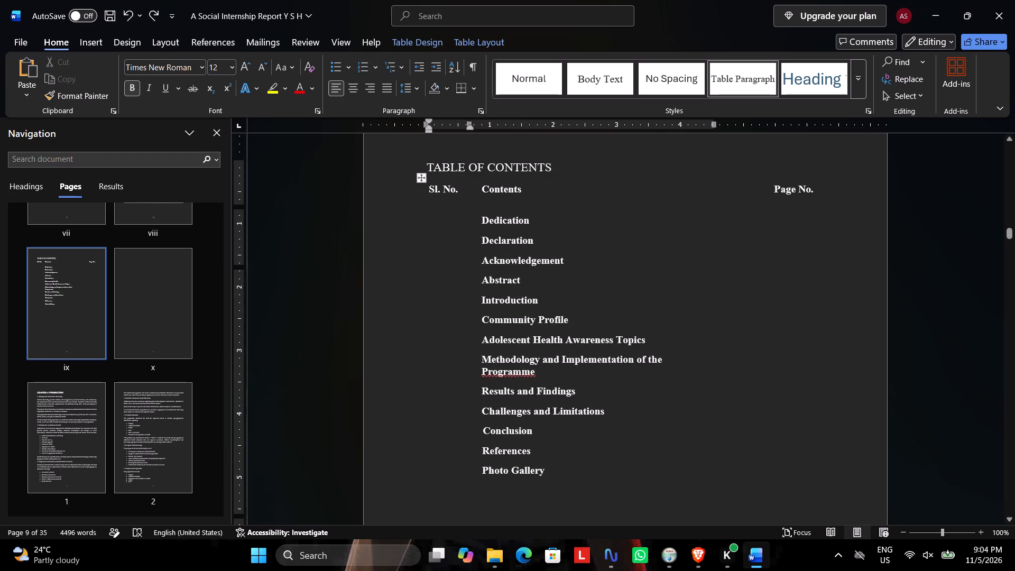
key("1")
key("period")
key("Return")
key("2")
key("period")
key("Return")
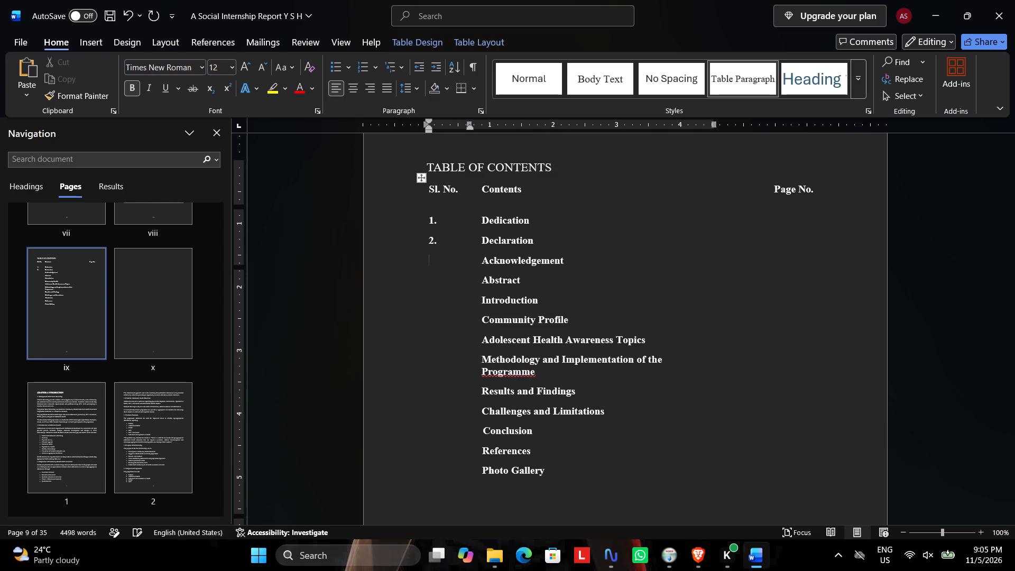
type("3.")
key("Return")
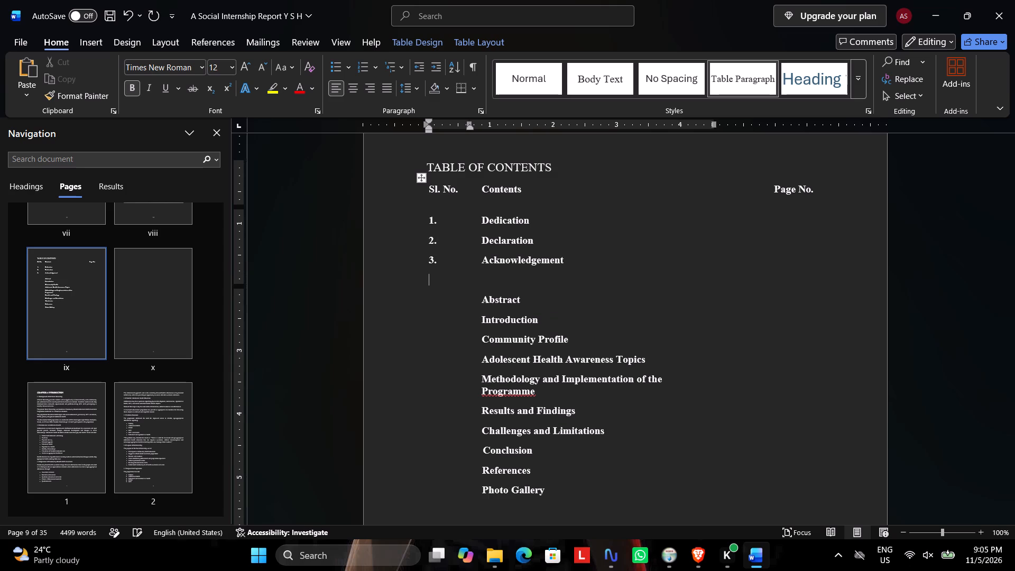
Try to close the gap above the Abstract entry, removing that line's left indent.
left_click(475, 298)
key("BackSpace")
left_click(466, 287)
left_click(456, 287)
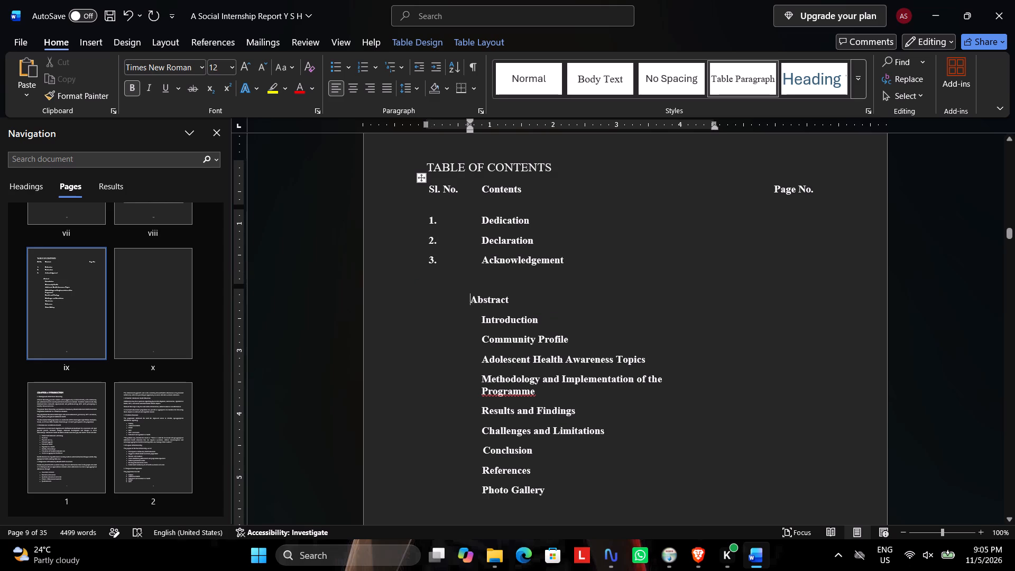
left_click(456, 287)
key("BackSpace")
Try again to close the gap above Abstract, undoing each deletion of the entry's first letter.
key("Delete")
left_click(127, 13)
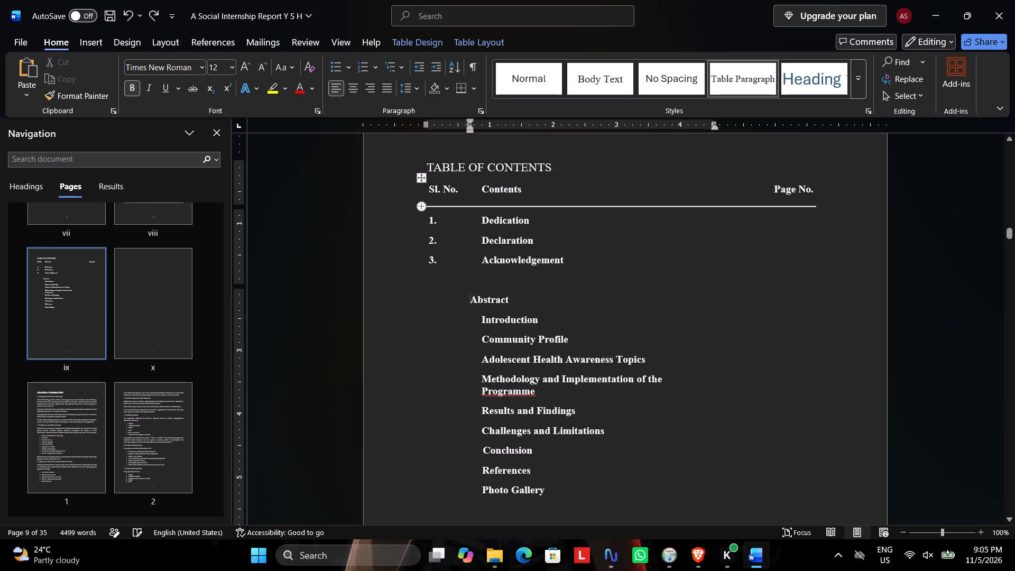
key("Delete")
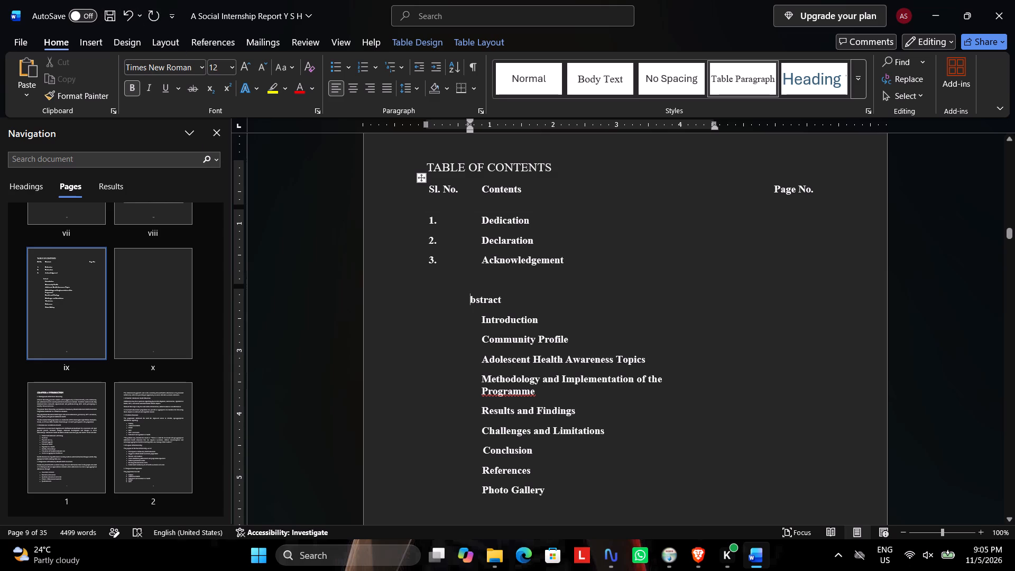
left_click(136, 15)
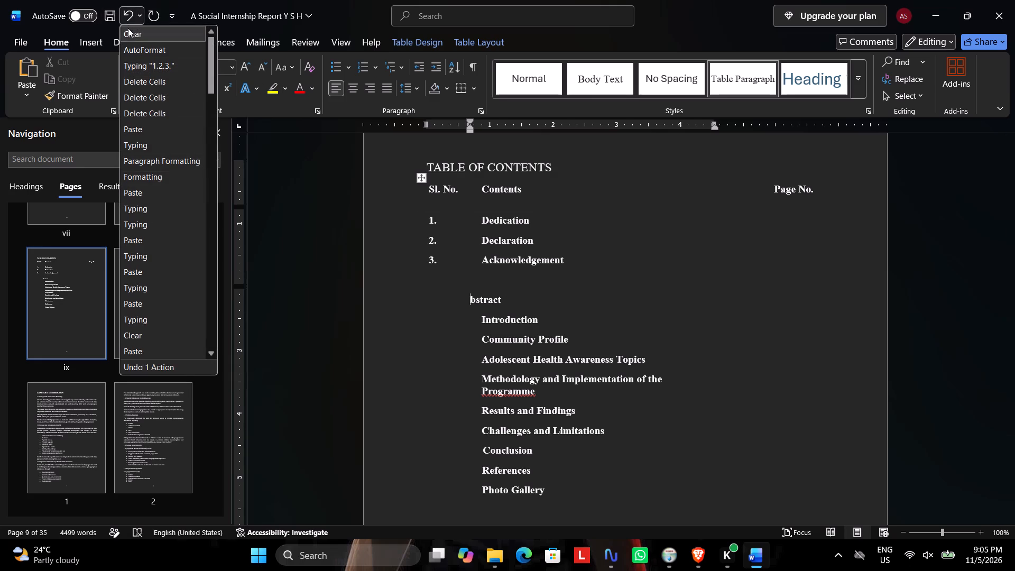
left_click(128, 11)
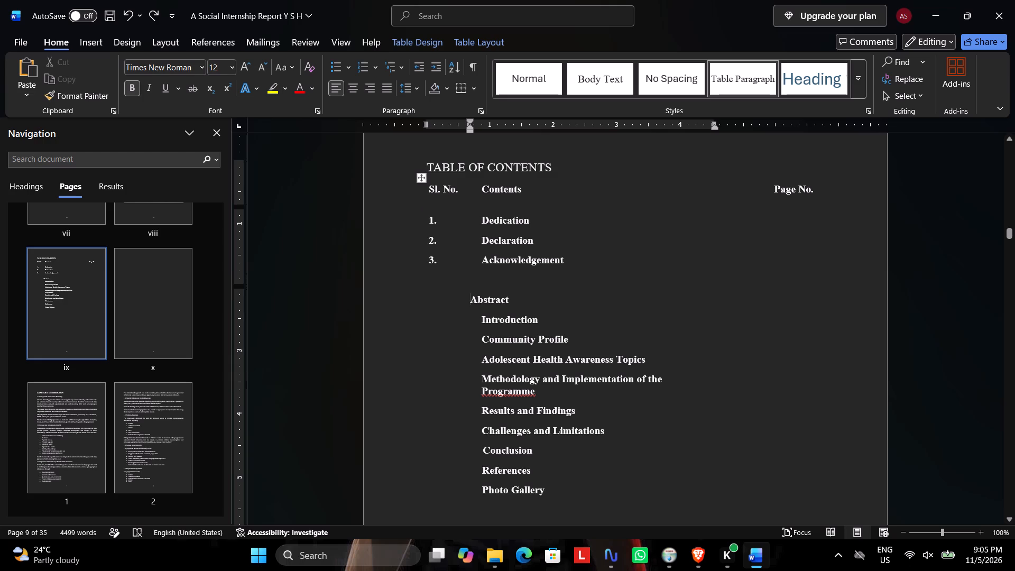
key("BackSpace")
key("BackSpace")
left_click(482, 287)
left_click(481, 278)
Copy the Abstract entry onto a new line directly below Acknowledgement.
left_click_drag(520, 301, 472, 301)
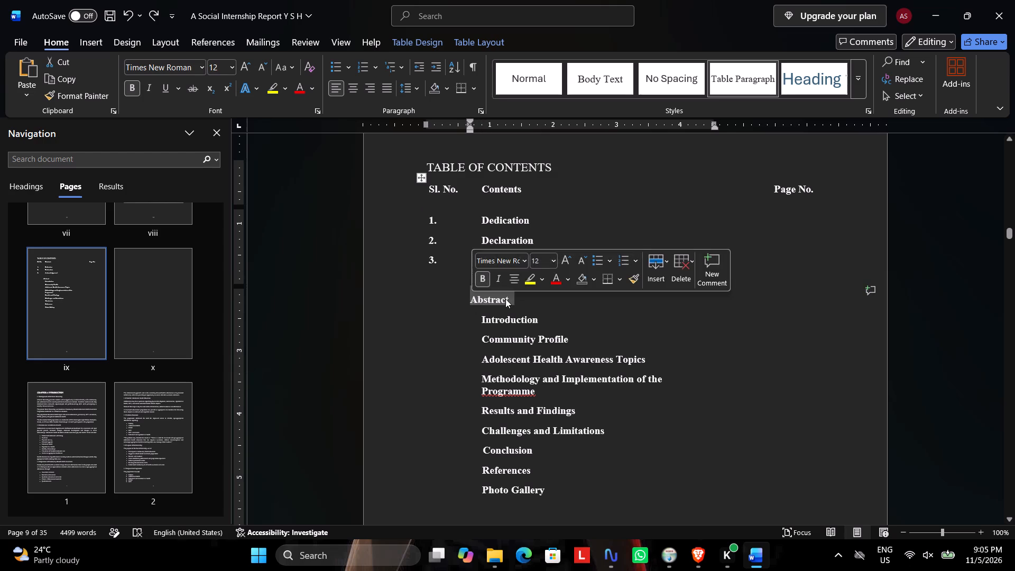
key("ctrl+c")
left_click(569, 261)
key("Return")
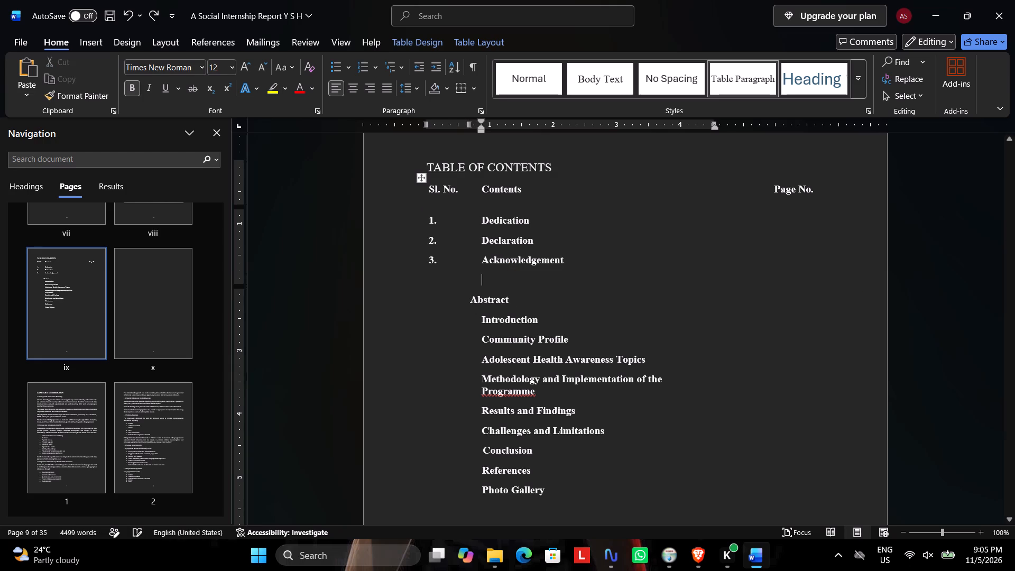
key("ctrl+v")
Delete the duplicate Abstract entry and its line directly above Introduction in the Contents column.
left_click(473, 308)
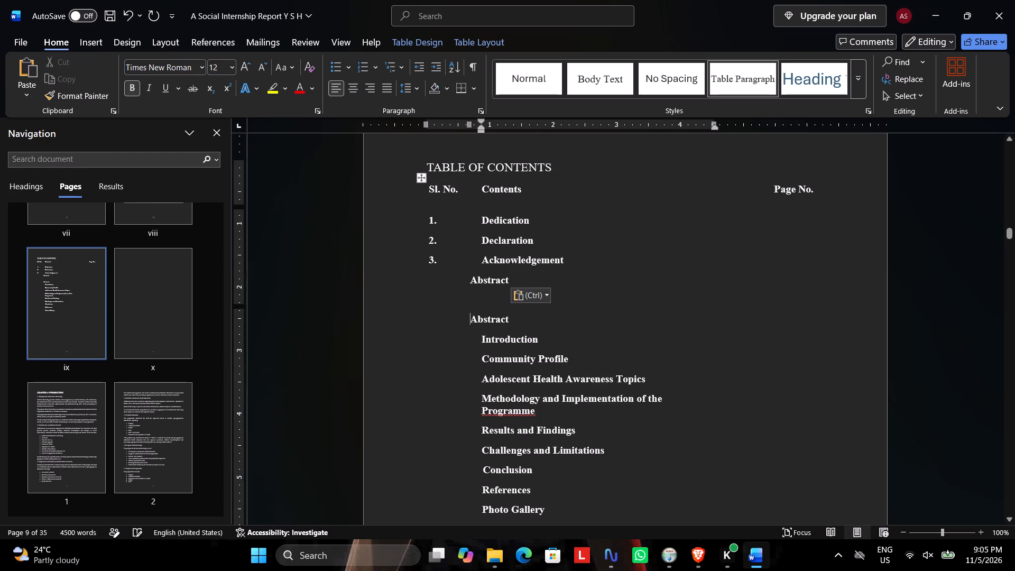
left_click_drag(506, 318, 469, 309)
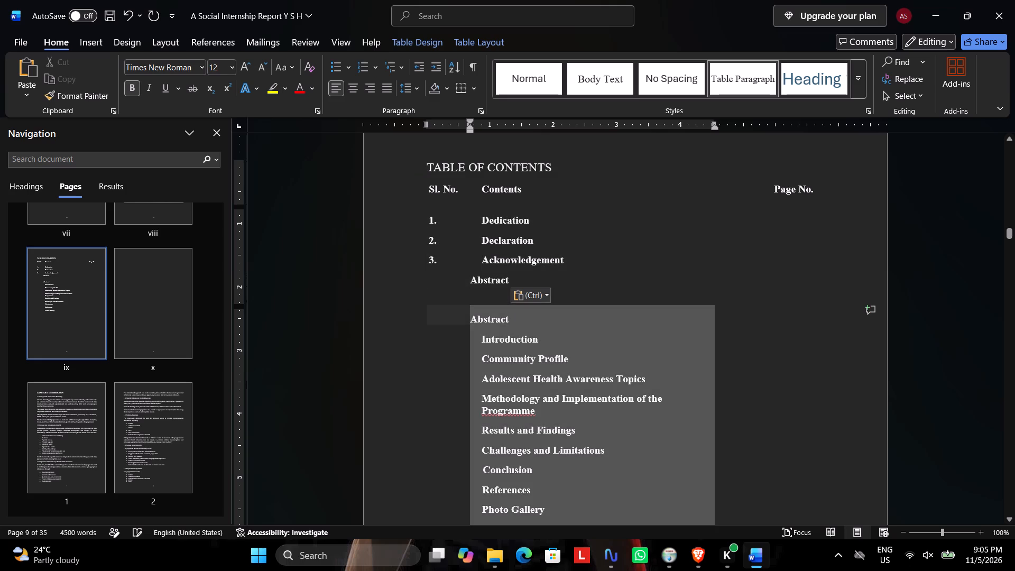
left_click_drag(469, 309, 468, 307)
left_click(495, 314)
left_click(508, 318)
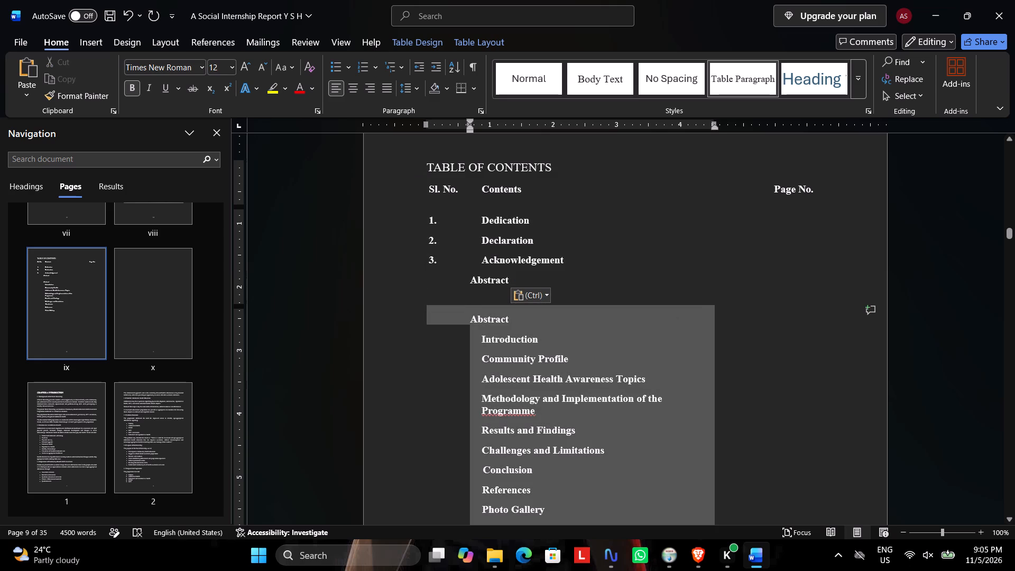
left_click_drag(510, 319, 500, 319)
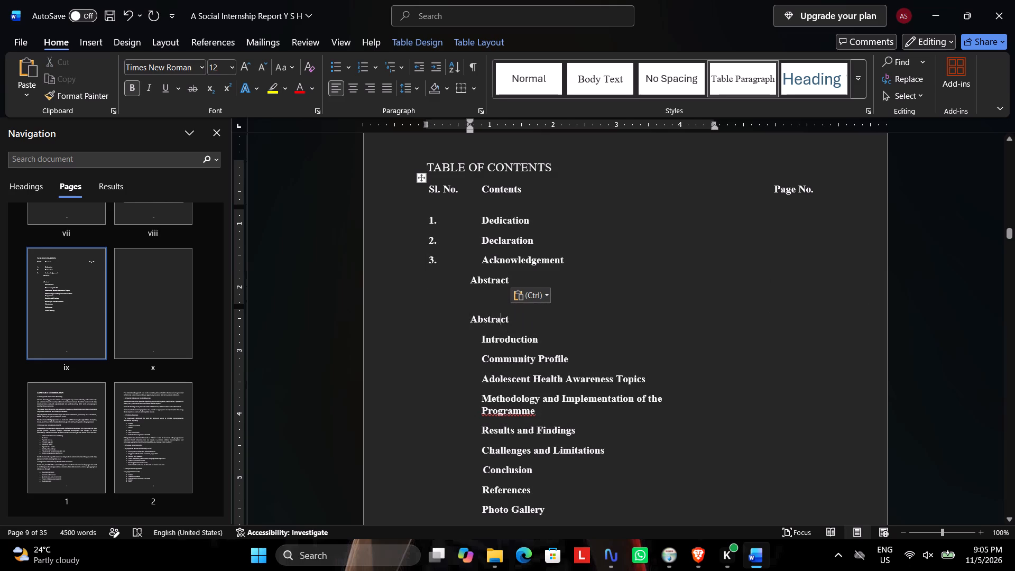
left_click_drag(511, 318, 478, 321)
key("BackSpace")
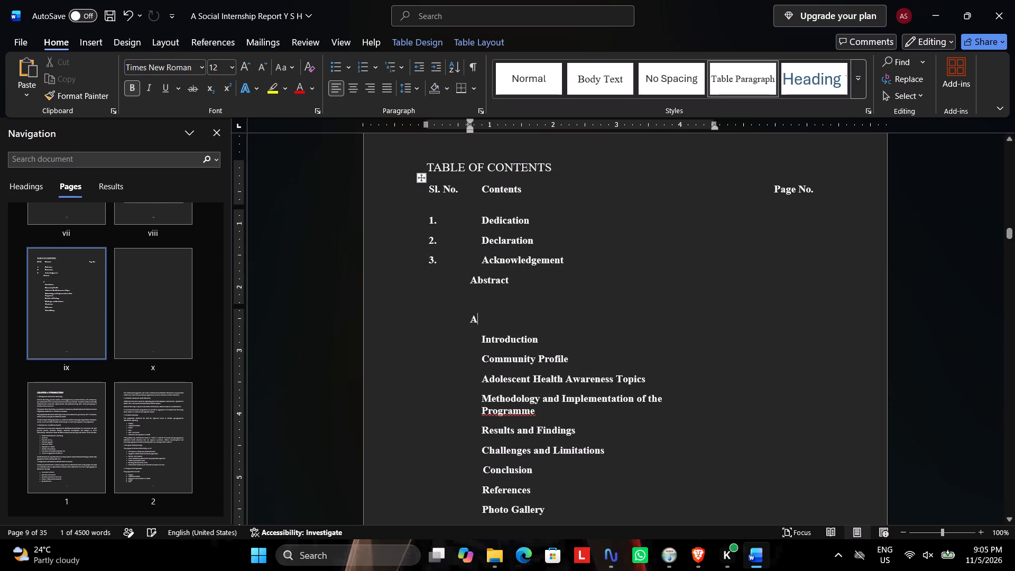
key("BackSpace")
left_click(477, 328)
key("BackSpace")
key("BackSpace")
key("BackSpace")
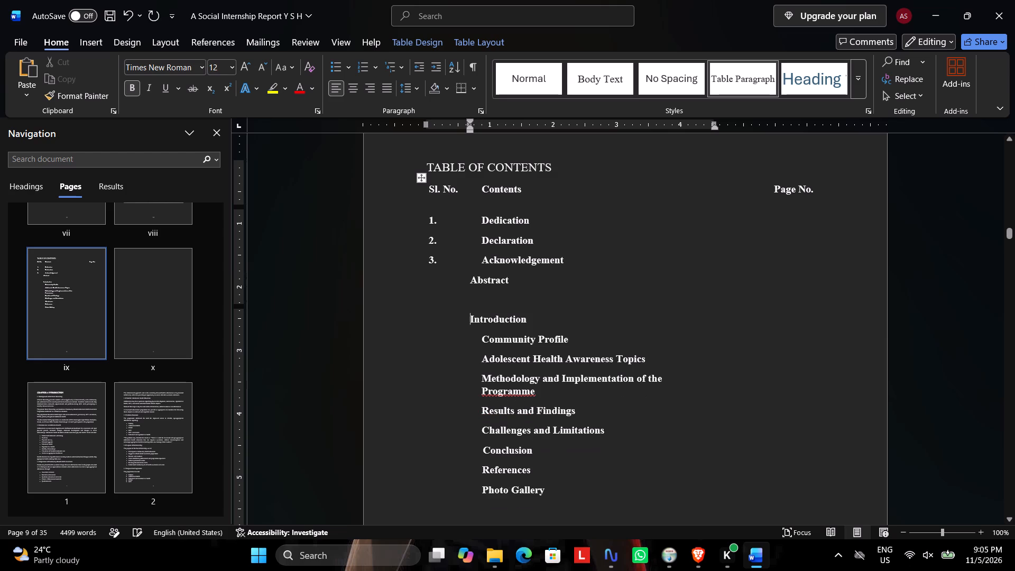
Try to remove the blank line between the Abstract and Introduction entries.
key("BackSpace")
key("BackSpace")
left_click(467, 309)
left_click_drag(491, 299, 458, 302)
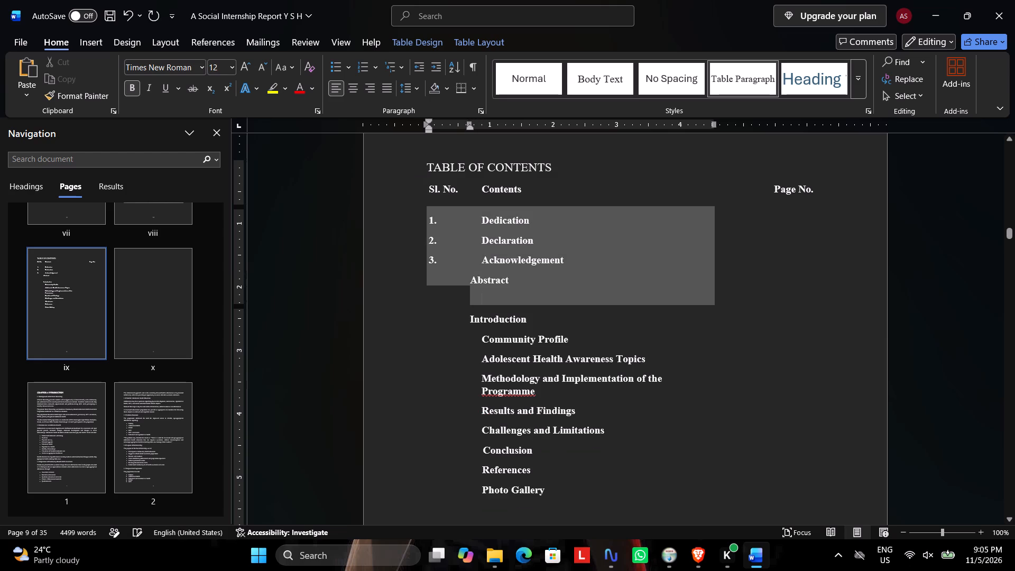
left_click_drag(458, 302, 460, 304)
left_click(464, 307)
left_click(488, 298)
Copy the entries from Introduction through Photo Gallery onto a new line directly below Abstract.
left_click_drag(530, 317, 489, 319)
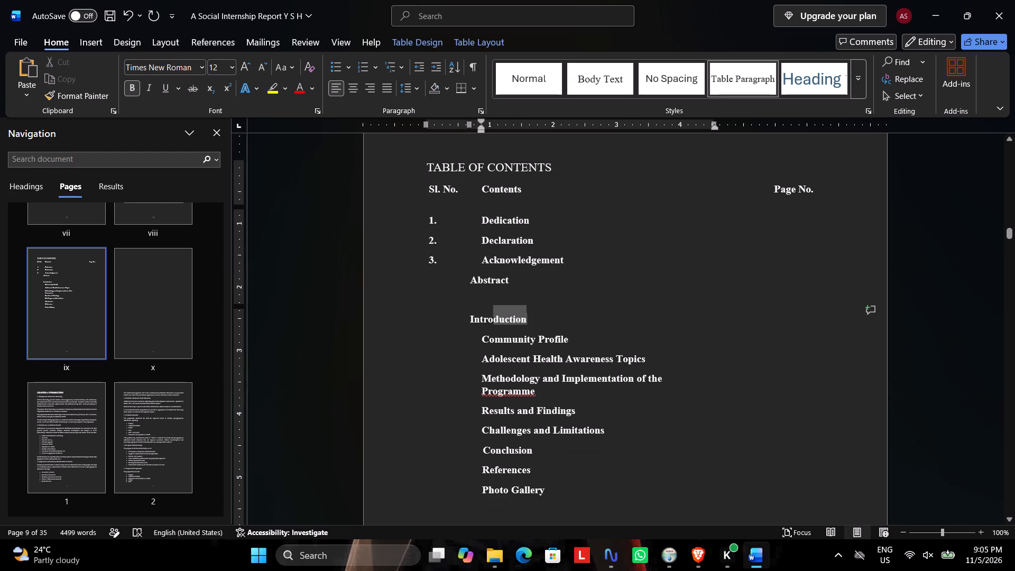
left_click_drag(489, 319, 479, 319)
left_click_drag(549, 493, 507, 469)
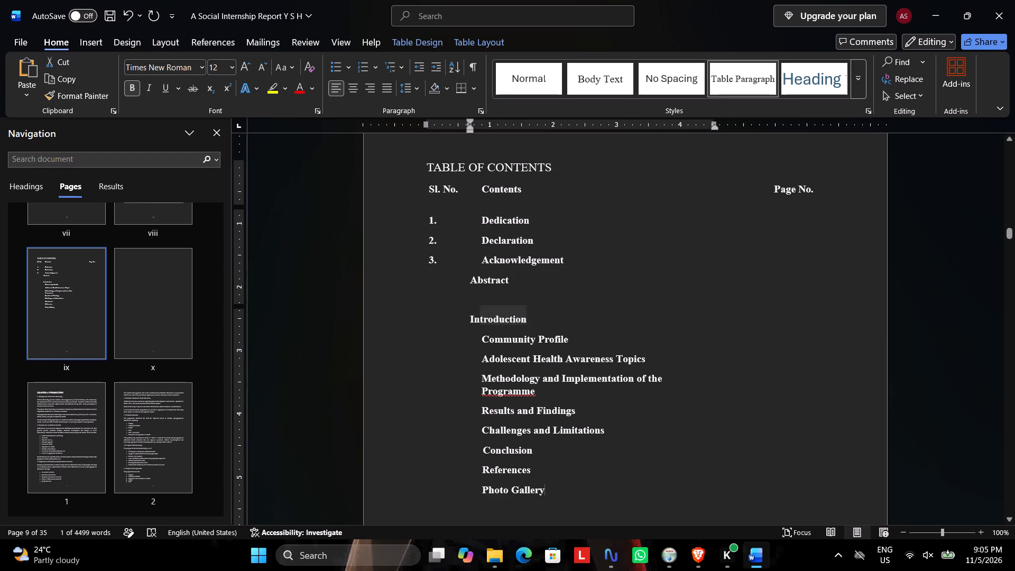
left_click_drag(507, 469, 476, 321)
key("ctrl+c")
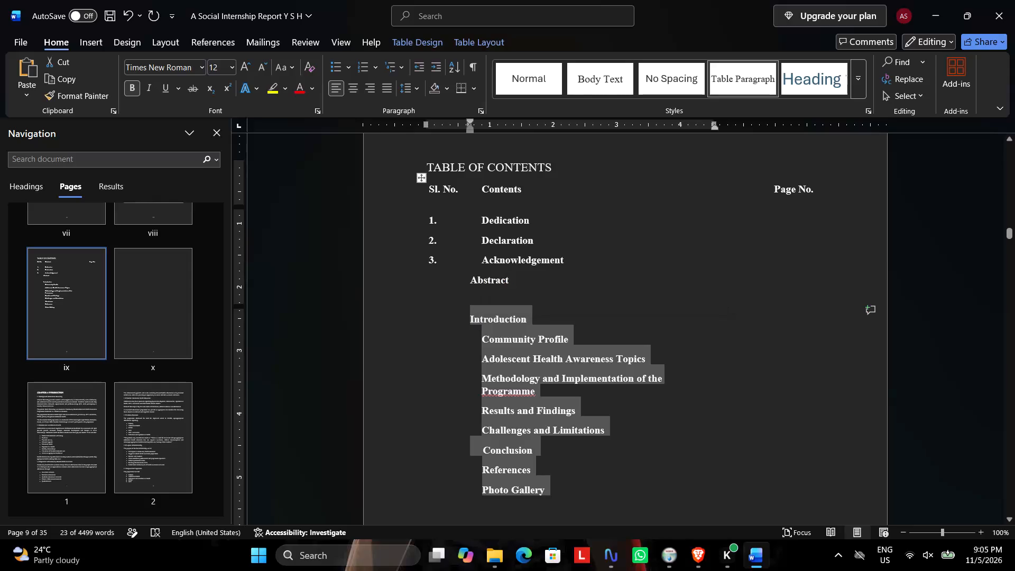
left_click(510, 280)
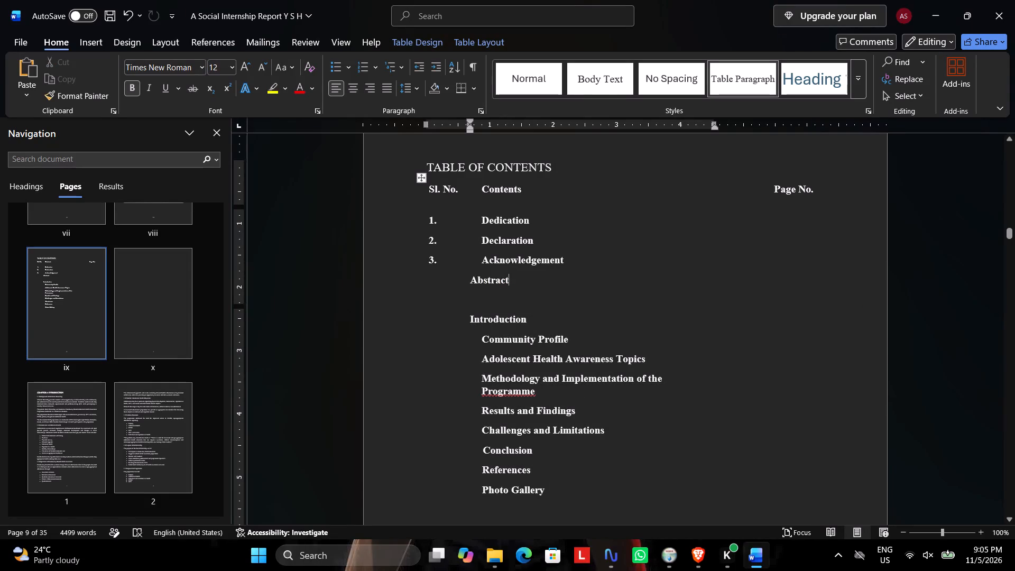
key("Return")
key("ctrl+v")
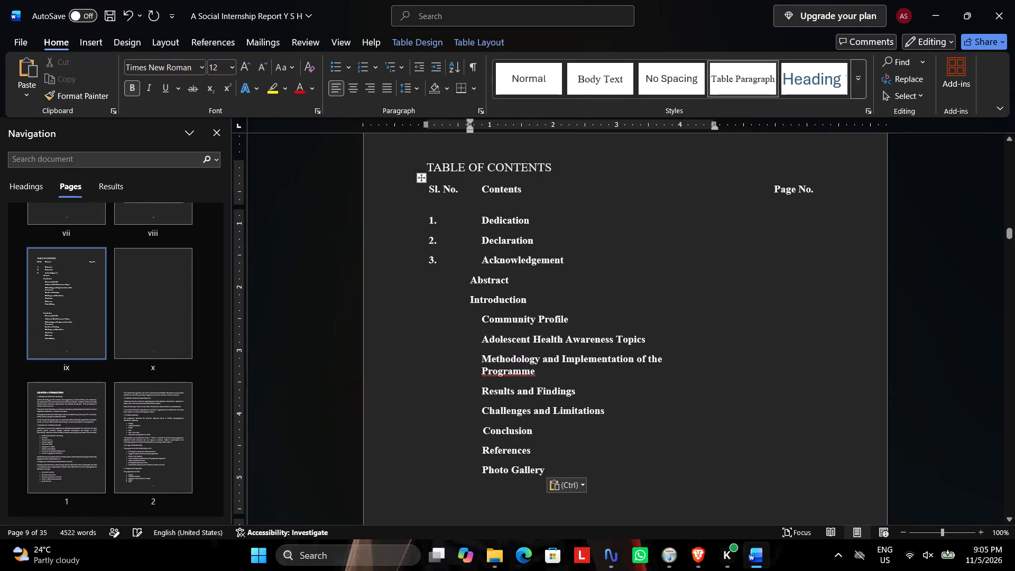
Enter the serial number 4. in the Sl. No. column beside Abstract.
scroll(534, 348, "down", 3)
scroll(533, 425, "down", 1)
scroll(514, 414, "up", 3)
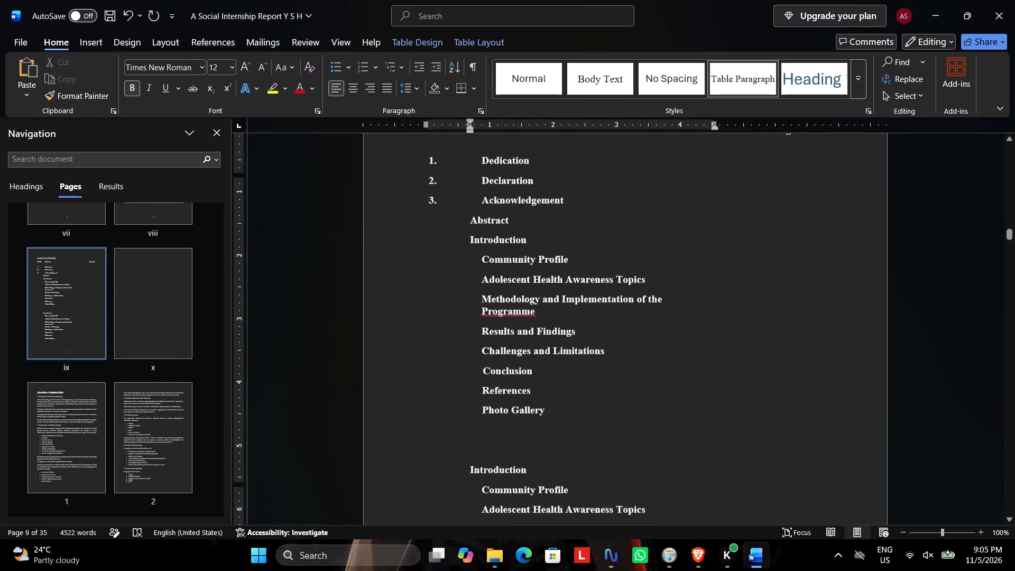
left_click(466, 248)
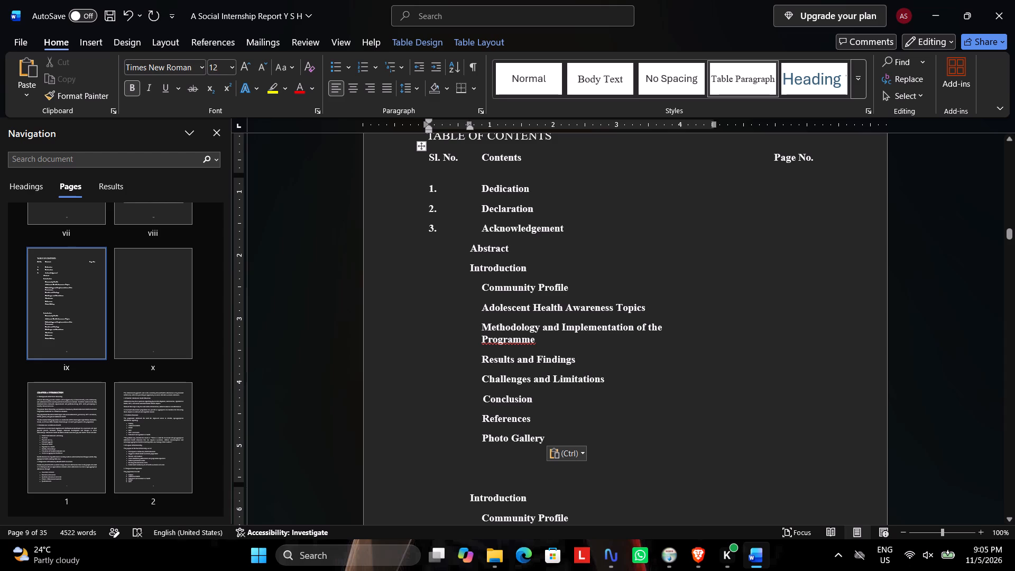
type("4.")
key("space")
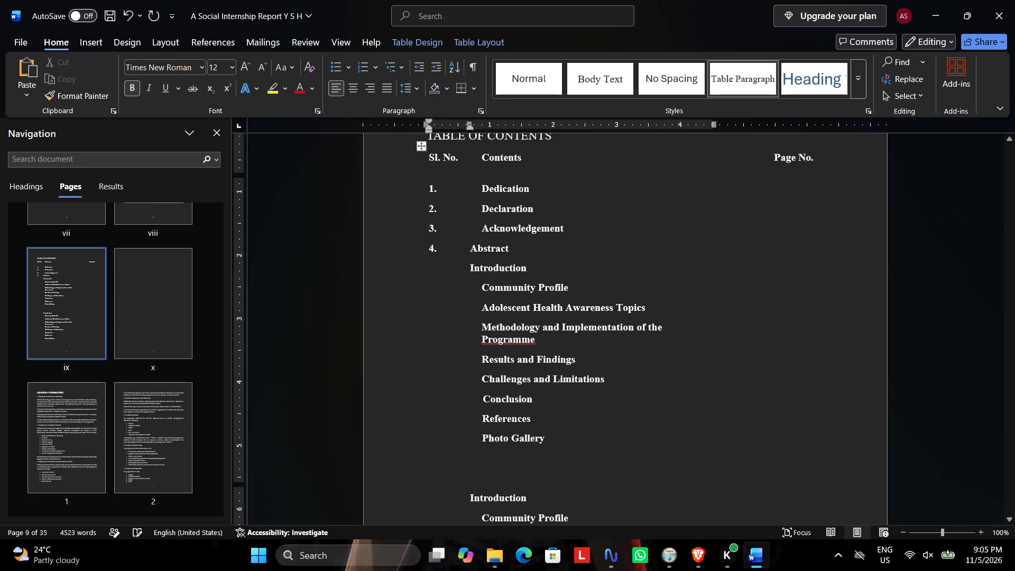
left_click(439, 264)
left_click(437, 269)
left_click(433, 271)
Enter the serial numbers 5., 6., 7. and 8. on separate lines beside Introduction through Methodology and Implementation of the Programme.
left_click(442, 251)
key("Return")
key("5")
key("period")
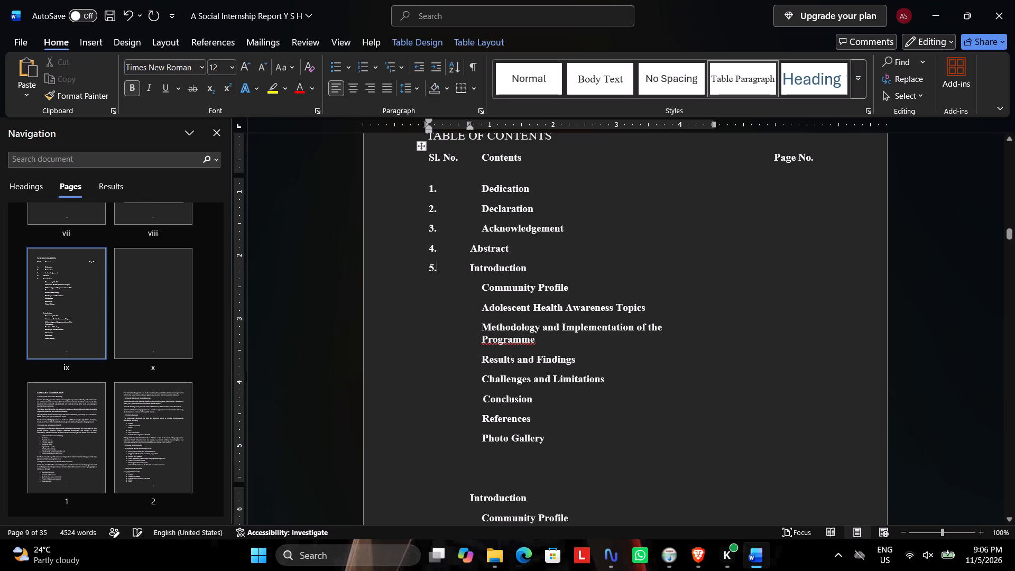
key("space")
key("Return")
key("6")
key("period")
key("Return")
key("7")
key("period")
key("Return")
key("8")
key("period")
key("Return")
Enter 9. on the line below 8., and clear it again so that line is left blank.
key("9")
key("Return")
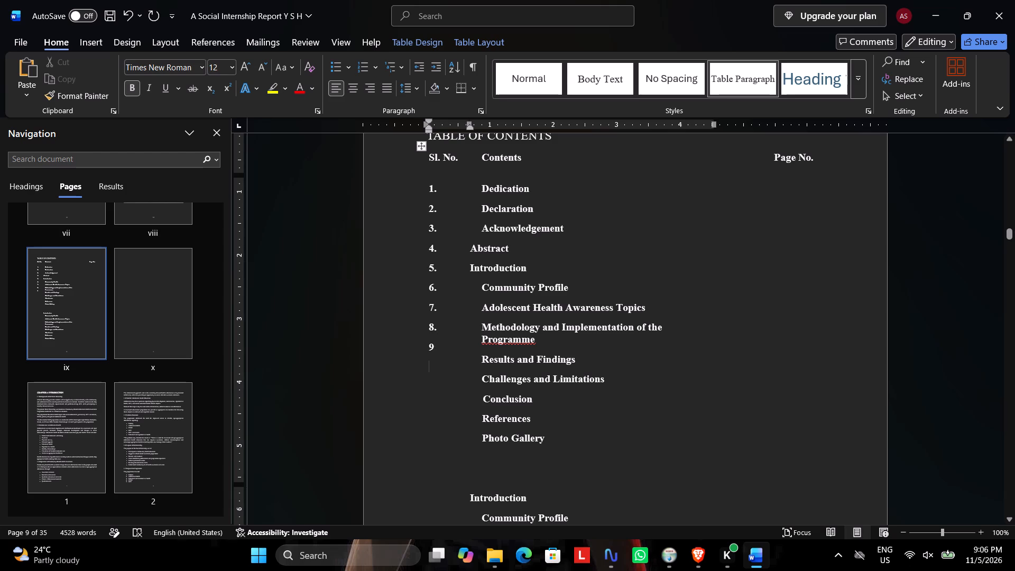
key("Up")
key("Right")
key("period")
key("Return")
left_click(433, 348)
left_click_drag(439, 348, 425, 349)
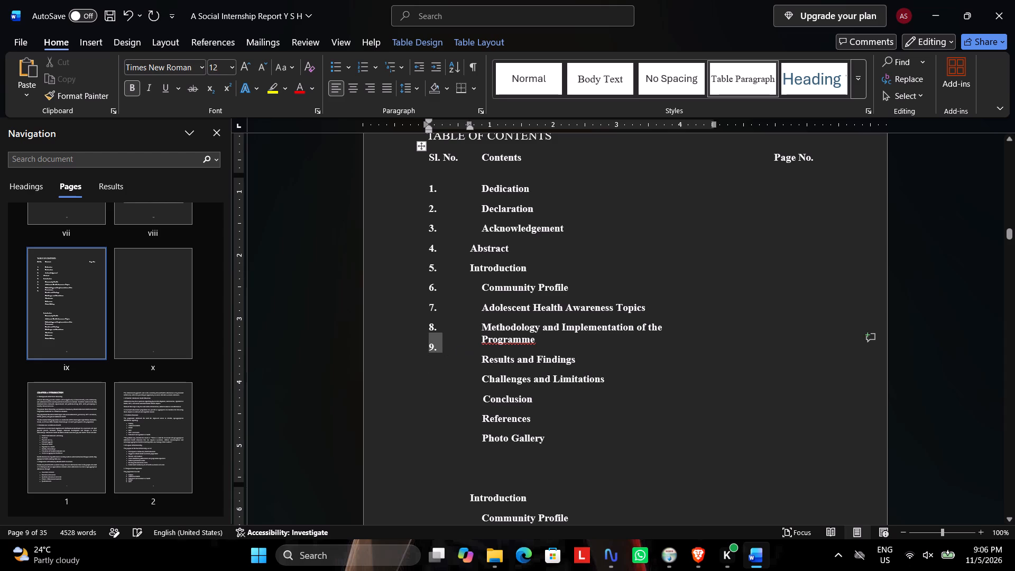
key("BackSpace")
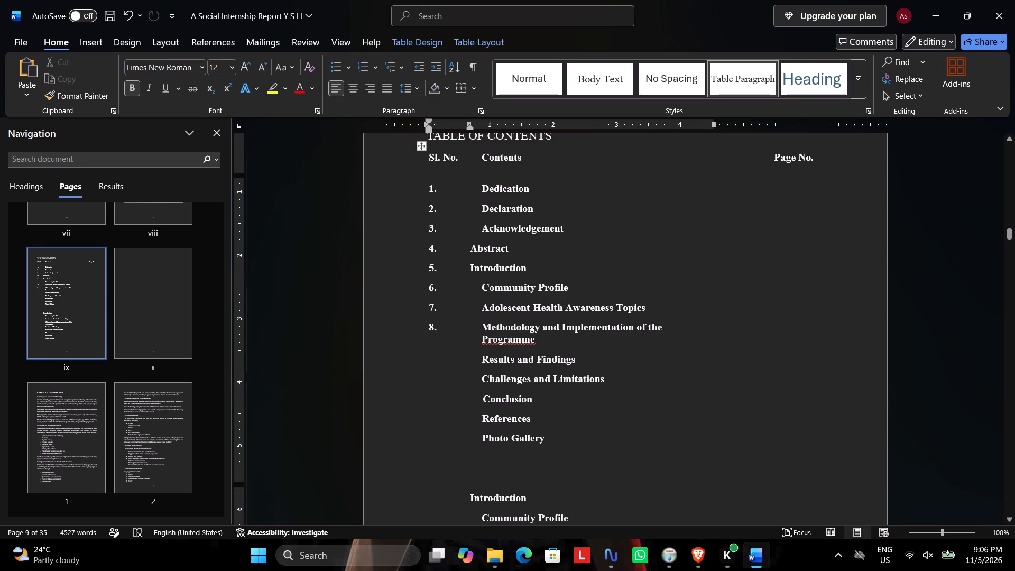
Insert a blank line above Results and Findings in the Contents column.
left_click(478, 367)
left_click(477, 361)
left_click(472, 360)
left_click_drag(461, 360, 451, 360)
left_click(446, 360)
double_click(429, 358)
left_click(428, 358)
left_click(476, 359)
left_click(480, 359)
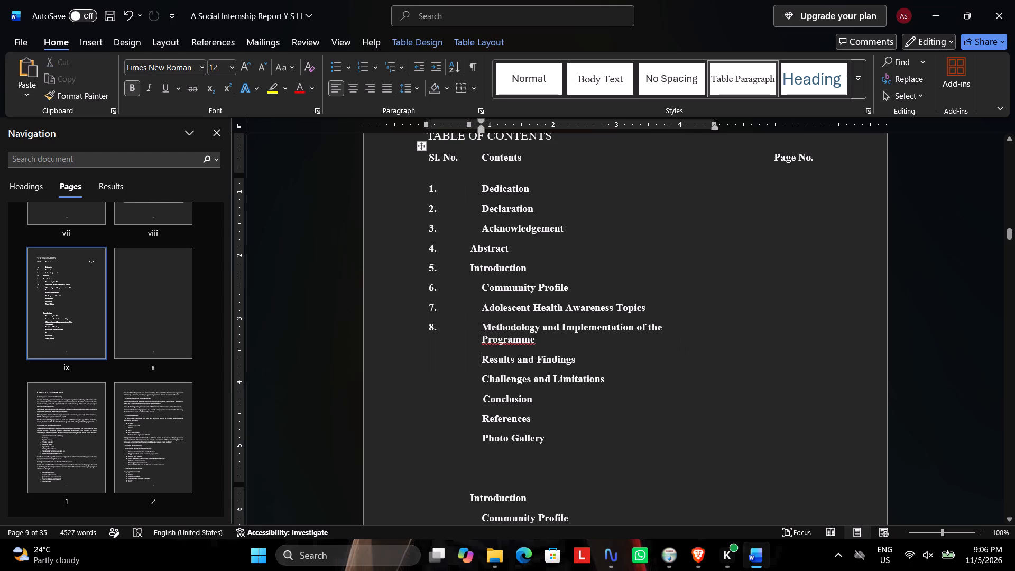
key("Return")
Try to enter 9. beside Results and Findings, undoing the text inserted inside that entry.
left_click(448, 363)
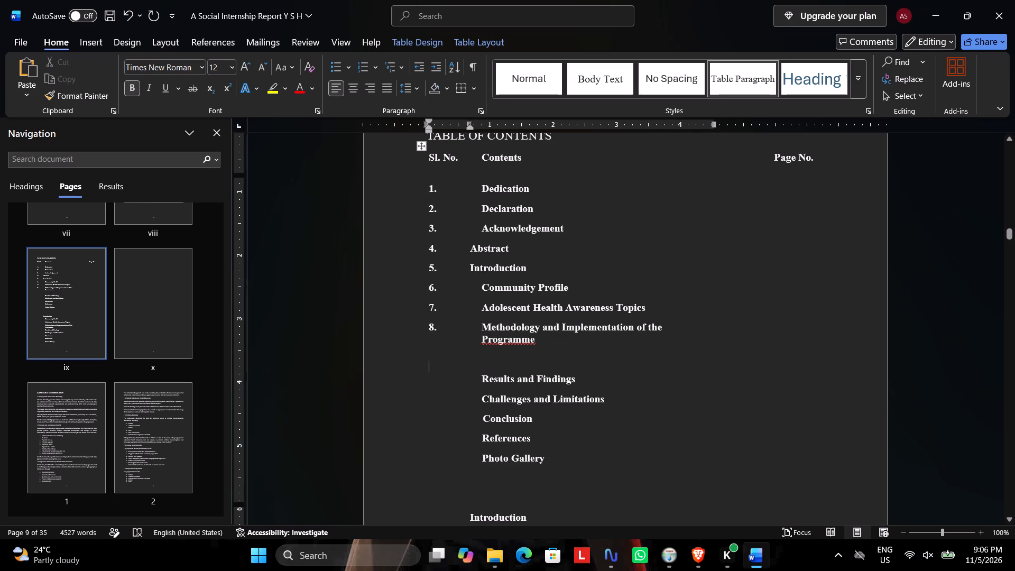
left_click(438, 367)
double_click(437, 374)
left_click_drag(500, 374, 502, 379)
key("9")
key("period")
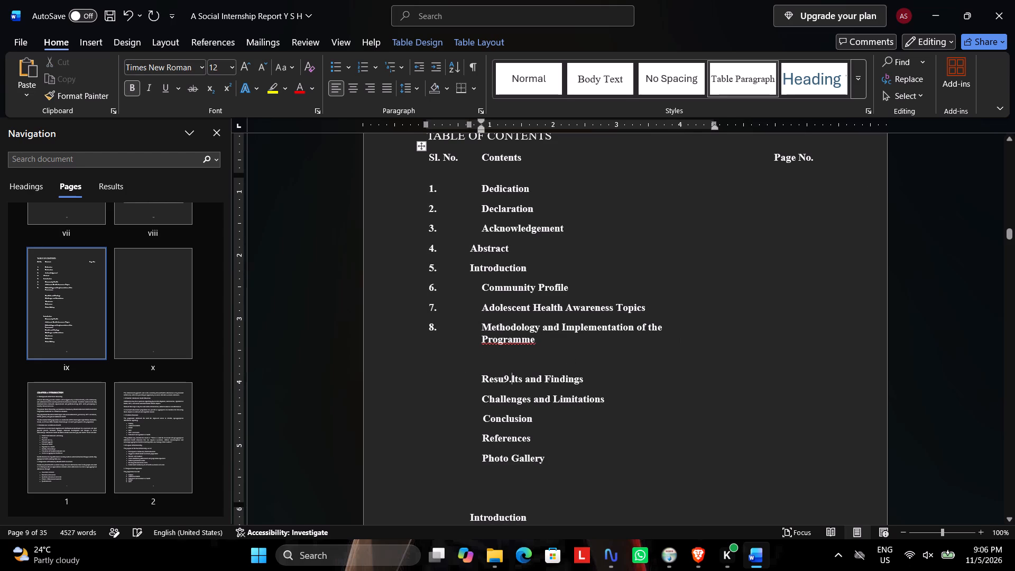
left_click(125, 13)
Enter the serial number 9. on the empty Sl. No. line for Results and Findings.
left_click(440, 376)
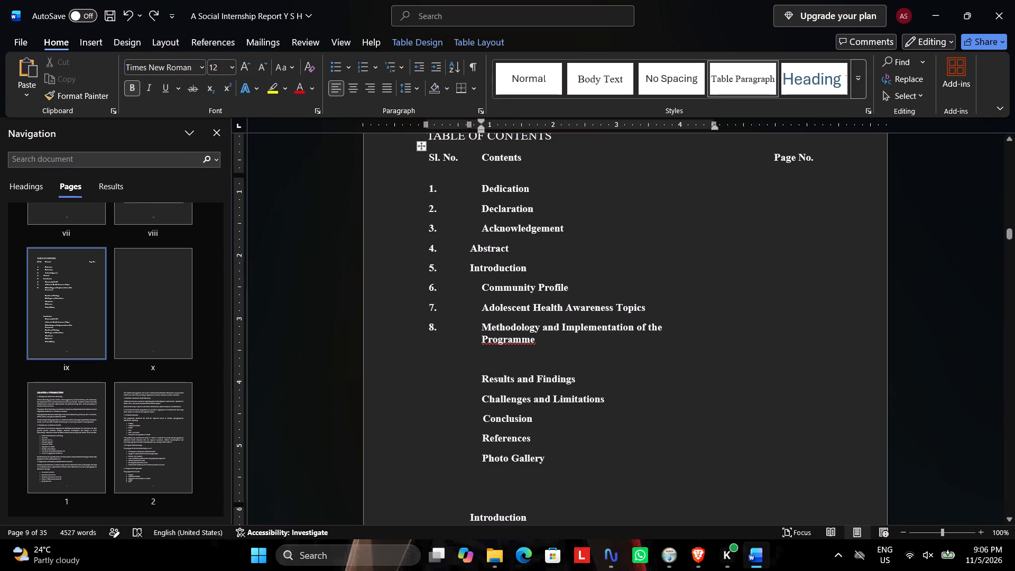
left_click(433, 381)
type("9.")
left_click(477, 377)
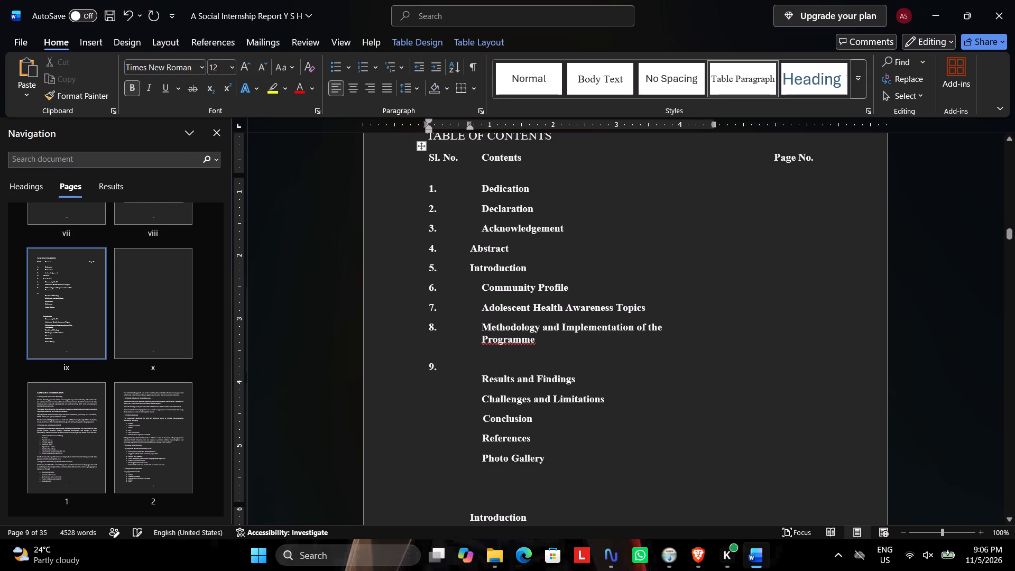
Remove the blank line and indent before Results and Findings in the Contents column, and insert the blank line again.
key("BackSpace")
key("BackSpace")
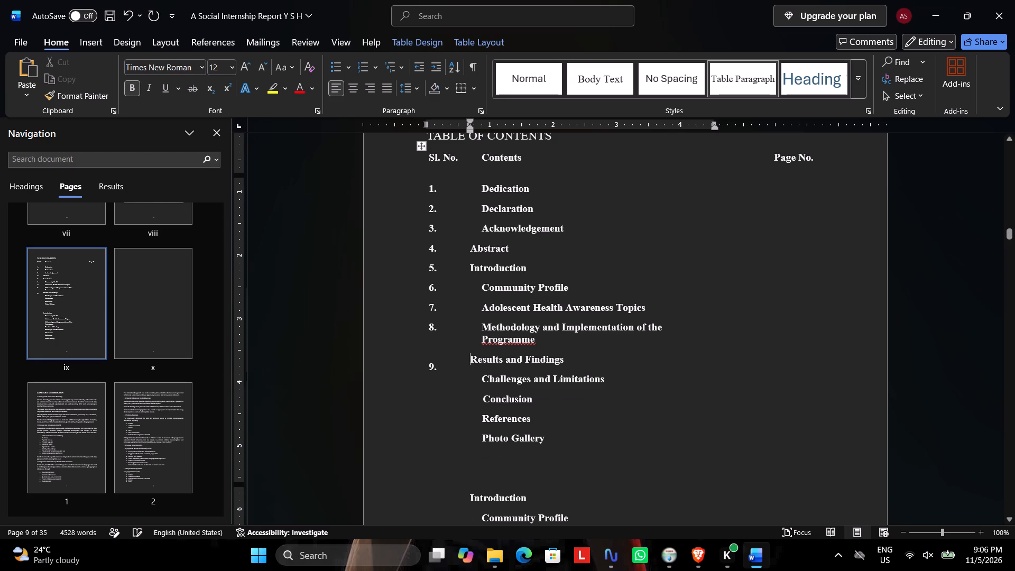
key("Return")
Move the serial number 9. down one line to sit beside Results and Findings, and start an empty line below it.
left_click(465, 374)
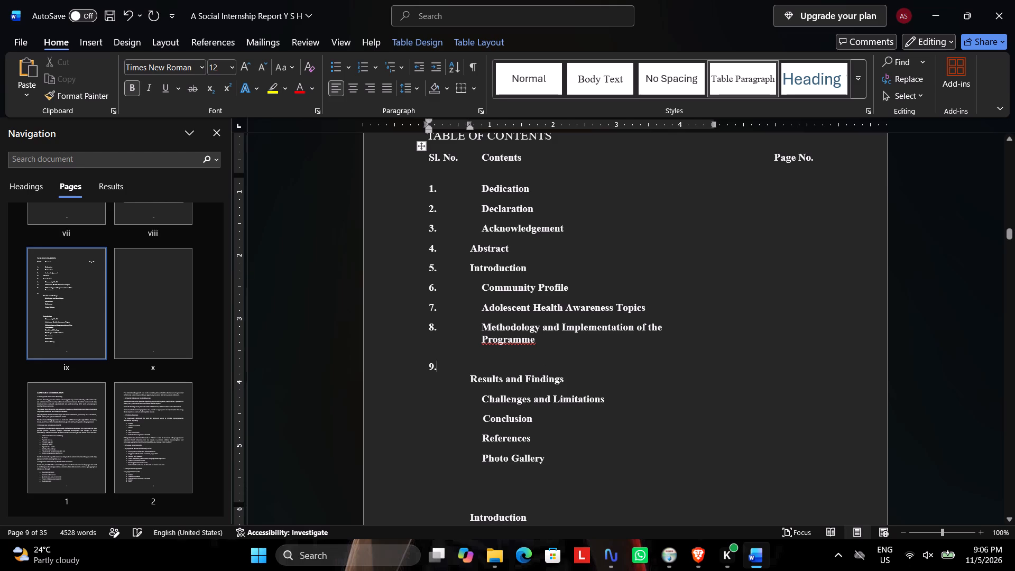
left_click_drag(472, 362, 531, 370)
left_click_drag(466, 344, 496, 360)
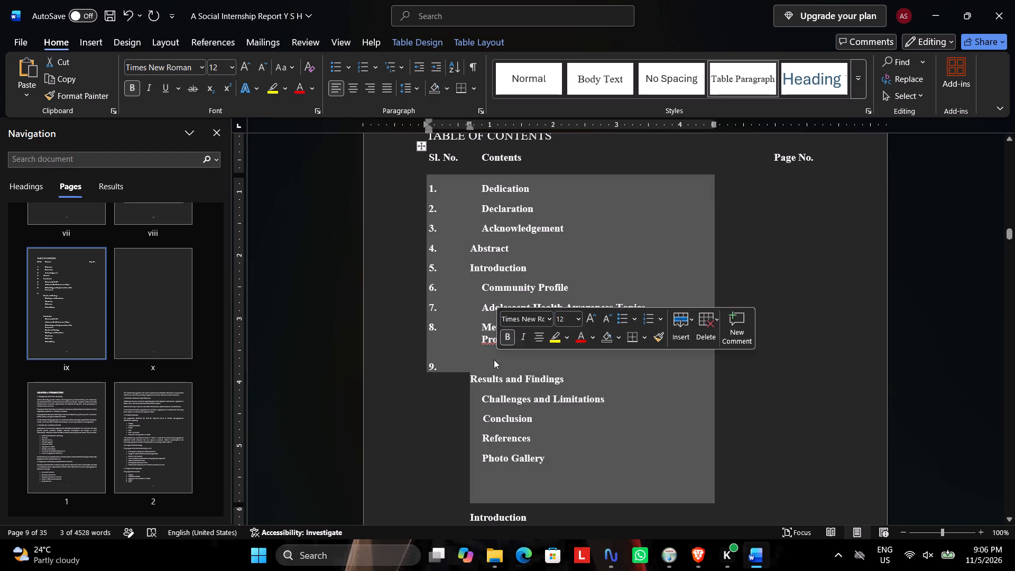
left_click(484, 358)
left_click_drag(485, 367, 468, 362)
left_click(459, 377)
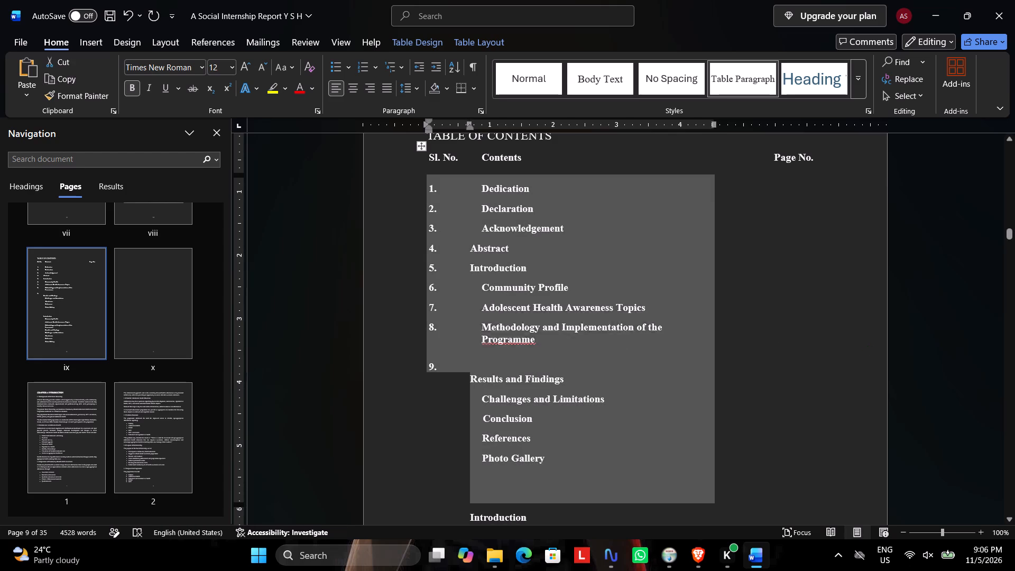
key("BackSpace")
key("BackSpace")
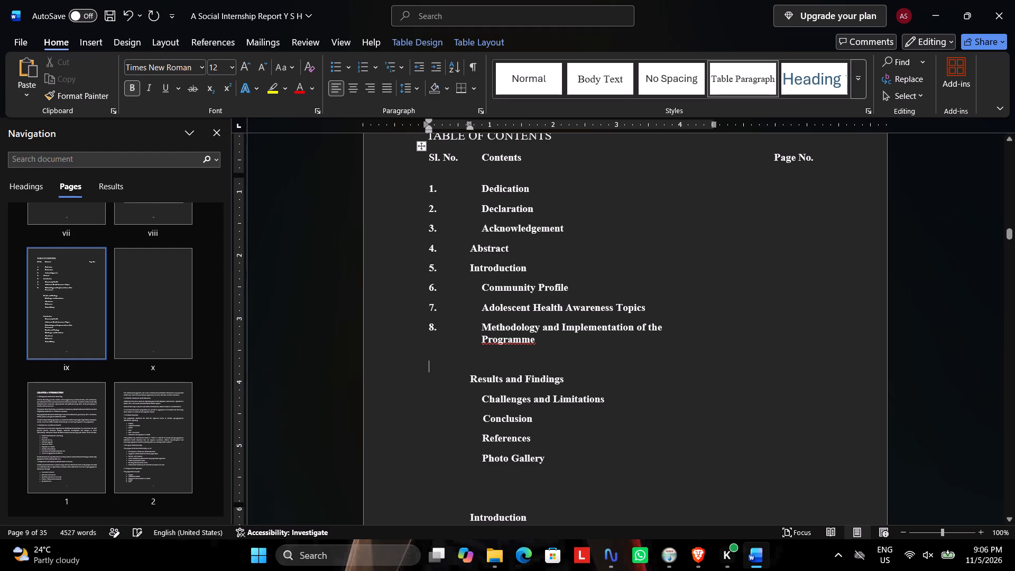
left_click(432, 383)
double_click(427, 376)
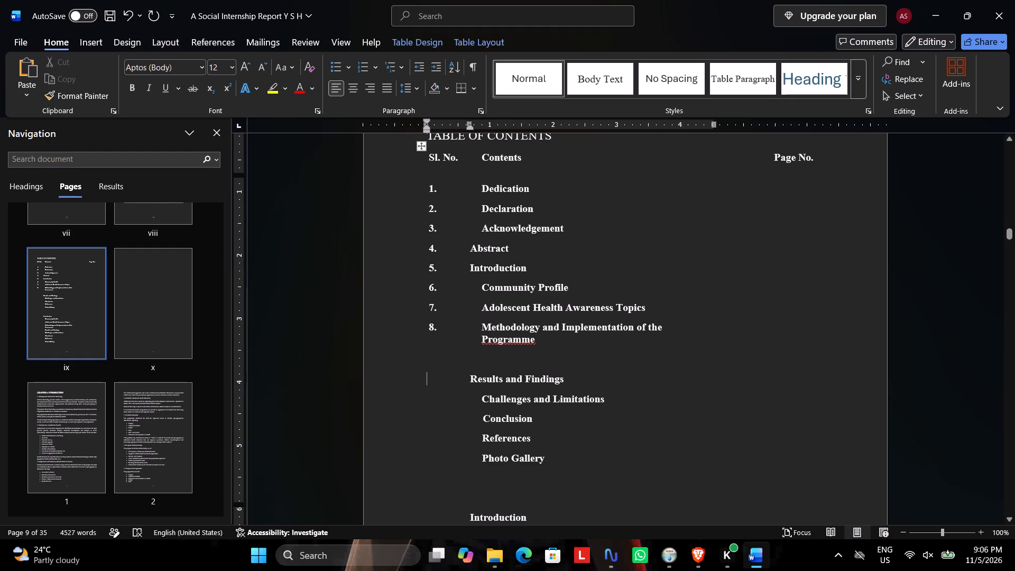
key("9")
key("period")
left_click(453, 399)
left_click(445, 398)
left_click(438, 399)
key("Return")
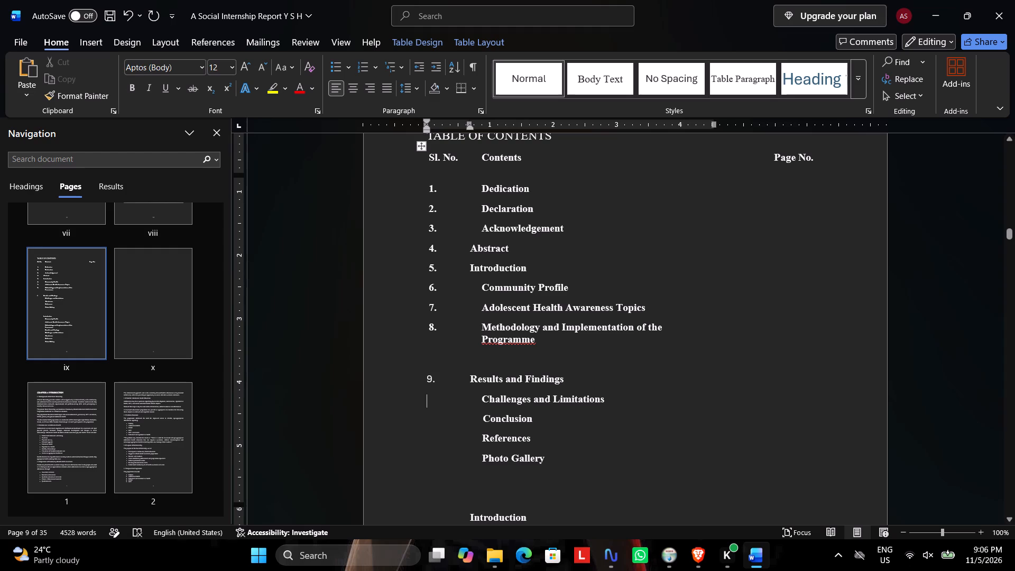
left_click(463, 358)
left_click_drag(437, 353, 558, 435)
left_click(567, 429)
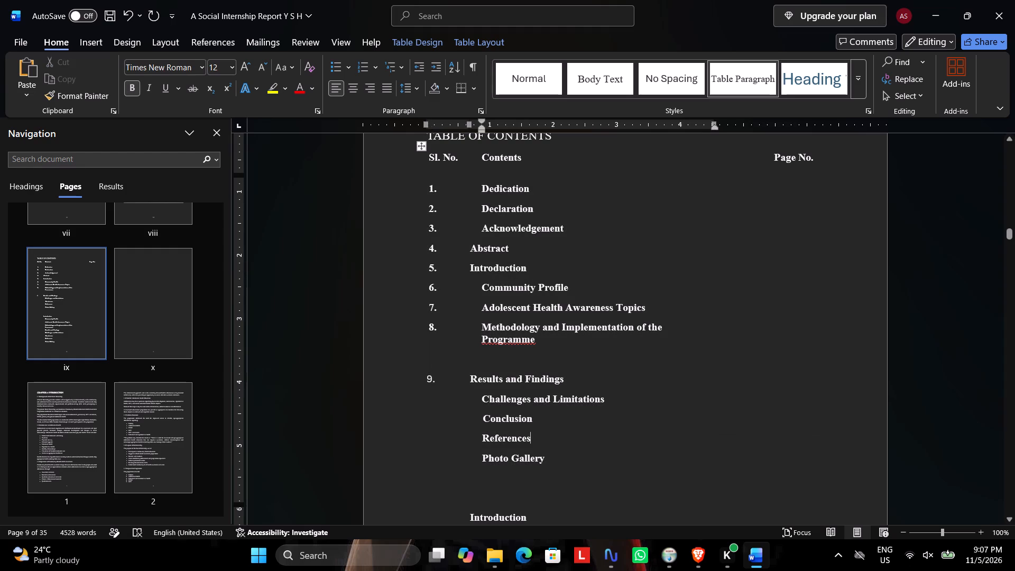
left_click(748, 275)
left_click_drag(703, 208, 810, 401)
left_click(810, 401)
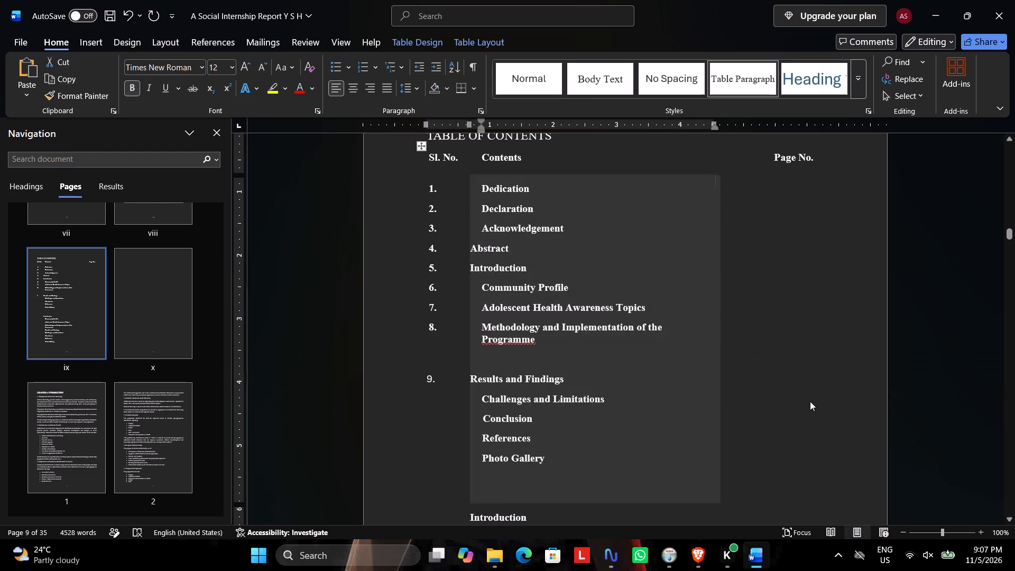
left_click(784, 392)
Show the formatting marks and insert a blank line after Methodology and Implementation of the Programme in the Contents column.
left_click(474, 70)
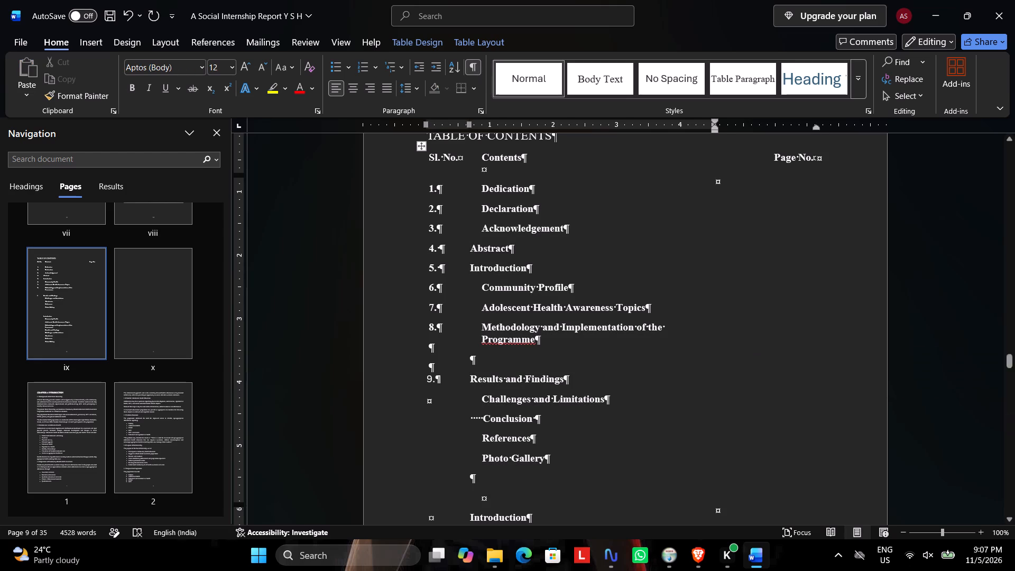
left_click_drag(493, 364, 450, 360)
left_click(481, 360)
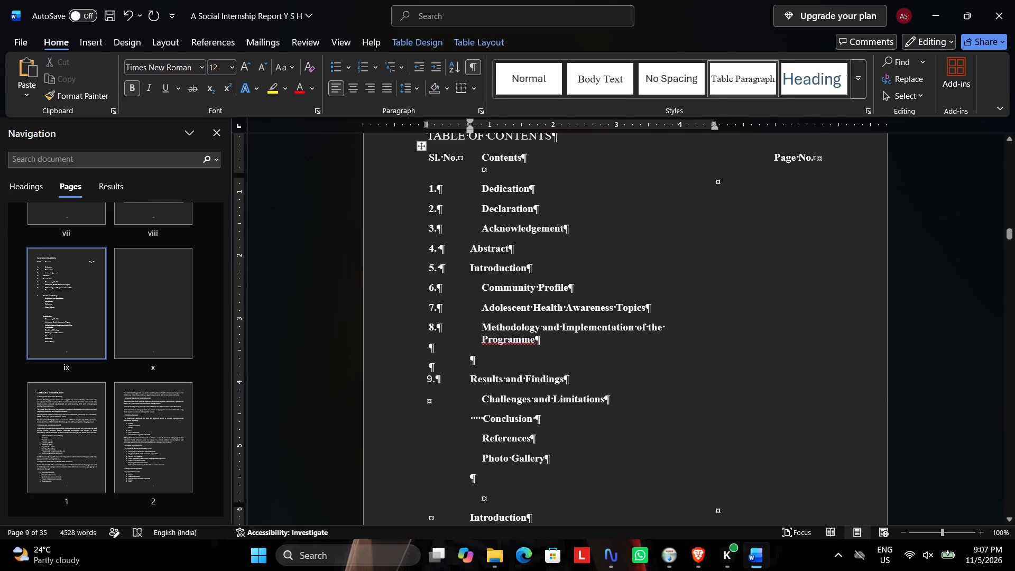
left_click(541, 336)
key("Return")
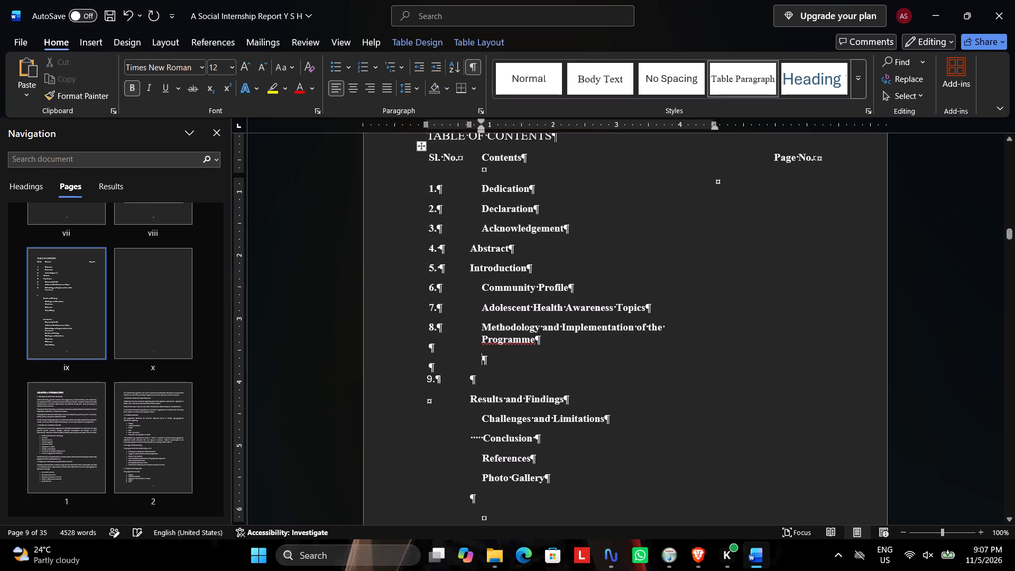
Try to tidy the blank line below 8. in the Sl. No. column, shifting the table's left edge and the line's indent.
left_click(441, 360)
left_click(432, 355)
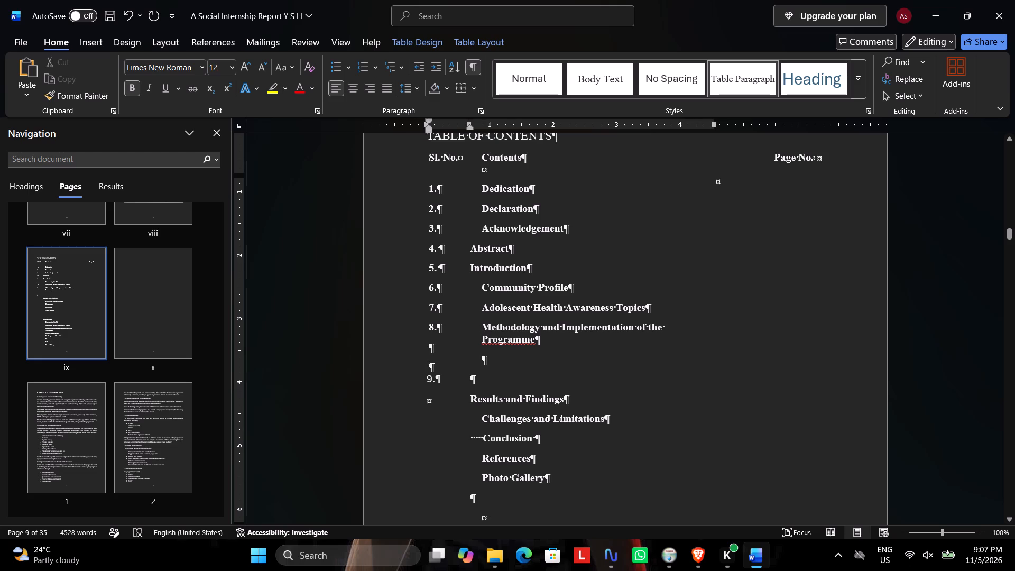
left_click(428, 347)
left_click_drag(425, 344, 432, 359)
key("Return")
left_click_drag(442, 130, 429, 130)
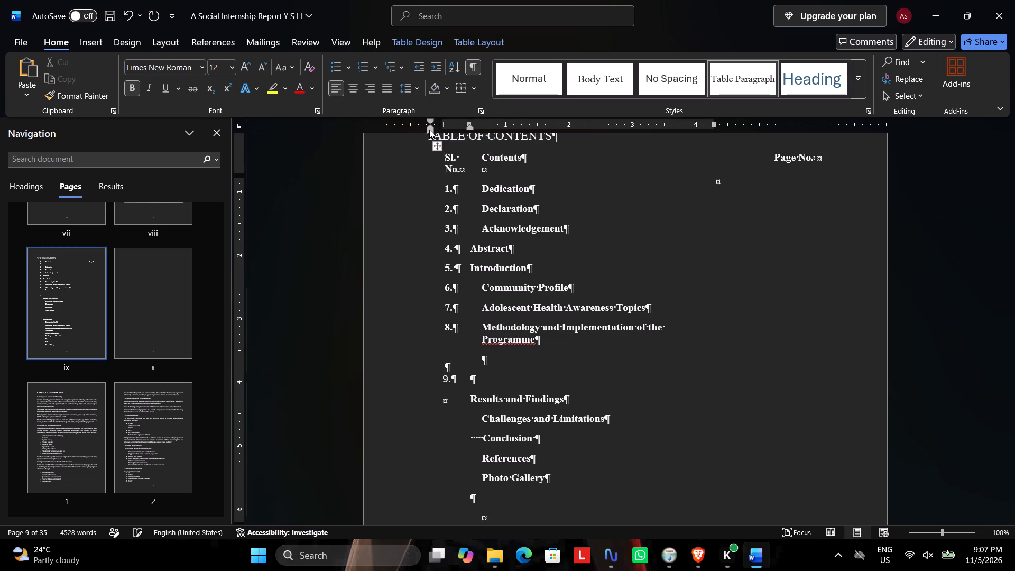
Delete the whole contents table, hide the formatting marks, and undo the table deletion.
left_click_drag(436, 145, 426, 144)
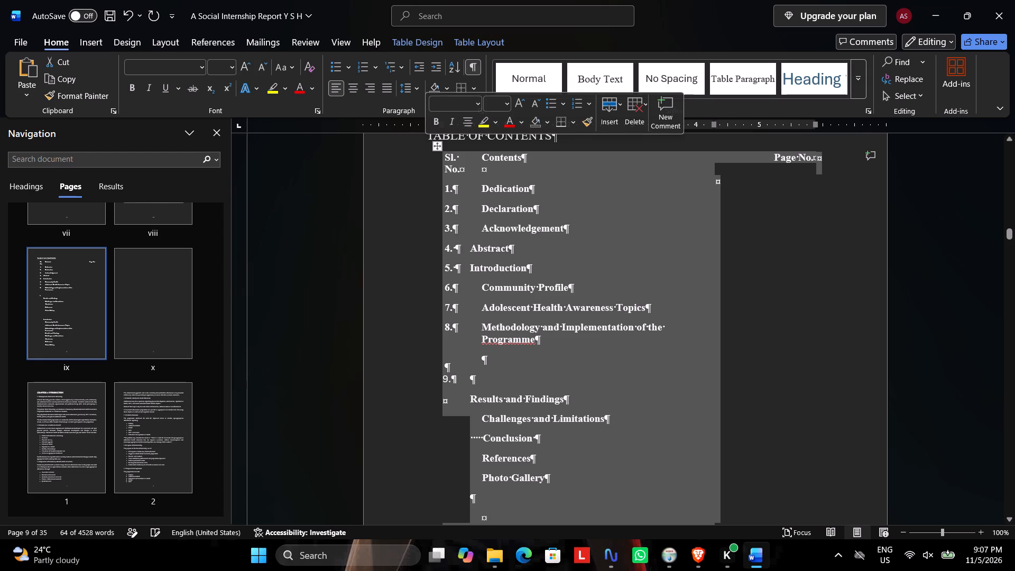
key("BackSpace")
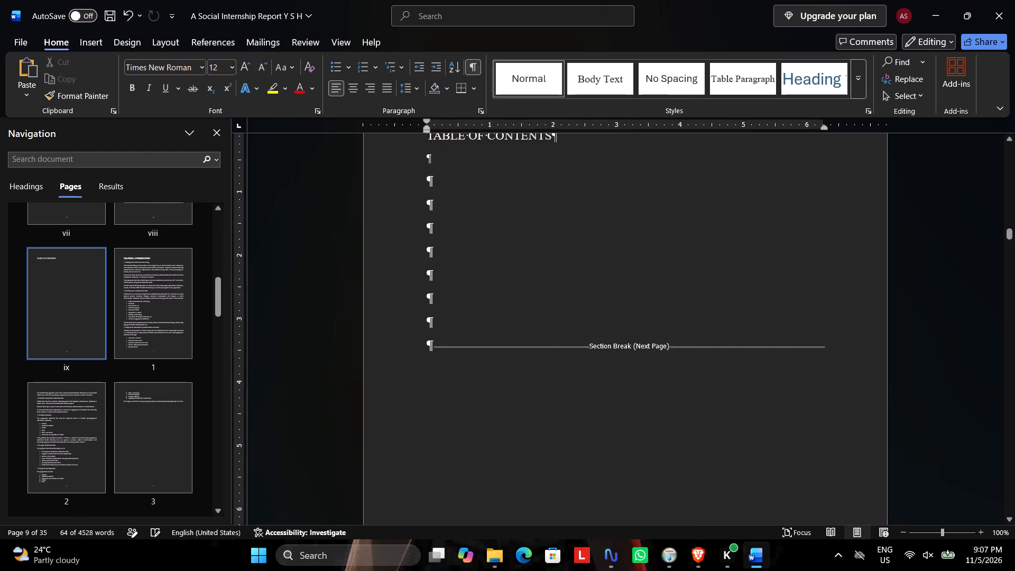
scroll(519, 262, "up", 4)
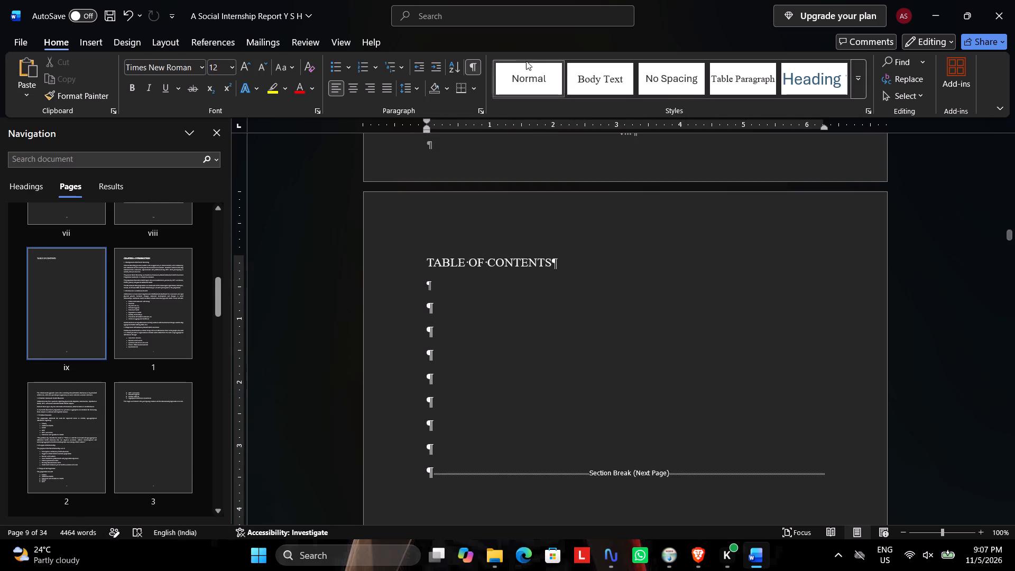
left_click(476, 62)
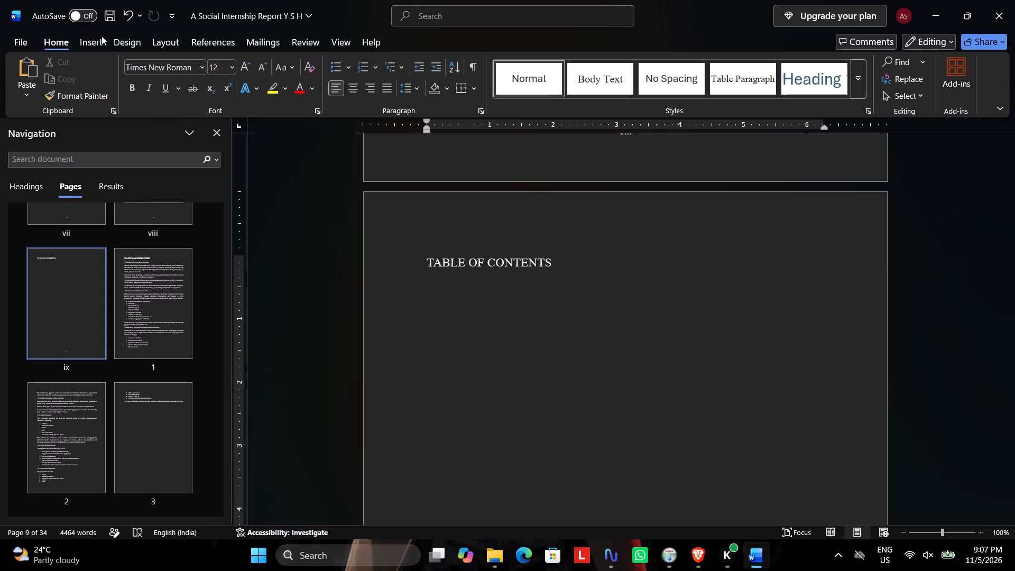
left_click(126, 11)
Check the contents table's serial numbers and entries, including the repeated entries further down starting at Introduction.
scroll(560, 257, "down", 1)
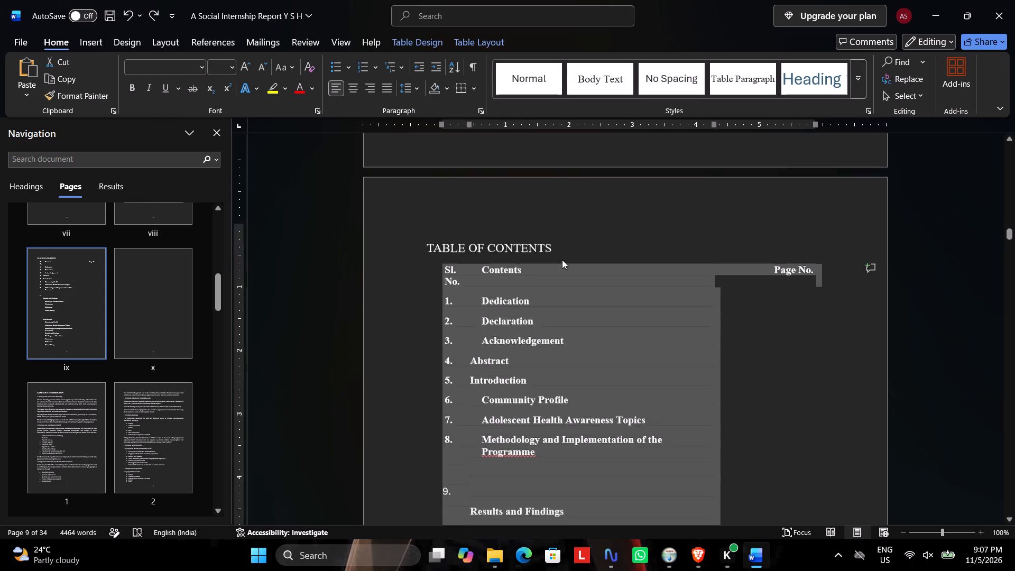
scroll(562, 260, "down", 3)
left_click(558, 201)
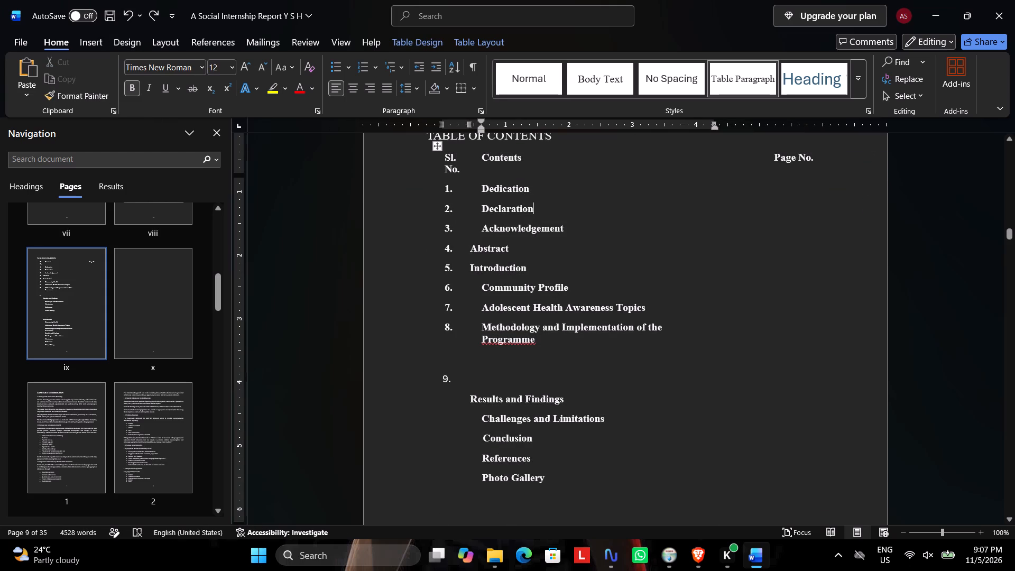
left_click(559, 200)
scroll(455, 310, "down", 5)
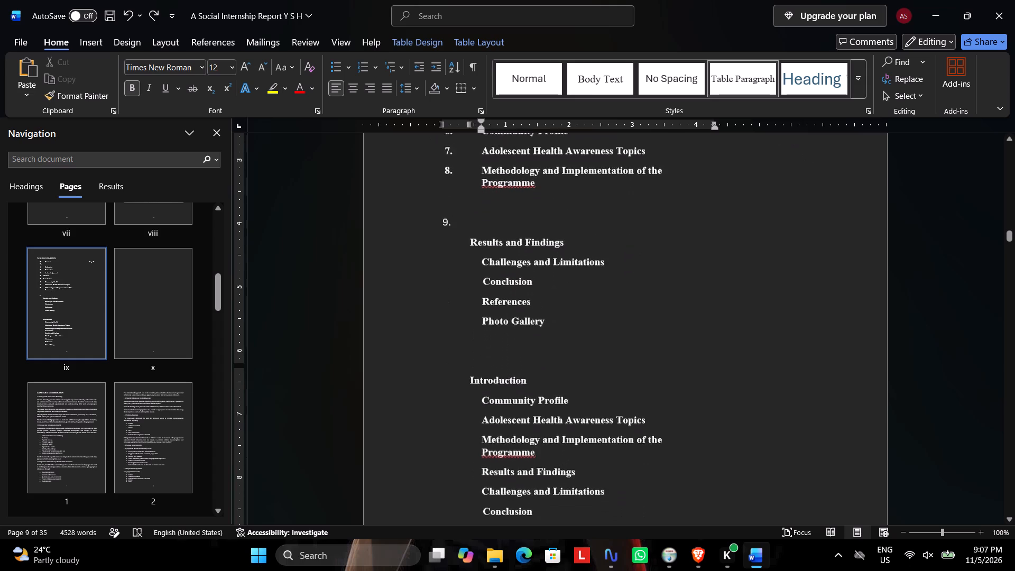
scroll(494, 283, "down", 2)
scroll(497, 281, "up", 4)
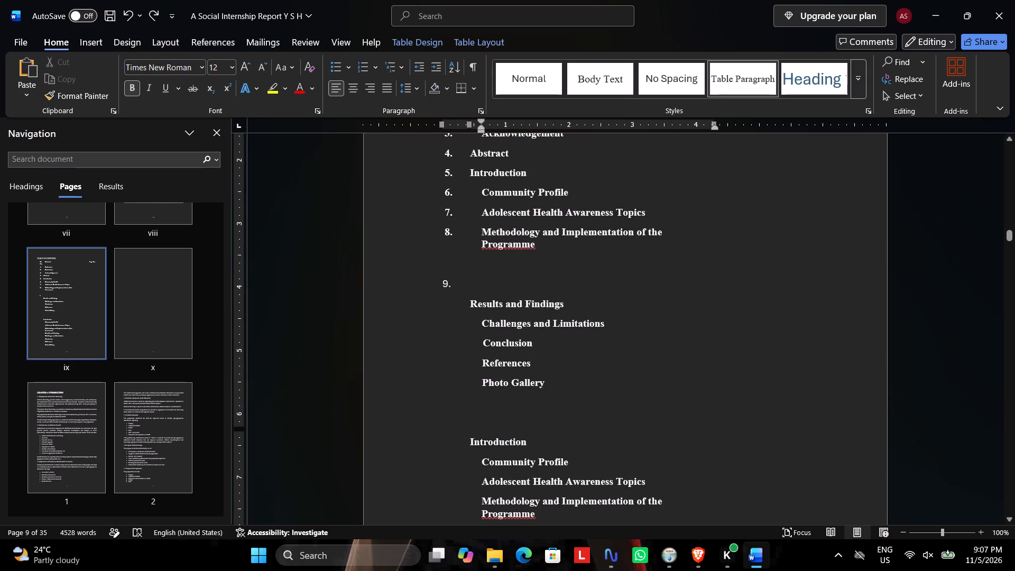
scroll(570, 278, "up", 3)
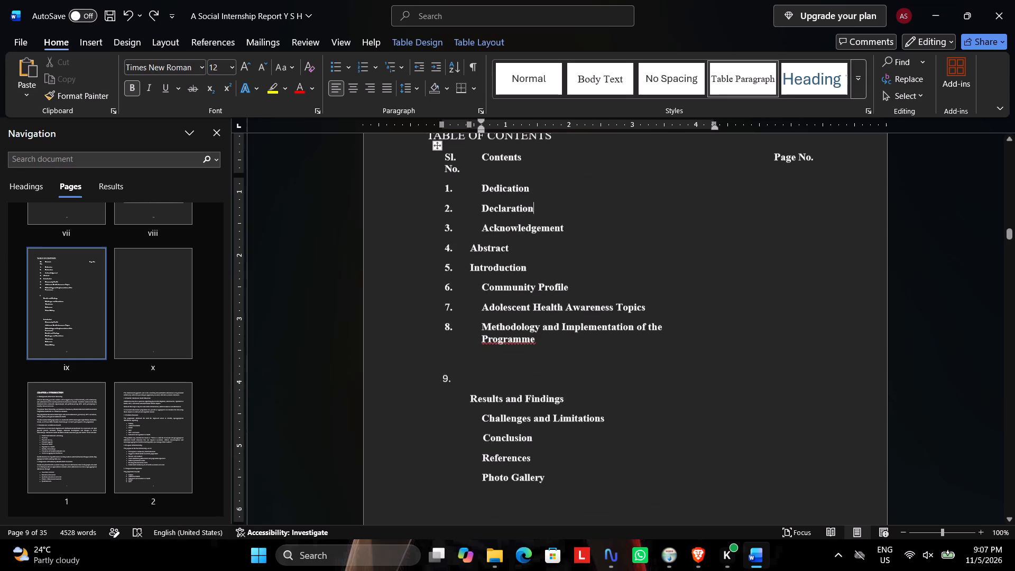
scroll(564, 281, "up", 2)
Select the whole table under the TABLE OF CONTENTS heading and clear all its contents.
left_click(436, 210)
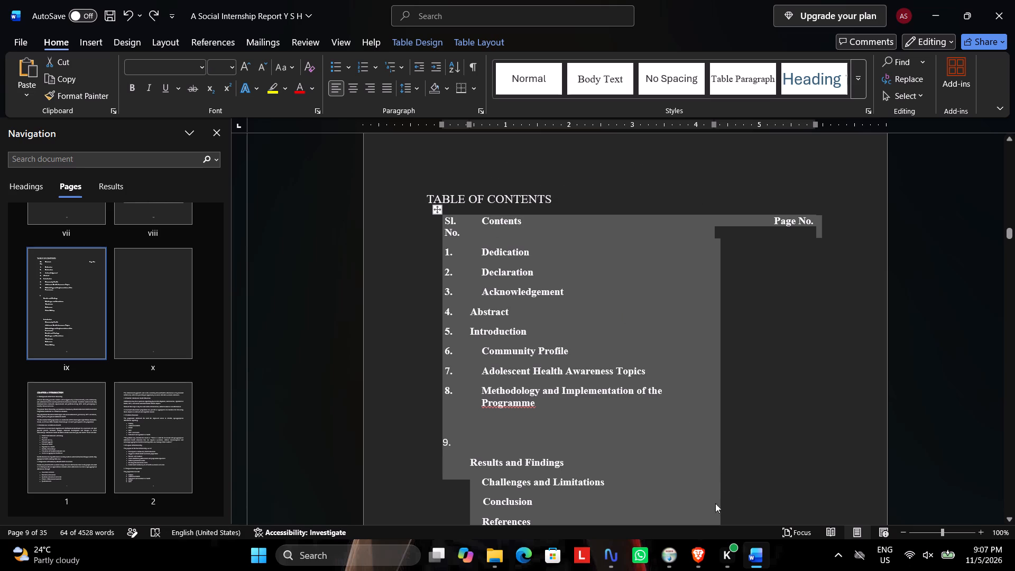
key("Delete")
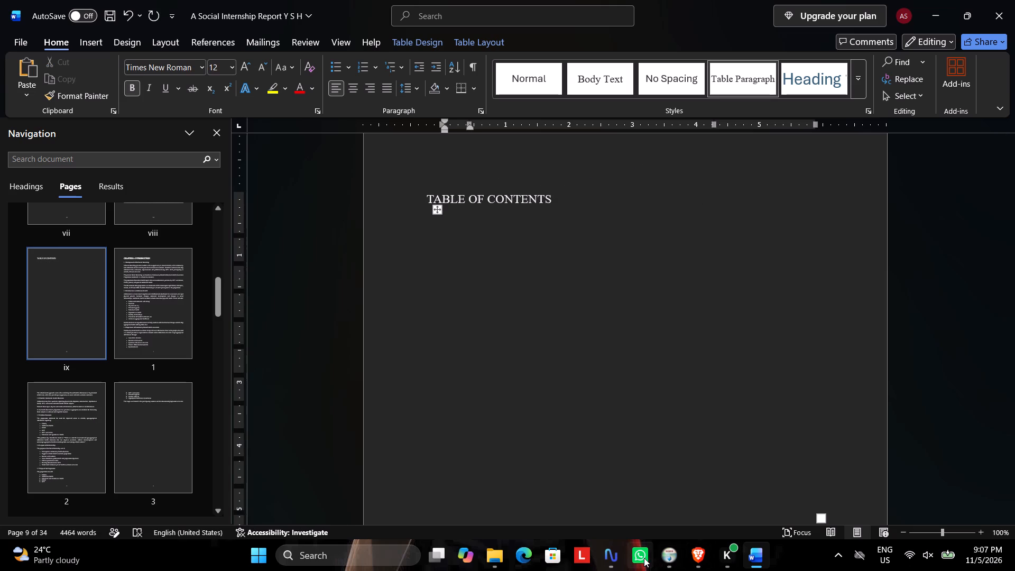
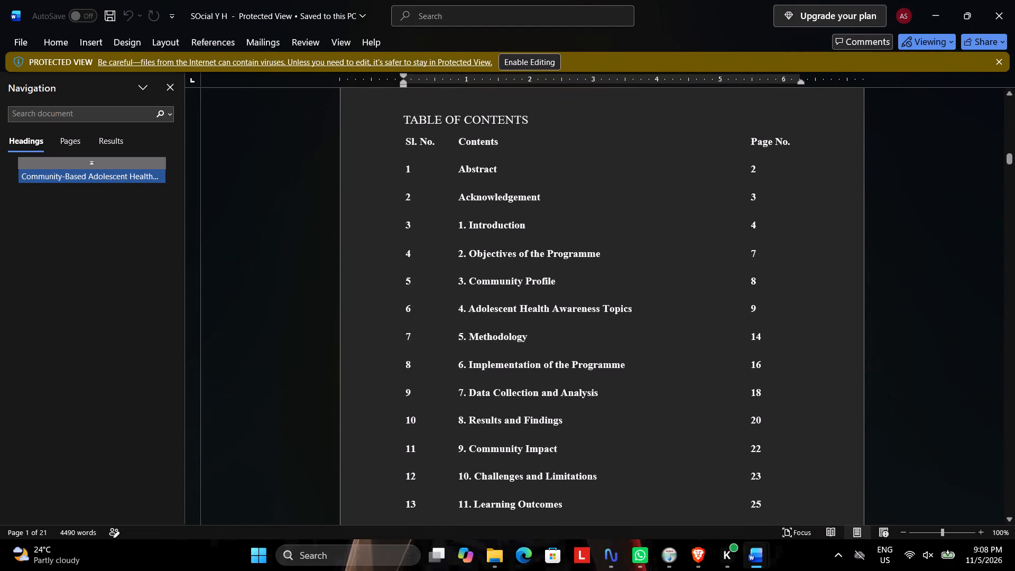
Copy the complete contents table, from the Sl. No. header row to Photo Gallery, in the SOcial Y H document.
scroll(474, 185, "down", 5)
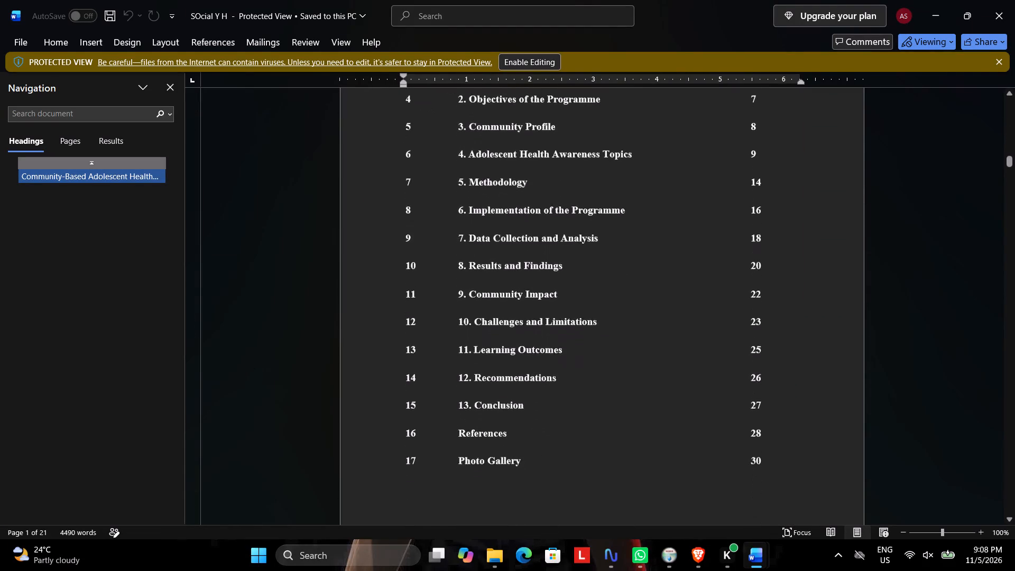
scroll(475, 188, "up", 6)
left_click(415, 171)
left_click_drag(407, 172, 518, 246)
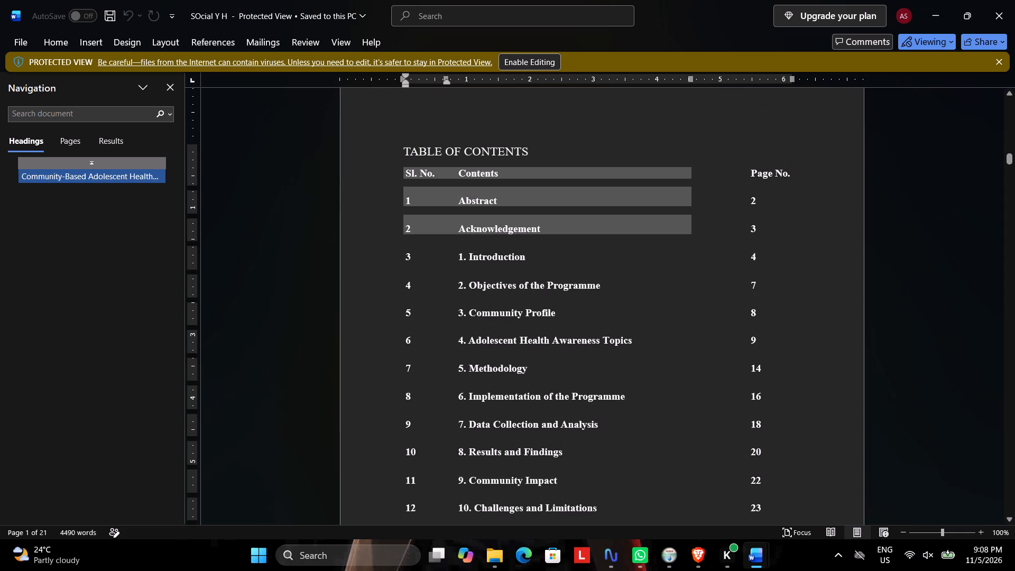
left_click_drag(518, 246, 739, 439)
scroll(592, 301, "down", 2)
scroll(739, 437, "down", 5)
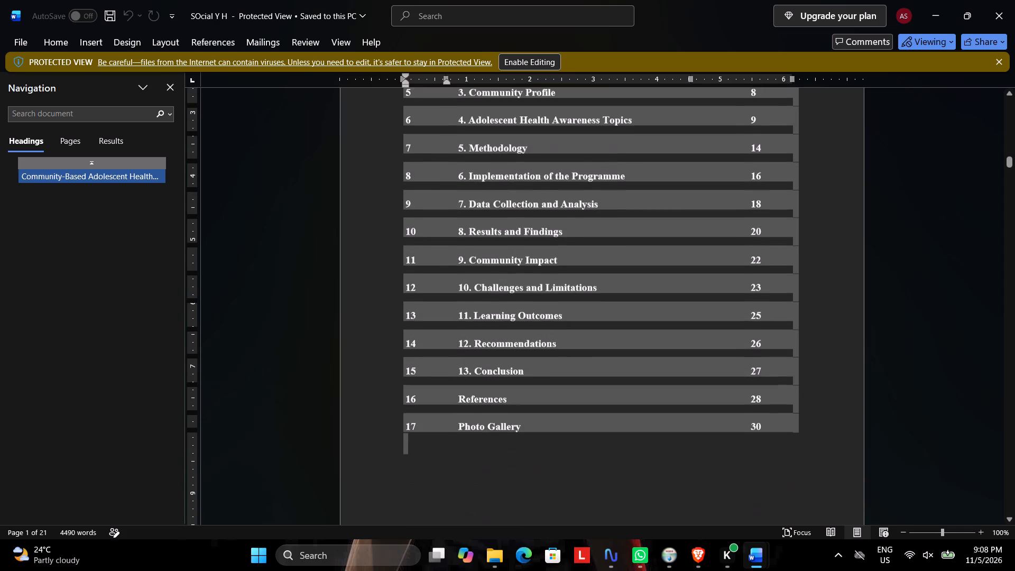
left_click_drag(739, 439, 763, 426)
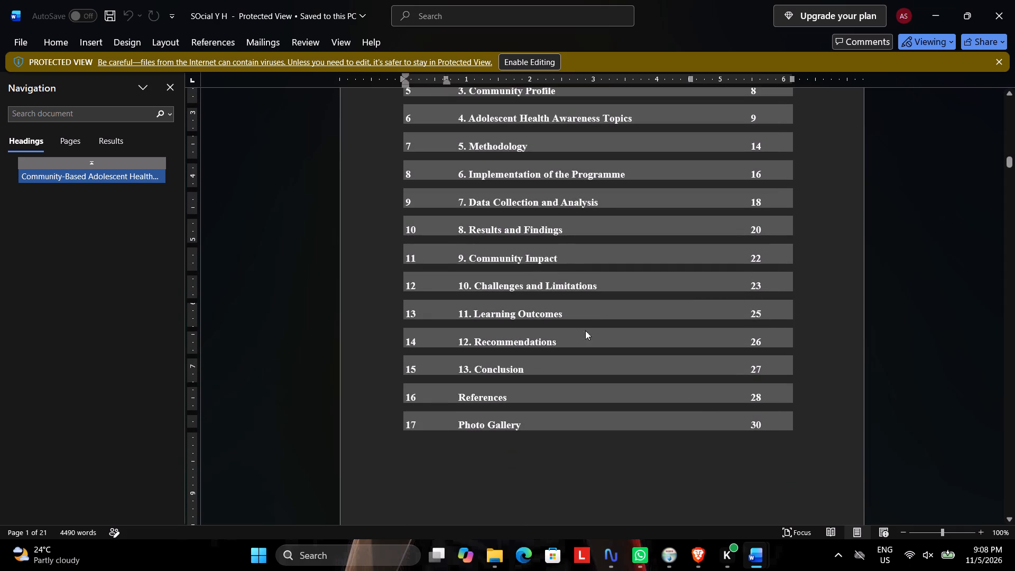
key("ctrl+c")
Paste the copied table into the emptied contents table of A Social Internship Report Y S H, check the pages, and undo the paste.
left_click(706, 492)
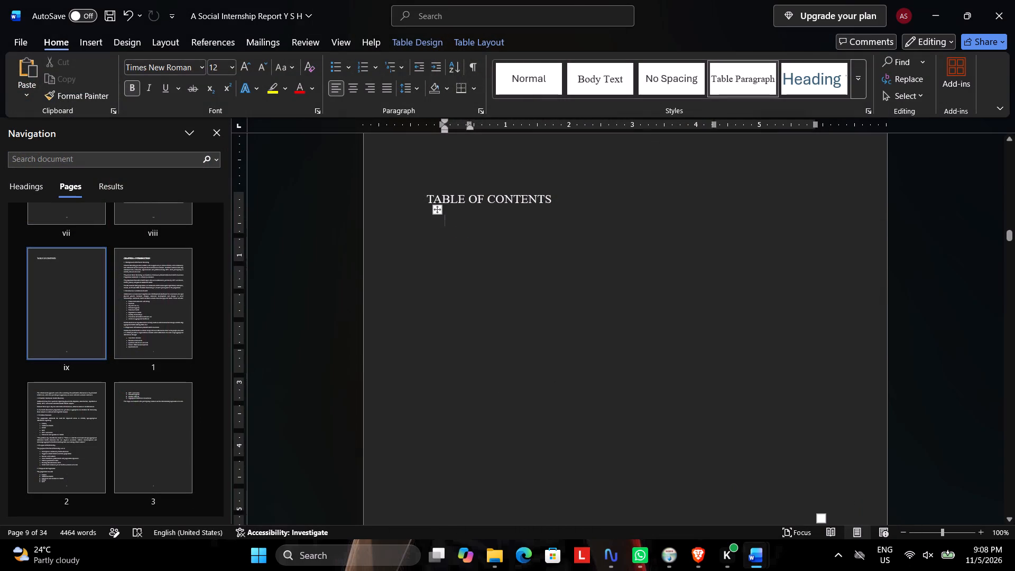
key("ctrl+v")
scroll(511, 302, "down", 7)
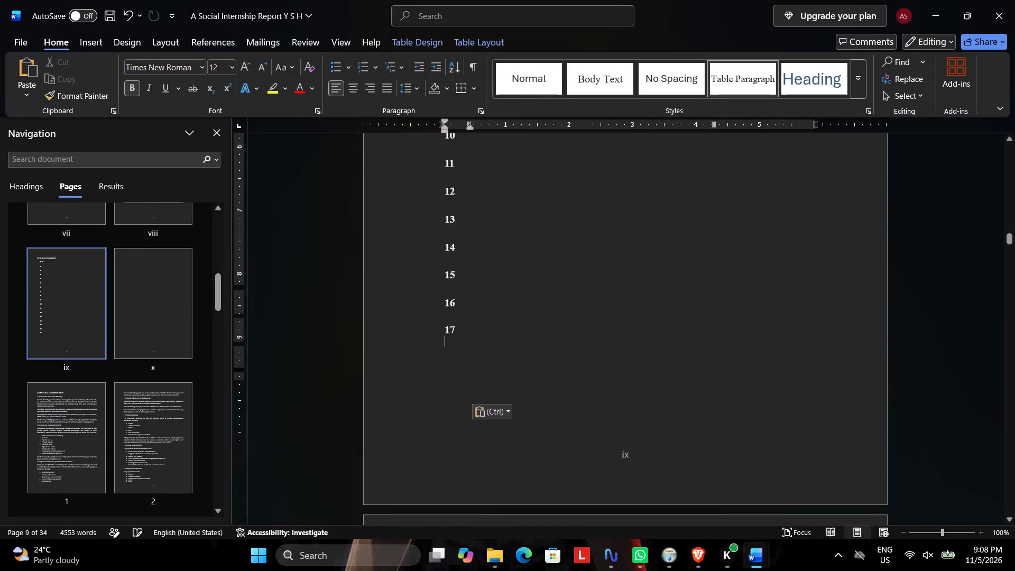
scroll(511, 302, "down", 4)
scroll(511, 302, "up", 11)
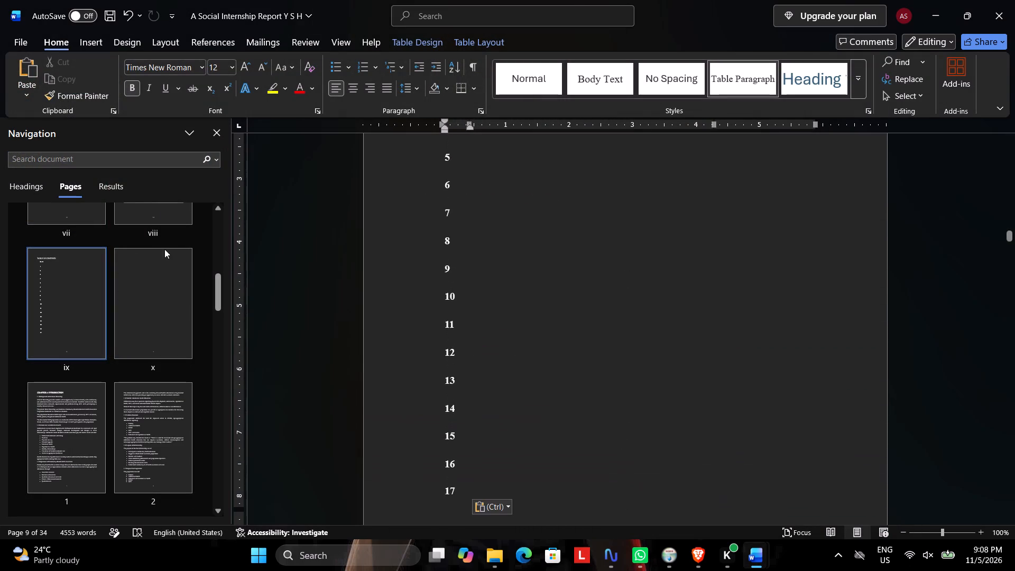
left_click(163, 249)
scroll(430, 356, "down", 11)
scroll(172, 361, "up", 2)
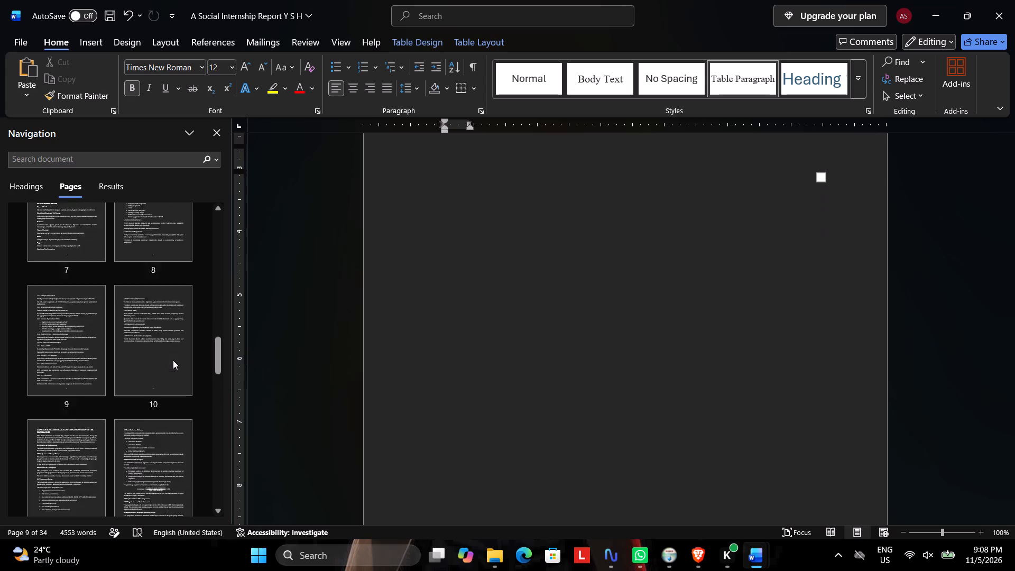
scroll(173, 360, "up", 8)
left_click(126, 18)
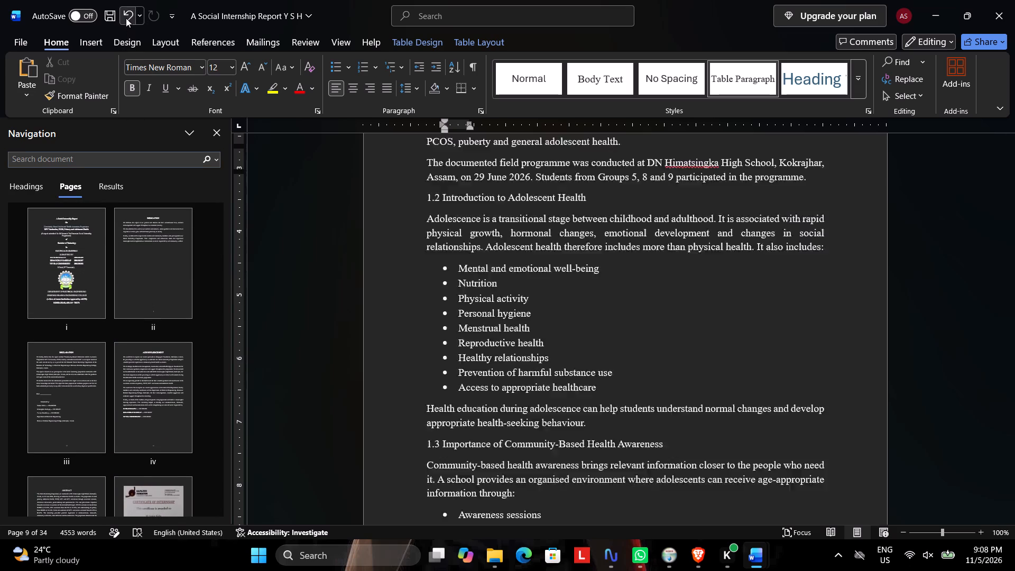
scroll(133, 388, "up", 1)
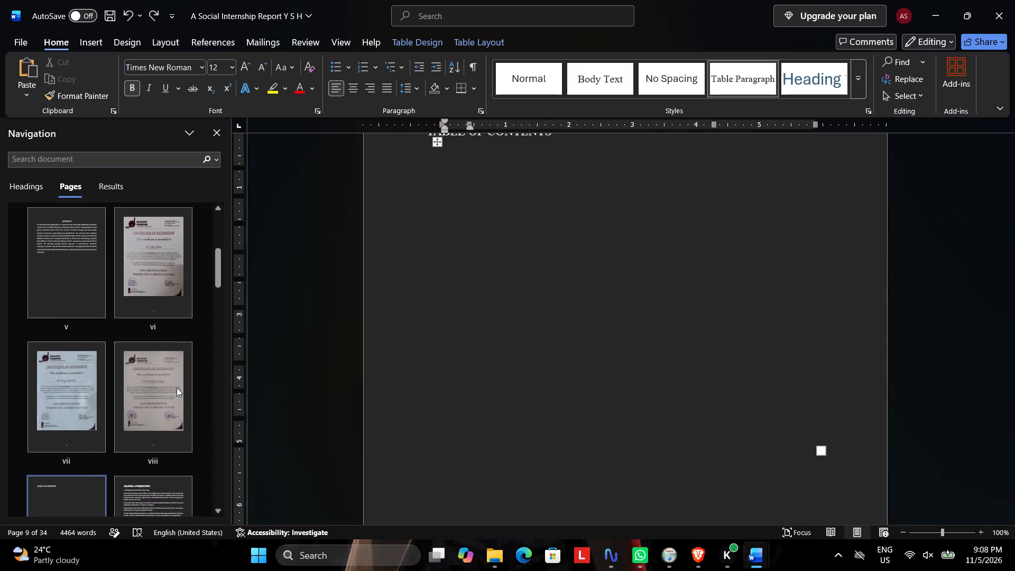
Switch back to the SOcial Y H document and enable editing in it.
left_click(800, 515)
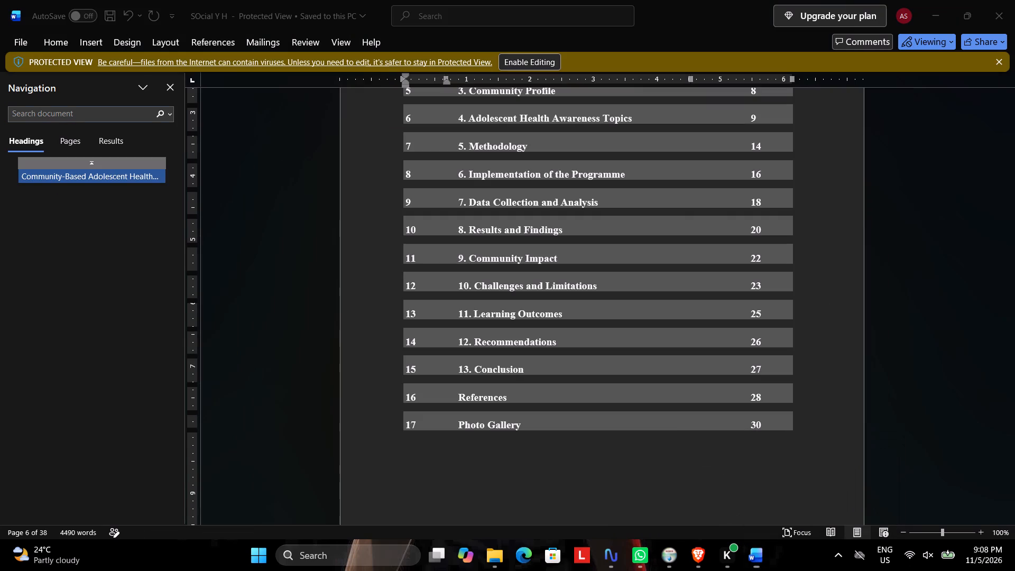
scroll(686, 353, "up", 5)
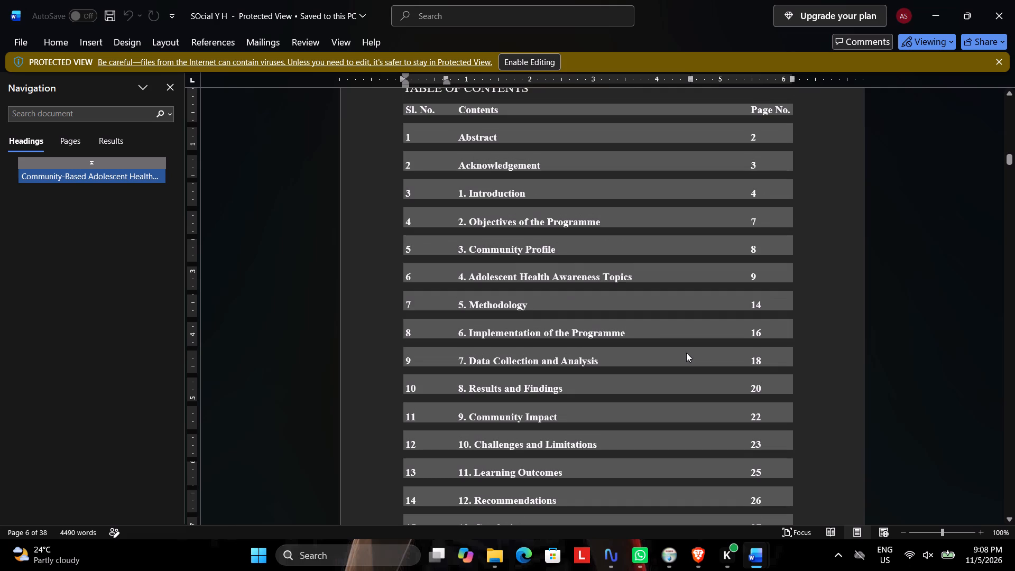
left_click(525, 57)
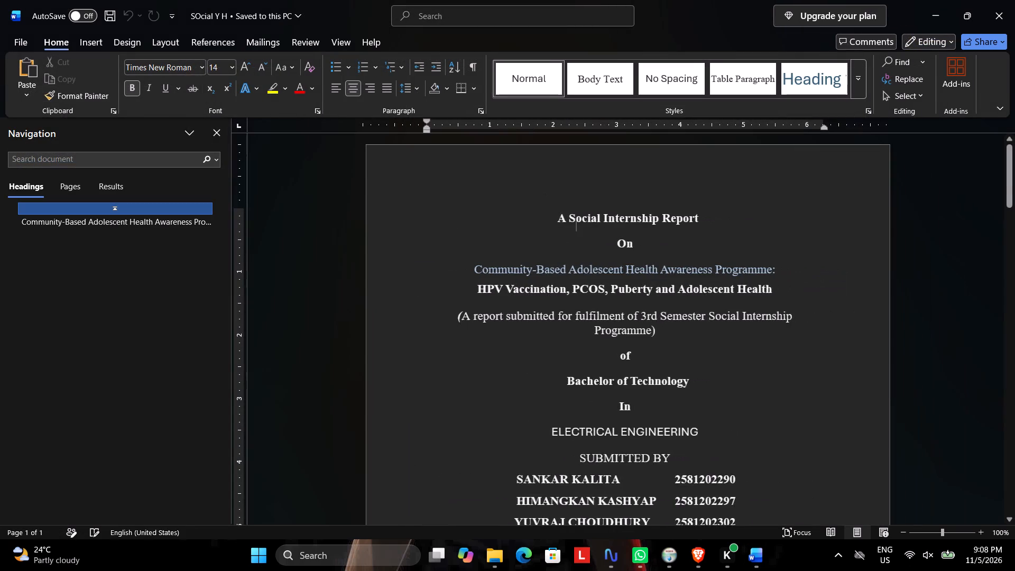
Select the whole table under the TABLE OF CONTENTS heading in SOcial Y H and copy it.
scroll(531, 255, "down", 20)
scroll(531, 255, "down", 20)
scroll(531, 255, "down", 9)
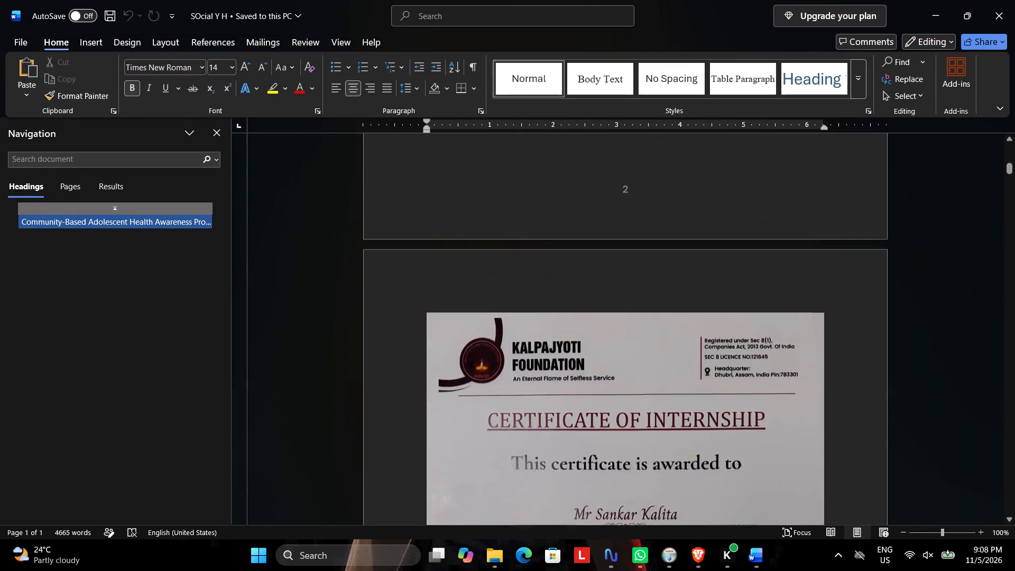
scroll(631, 301, "down", 20)
scroll(631, 301, "down", 20)
scroll(631, 301, "down", 15)
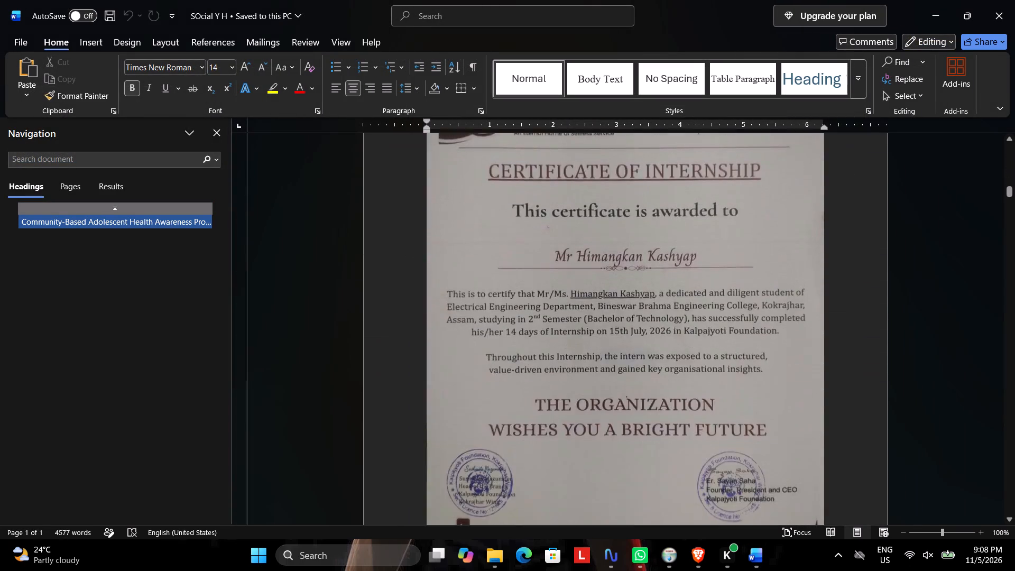
scroll(719, 273, "down", 17)
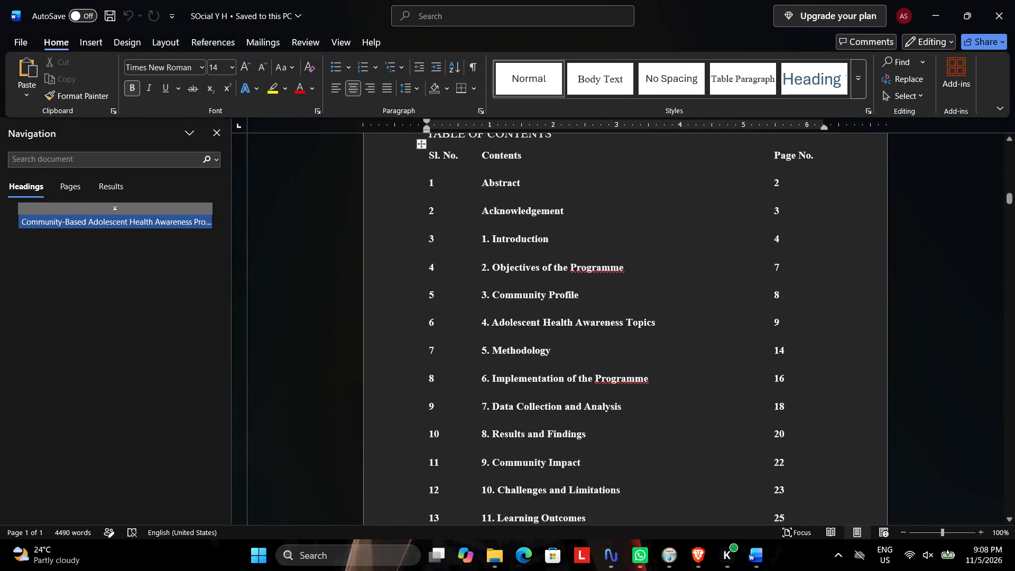
left_click(421, 142)
key("ctrl+c")
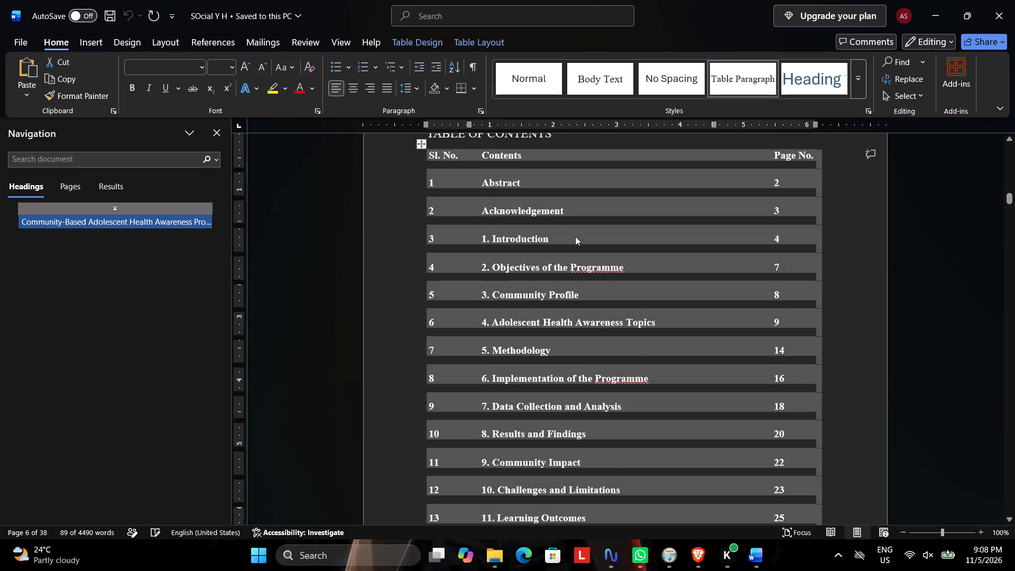
scroll(632, 301, "down", 1)
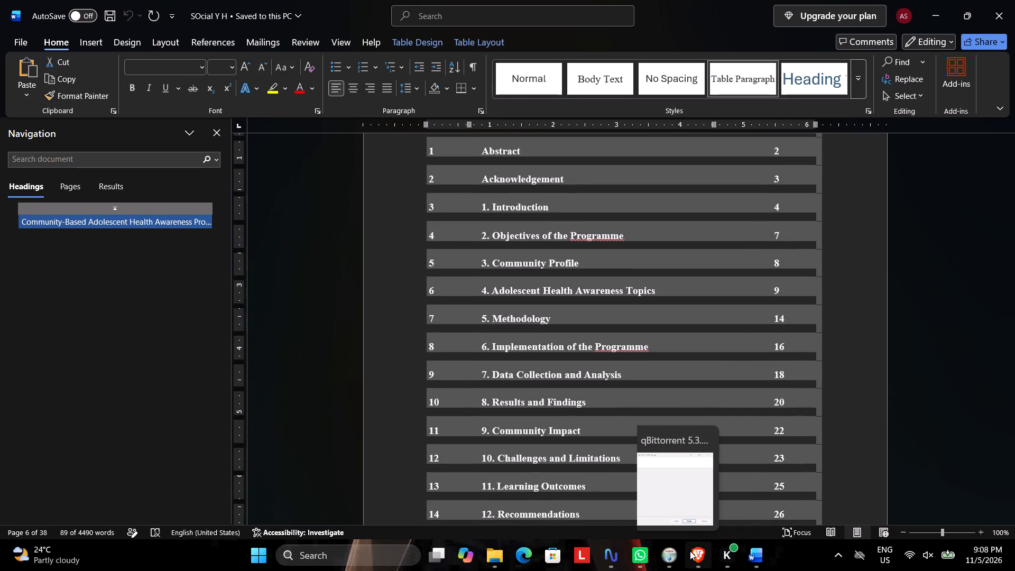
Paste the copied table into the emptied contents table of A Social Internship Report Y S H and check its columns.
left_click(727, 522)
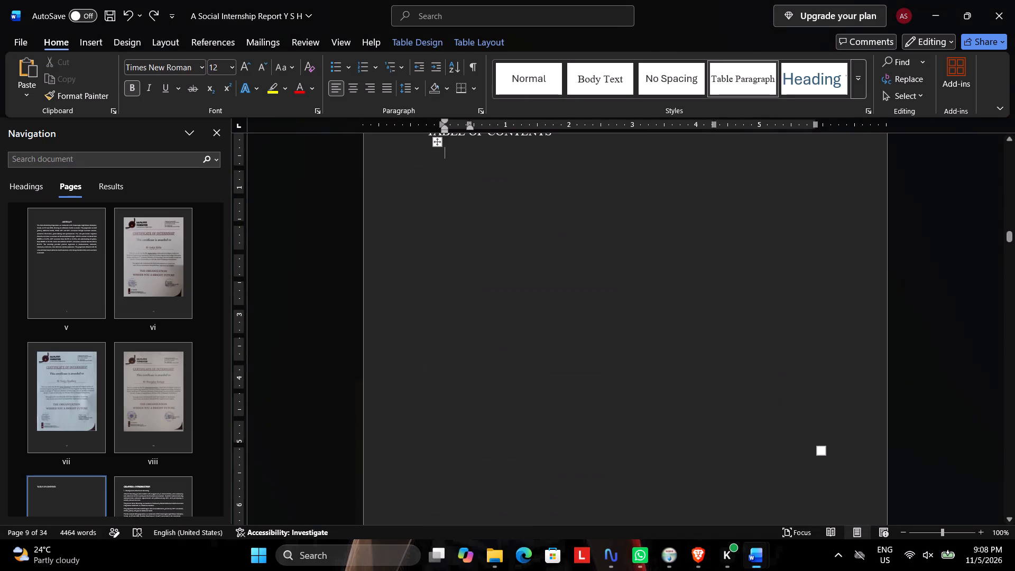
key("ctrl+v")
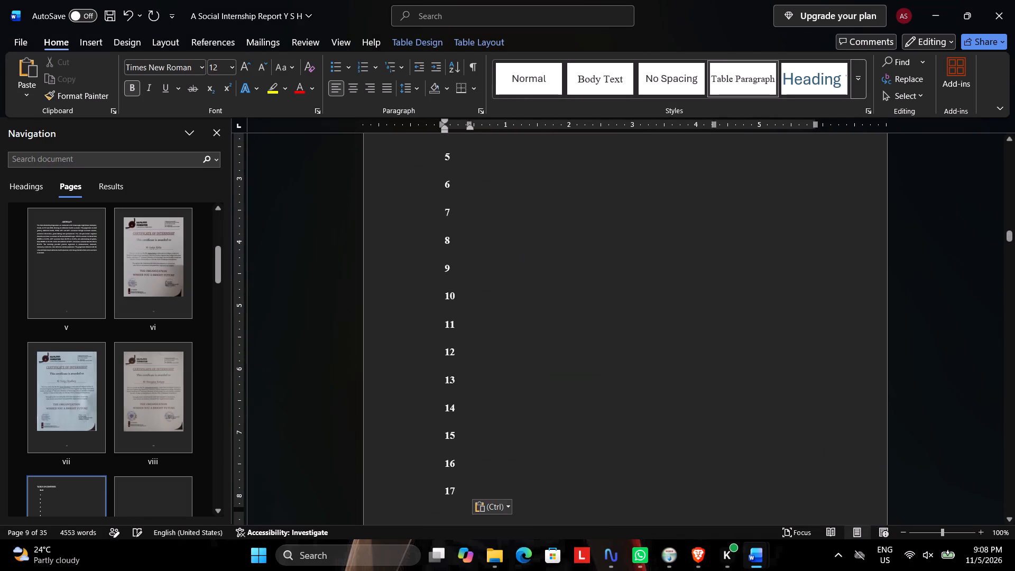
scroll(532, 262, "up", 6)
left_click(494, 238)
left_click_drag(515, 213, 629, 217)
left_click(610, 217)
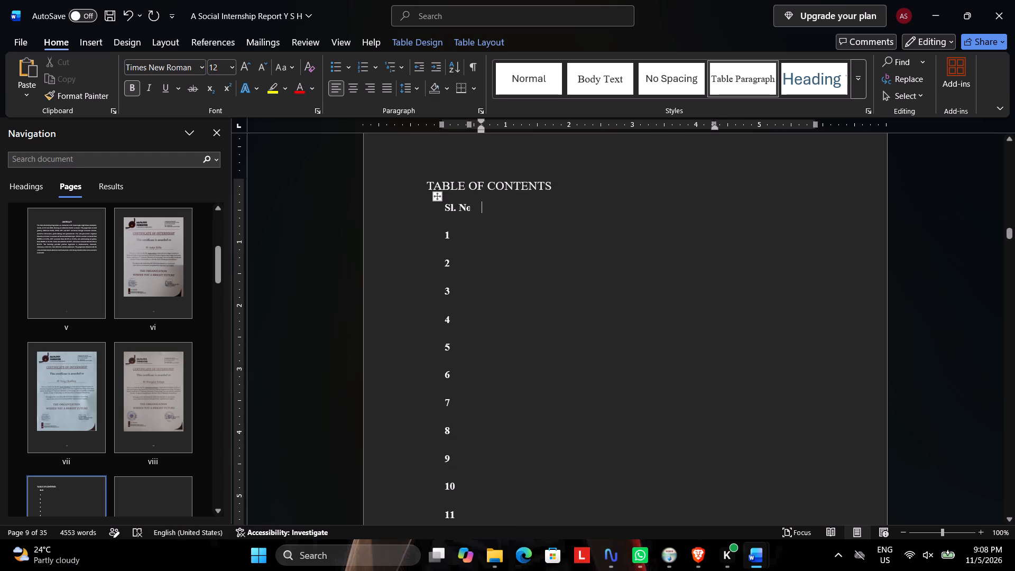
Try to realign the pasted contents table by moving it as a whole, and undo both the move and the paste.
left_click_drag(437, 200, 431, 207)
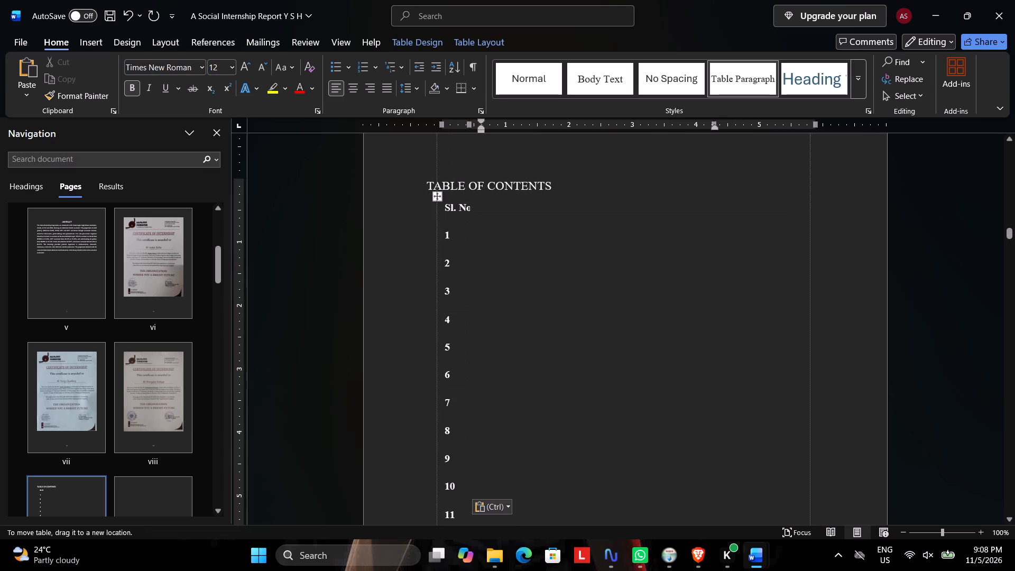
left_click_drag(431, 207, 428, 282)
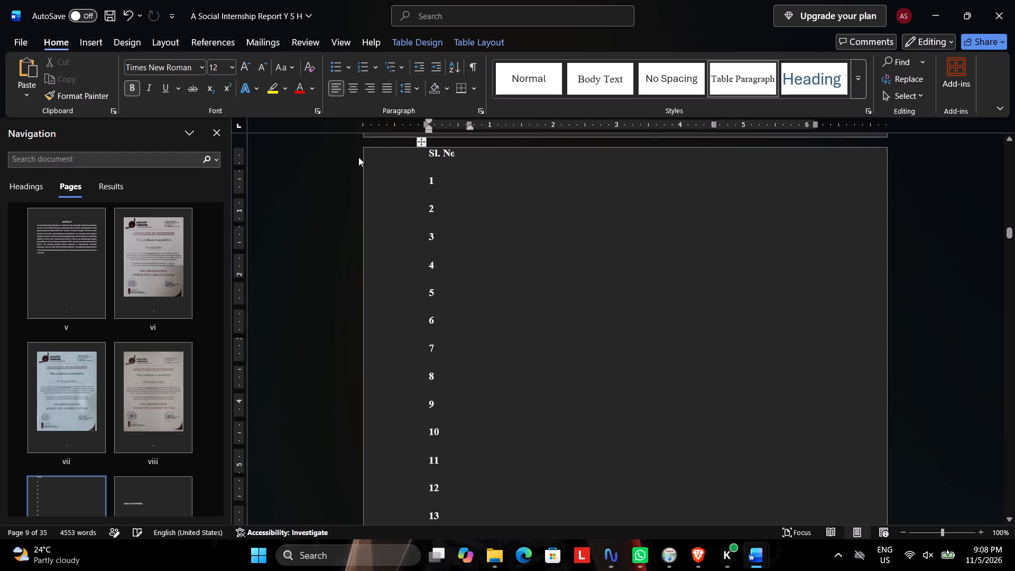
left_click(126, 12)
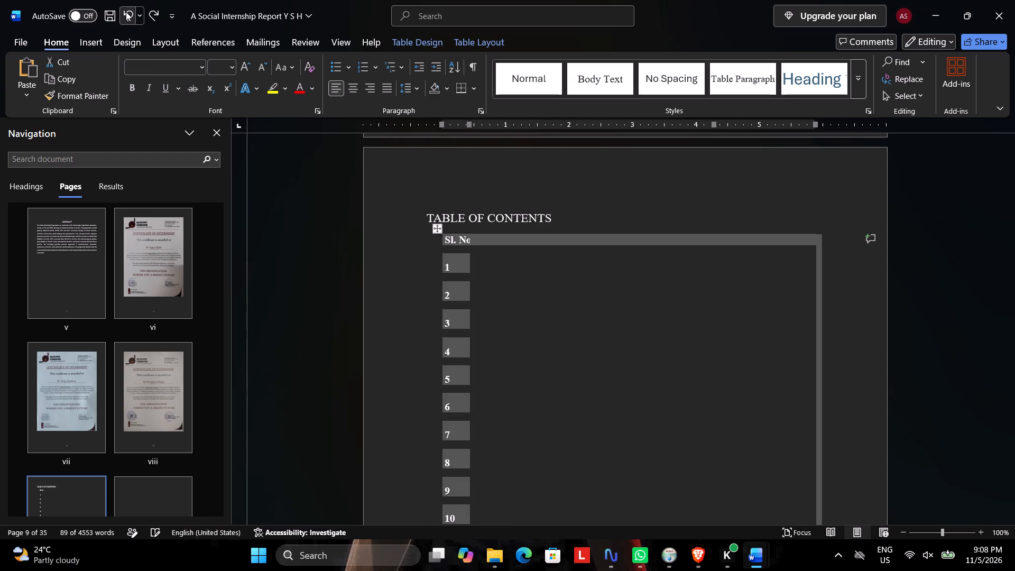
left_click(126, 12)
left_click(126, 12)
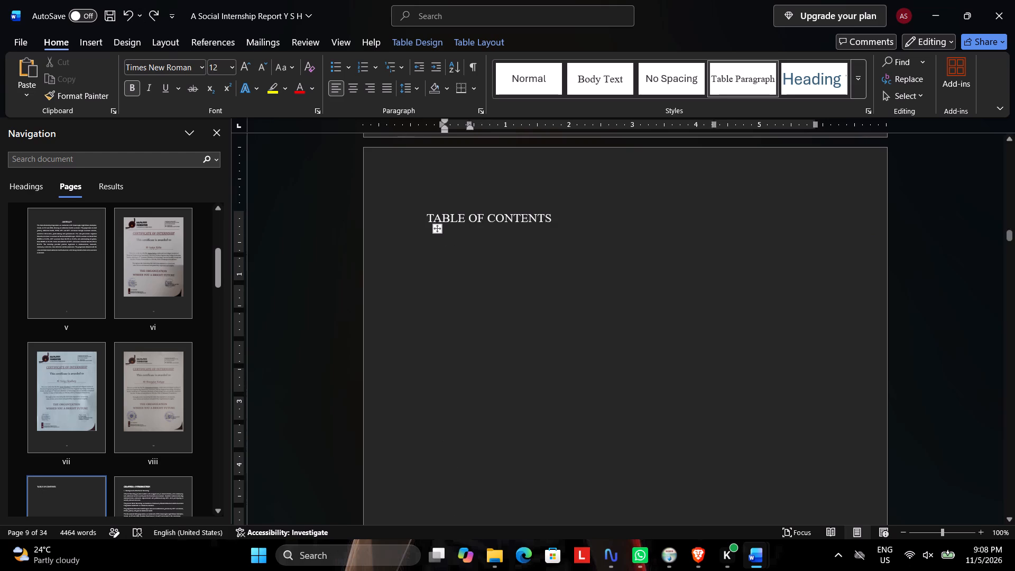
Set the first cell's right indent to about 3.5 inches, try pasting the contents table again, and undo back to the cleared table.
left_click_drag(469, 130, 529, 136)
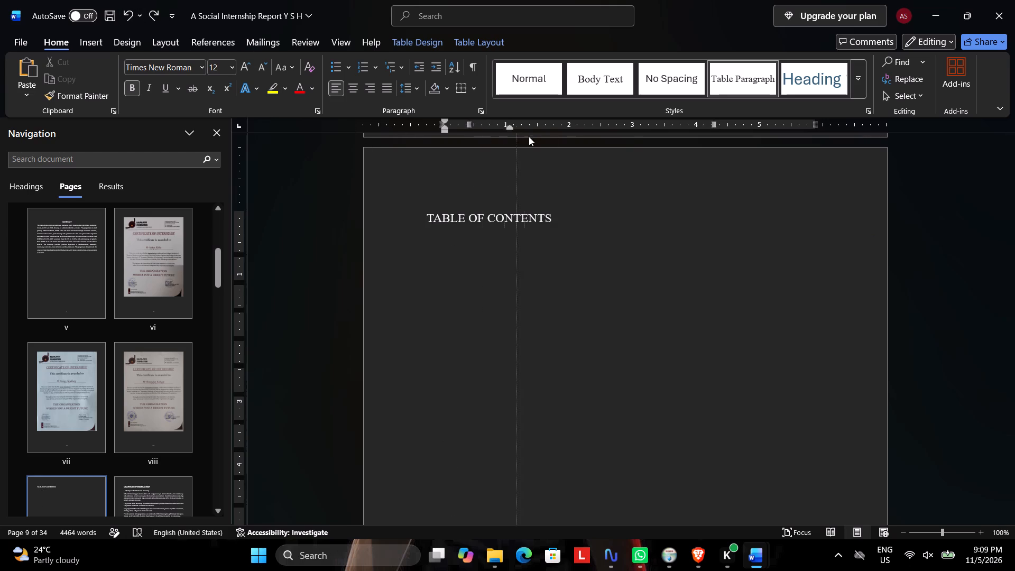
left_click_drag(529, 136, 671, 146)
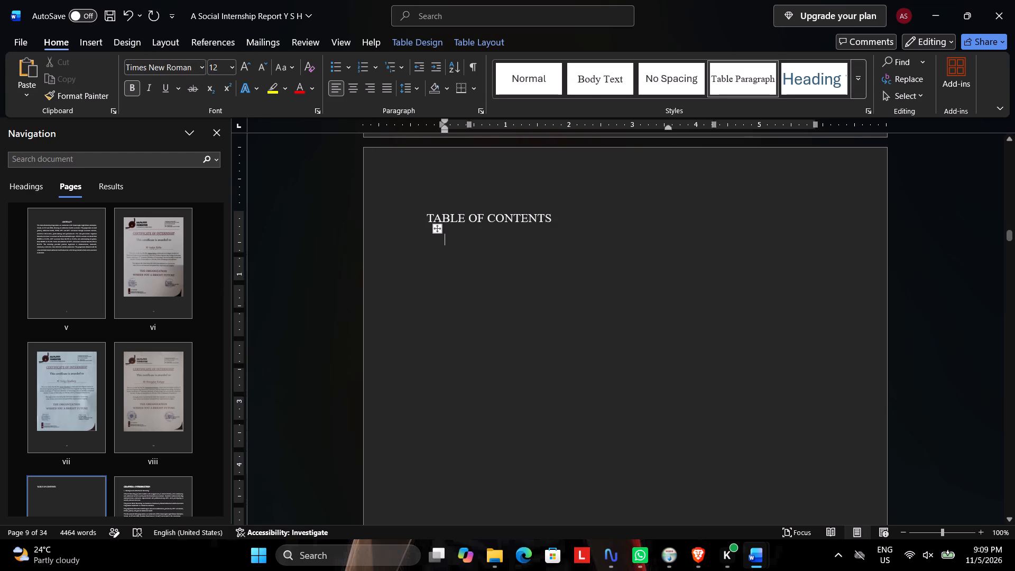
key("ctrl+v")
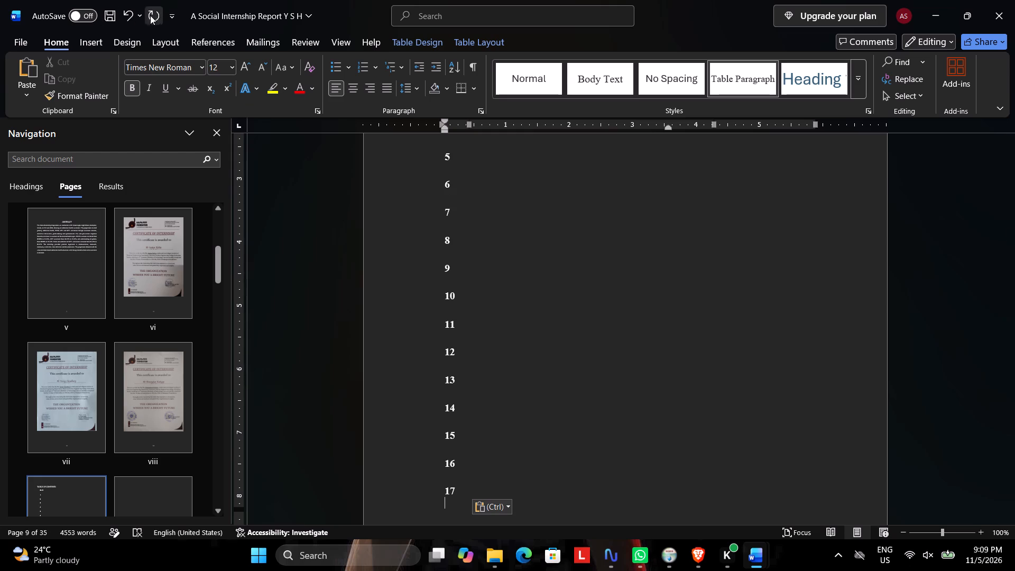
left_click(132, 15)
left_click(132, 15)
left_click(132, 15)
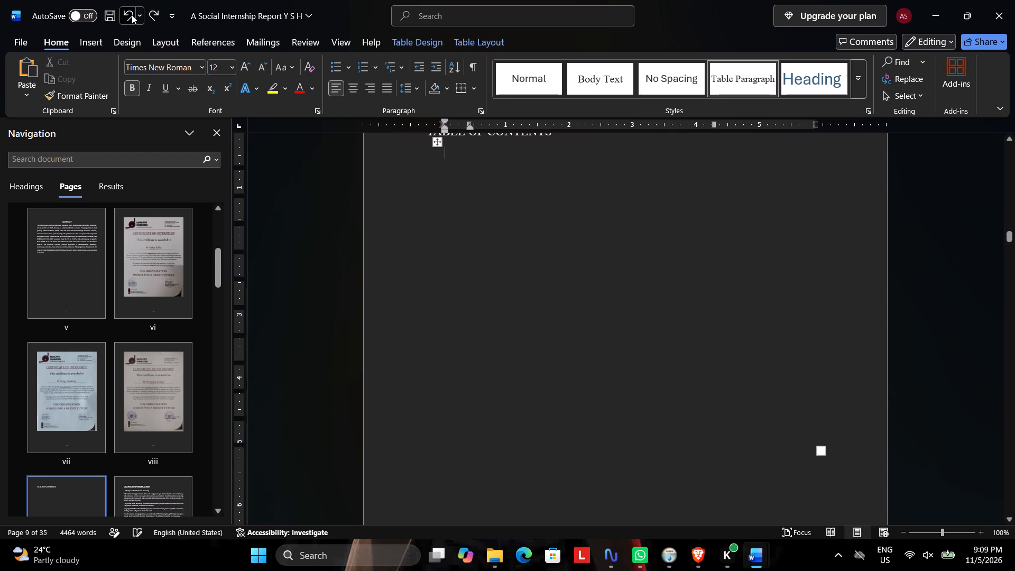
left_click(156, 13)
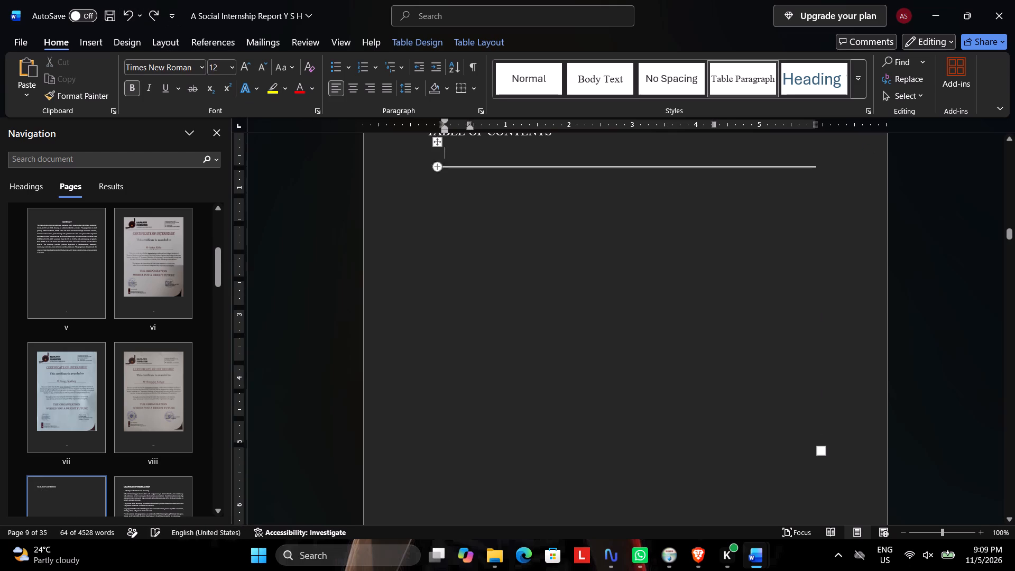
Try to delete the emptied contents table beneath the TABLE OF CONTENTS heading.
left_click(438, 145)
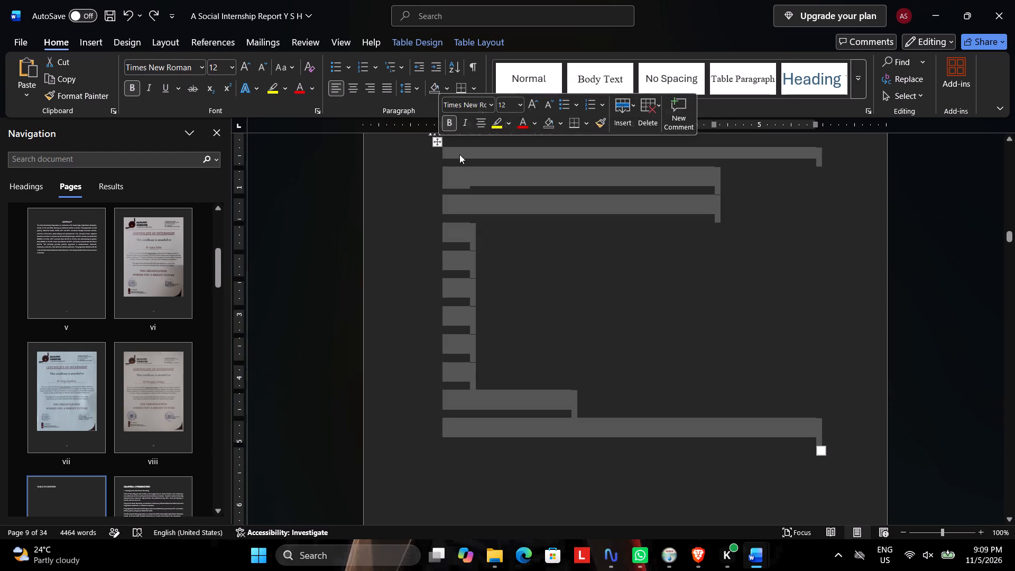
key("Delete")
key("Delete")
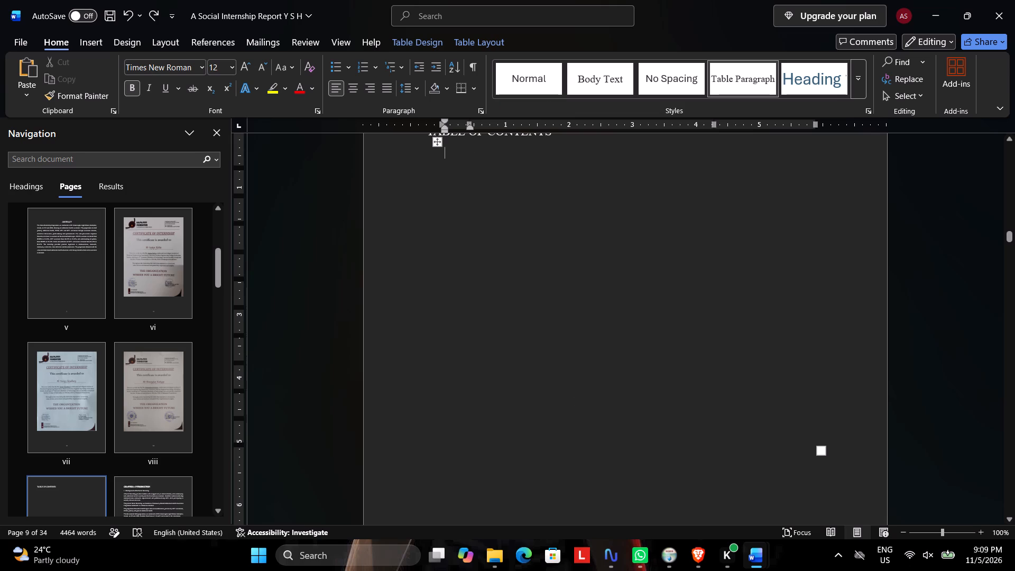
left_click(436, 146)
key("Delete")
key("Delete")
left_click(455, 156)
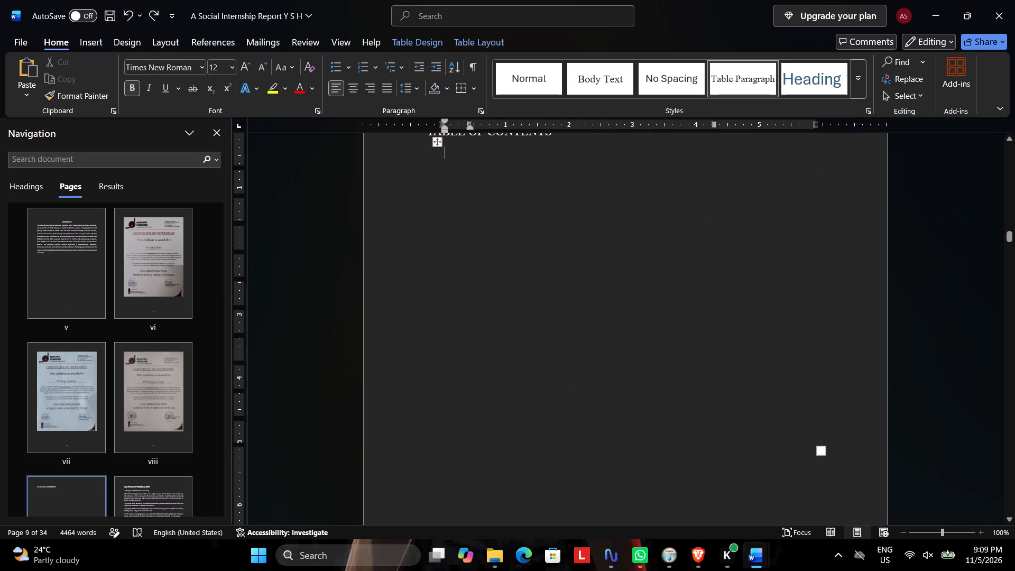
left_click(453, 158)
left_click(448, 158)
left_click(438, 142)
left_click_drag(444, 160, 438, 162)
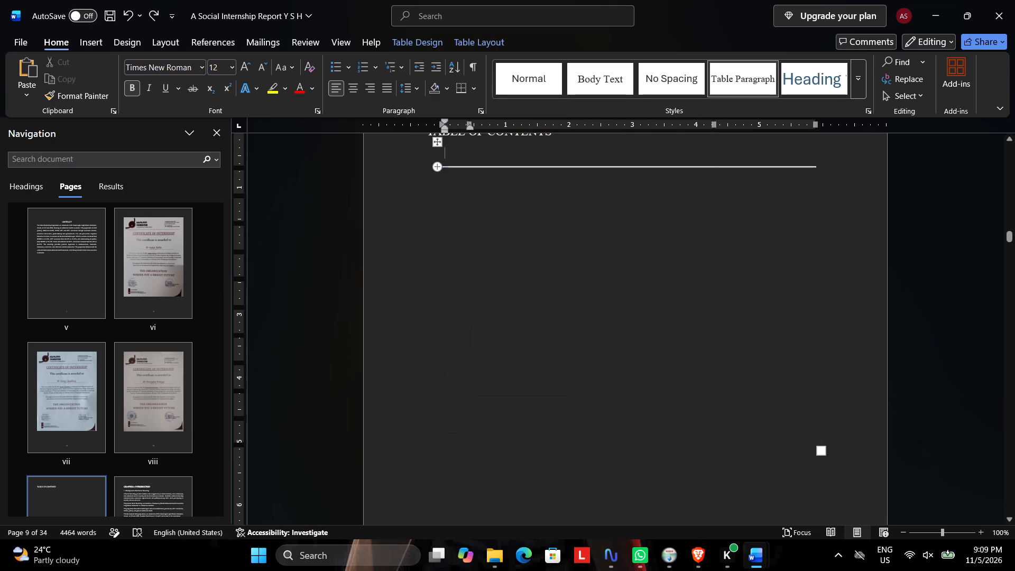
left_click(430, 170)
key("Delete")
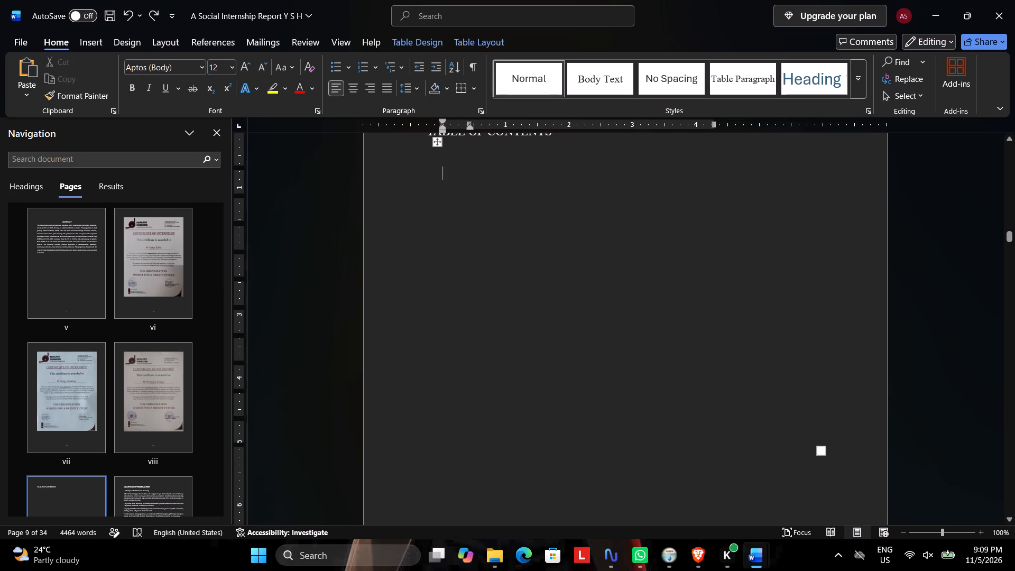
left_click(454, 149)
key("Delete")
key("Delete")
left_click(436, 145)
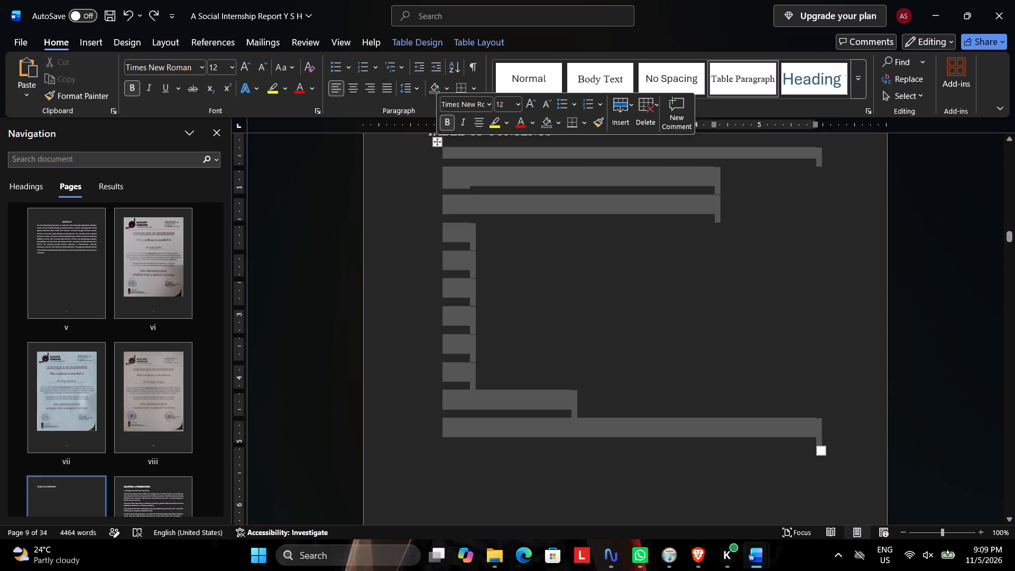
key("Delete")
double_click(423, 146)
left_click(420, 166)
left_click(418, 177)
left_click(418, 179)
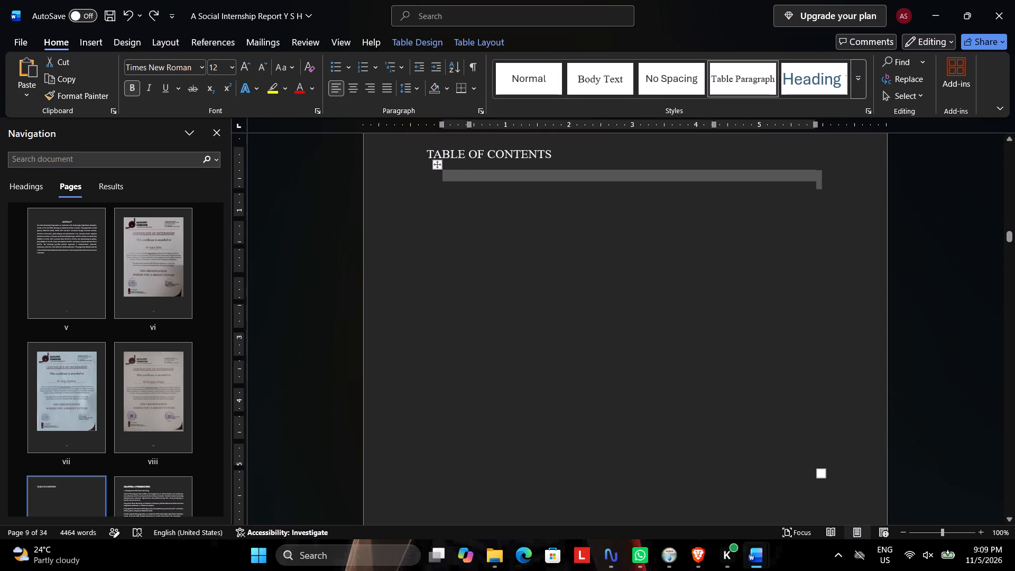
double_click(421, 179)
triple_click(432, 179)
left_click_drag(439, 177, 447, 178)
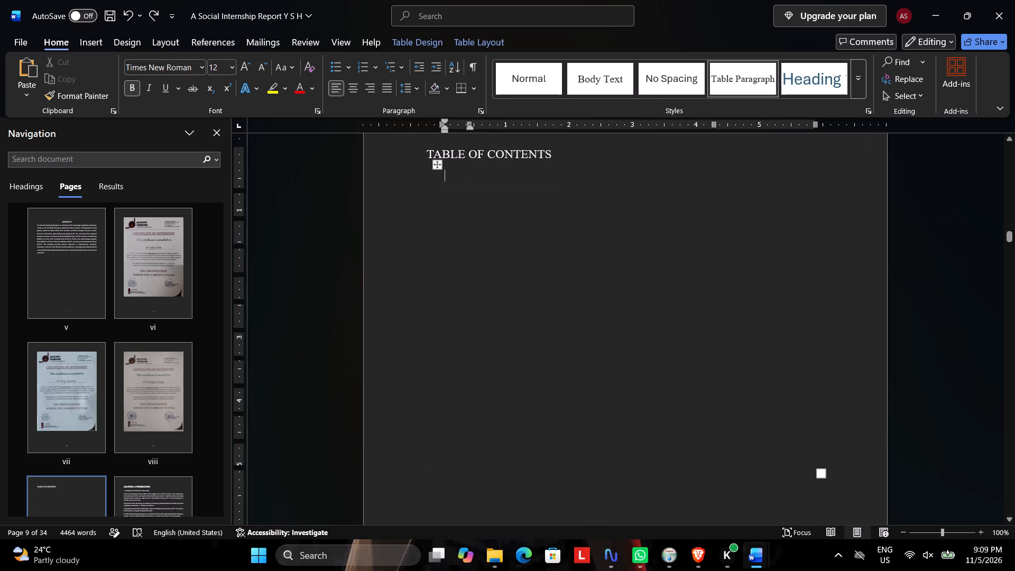
Insert a blank page before the old contents page and paste a copy of the TABLE OF CONTENTS heading on it.
left_click(570, 154)
left_click_drag(567, 153, 450, 151)
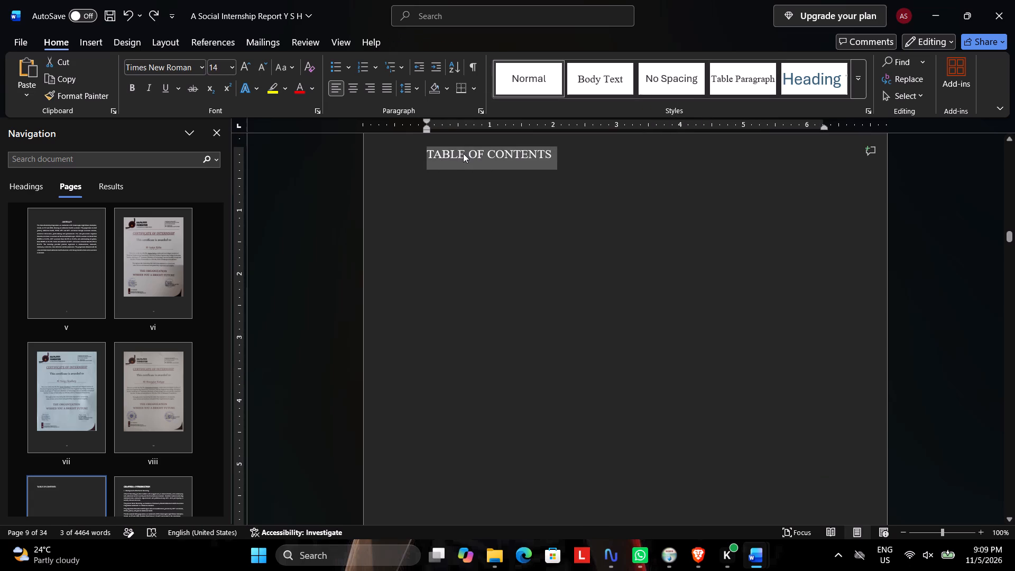
key("ctrl+c")
scroll(241, 242, "up", 3)
scroll(241, 241, "down", 3)
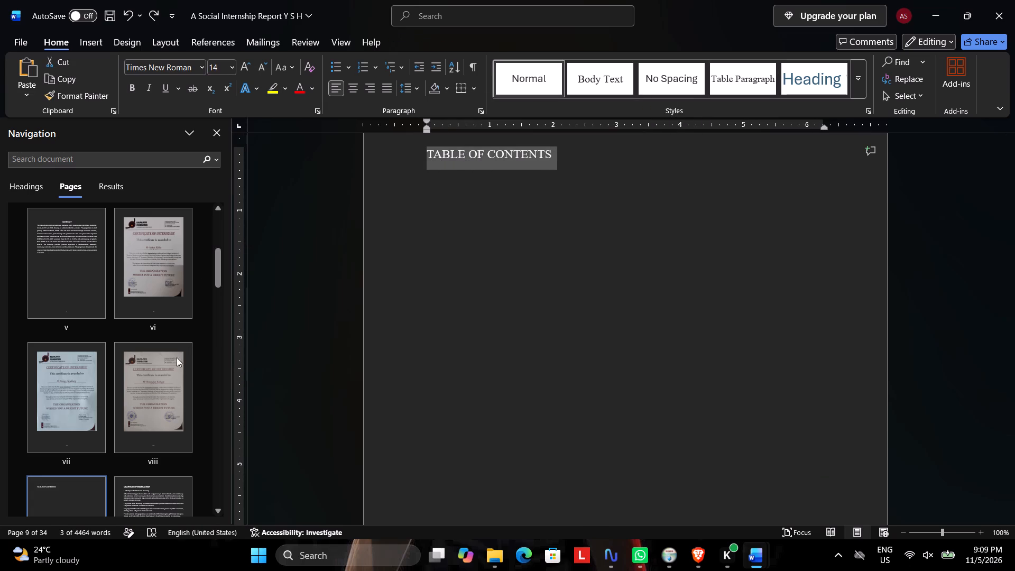
left_click(80, 35)
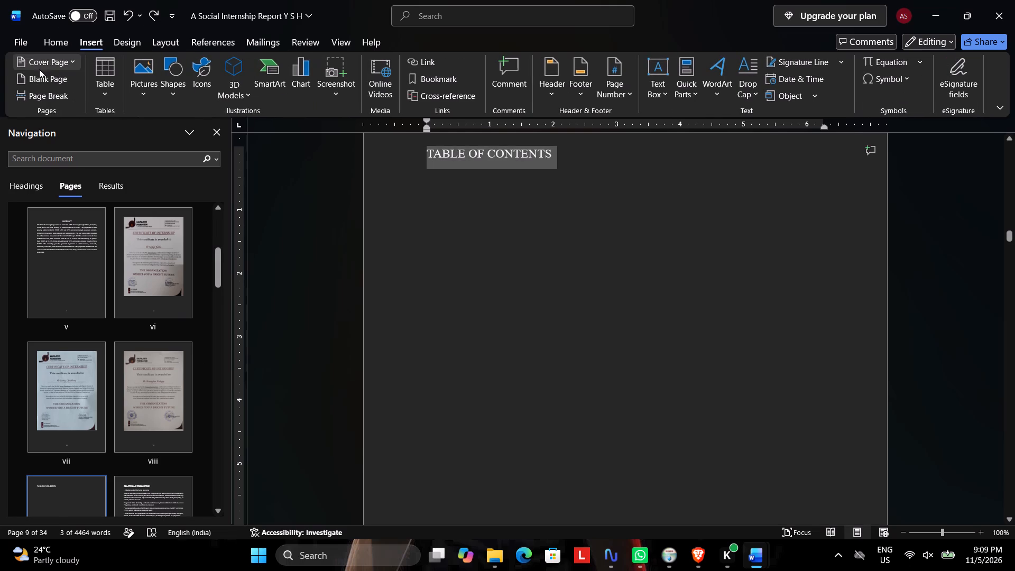
left_click(39, 72)
scroll(110, 297, "up", 1)
scroll(156, 319, "down", 1)
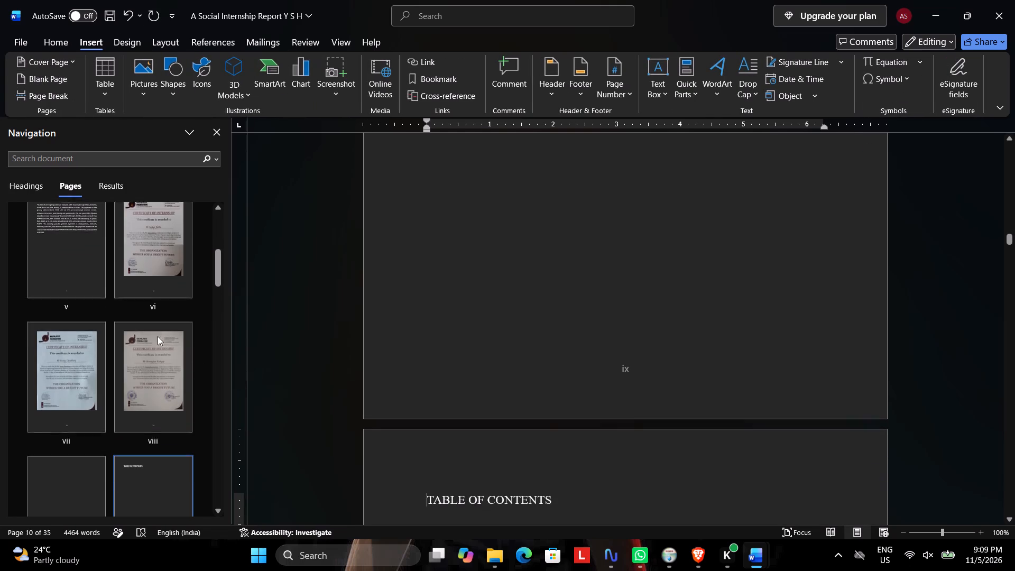
scroll(158, 336, "down", 1)
left_click(79, 319)
scroll(424, 263, "up", 2)
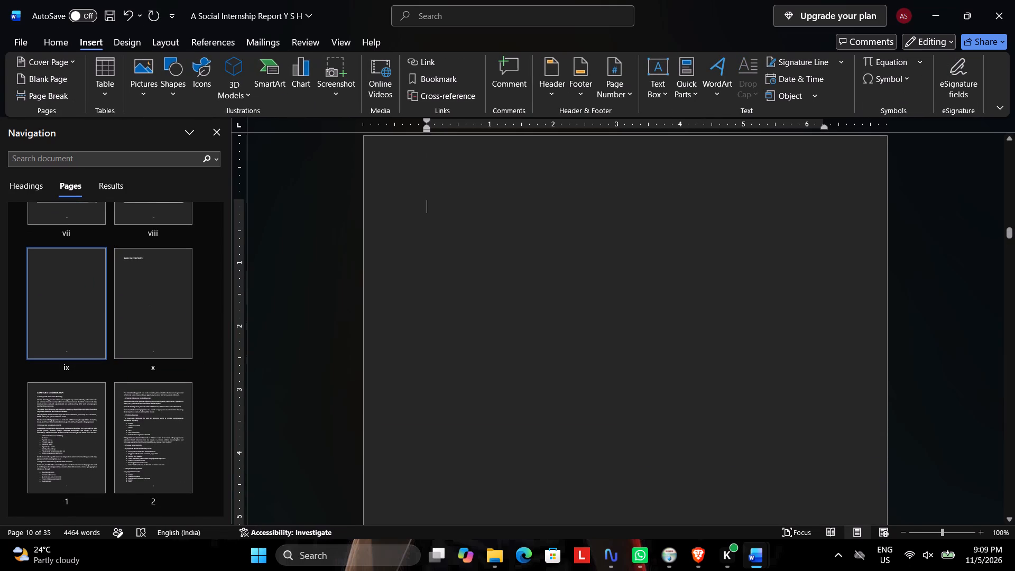
key("ctrl+v")
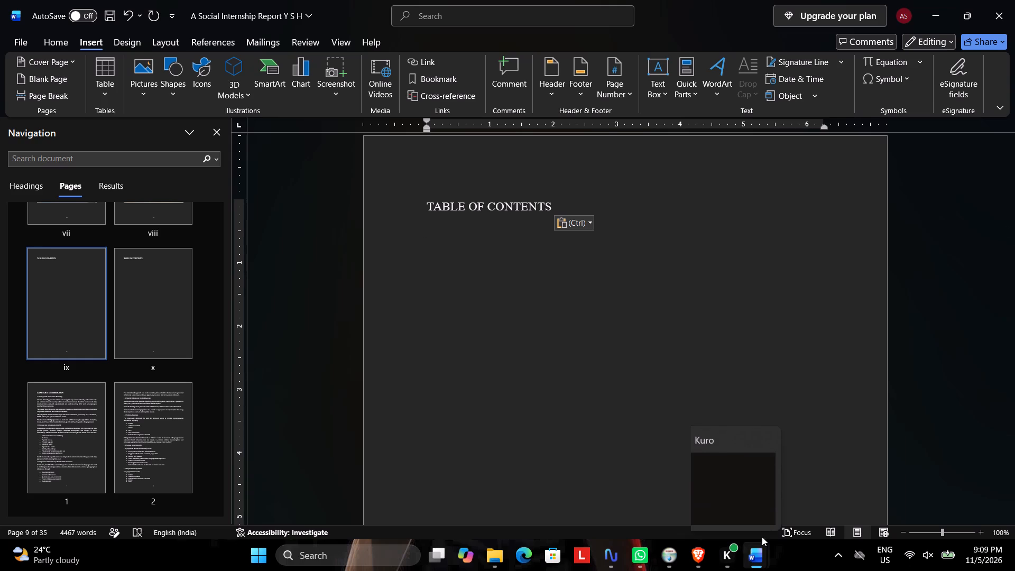
Copy the contents table again from SOcial Y H and paste it below the new TABLE OF CONTENTS heading on page ix.
left_click(798, 510)
scroll(566, 384, "up", 1)
key("ctrl+c")
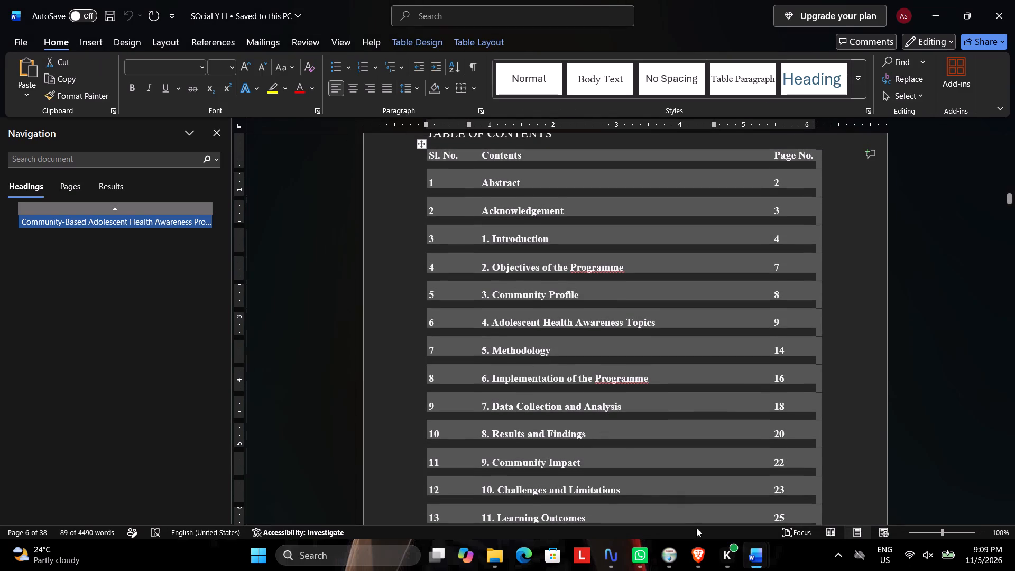
left_click(650, 493)
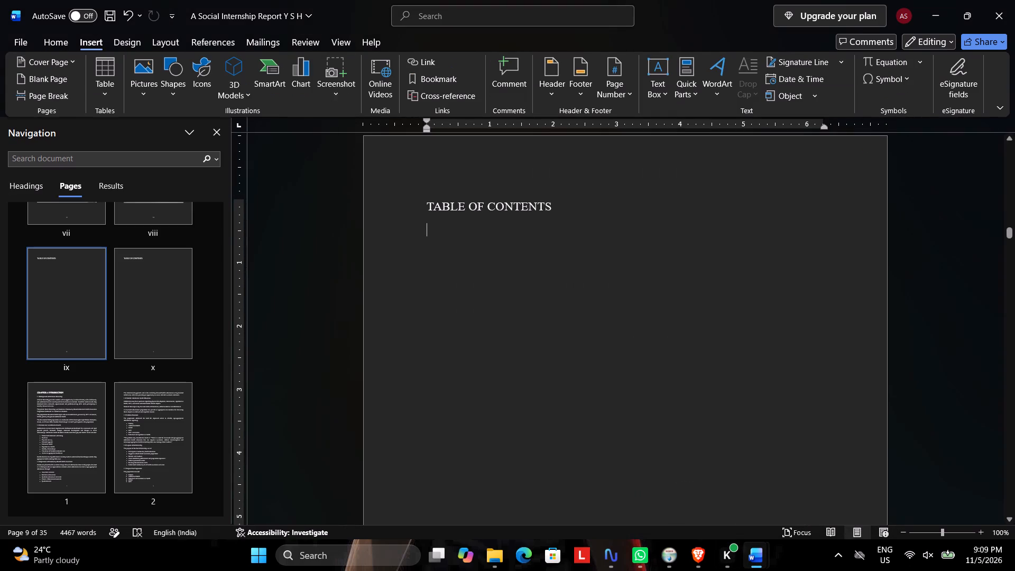
key("ctrl+v")
scroll(553, 420, "up", 3)
Delete the old TABLE OF CONTENTS heading text from page x.
left_click(122, 326)
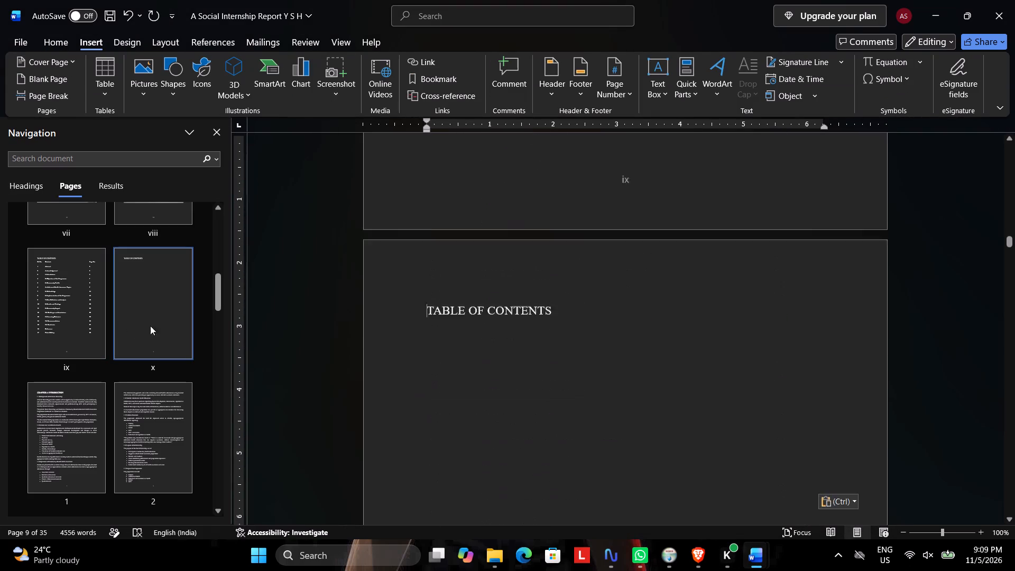
key("Delete")
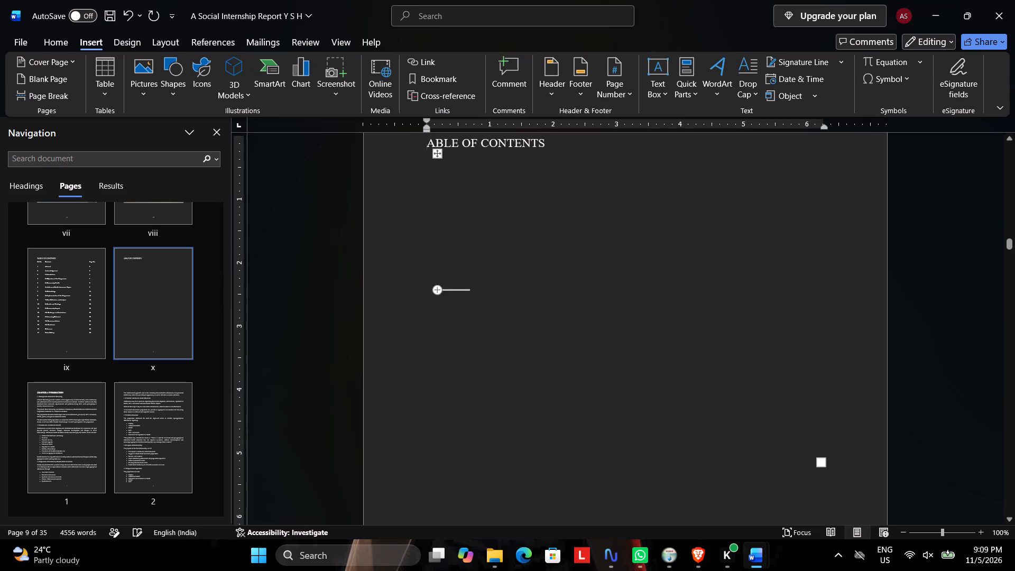
left_click(158, 299)
key("Delete")
key("Delete")
triple_click(158, 299)
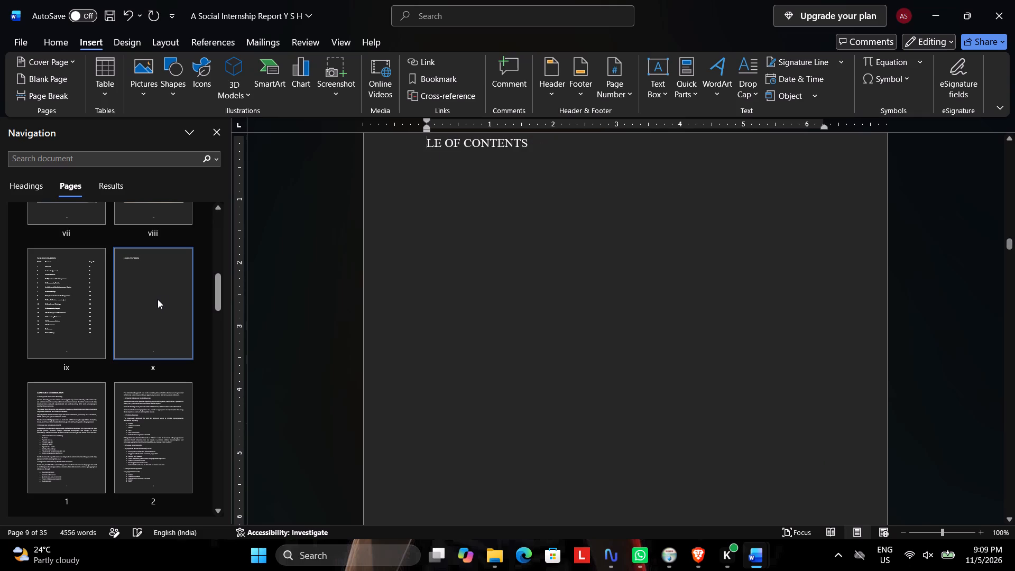
key("Delete")
key("Delete")
key("Delete")
key("Delete")
key("Delete")
key("Delete")
key("Delete")
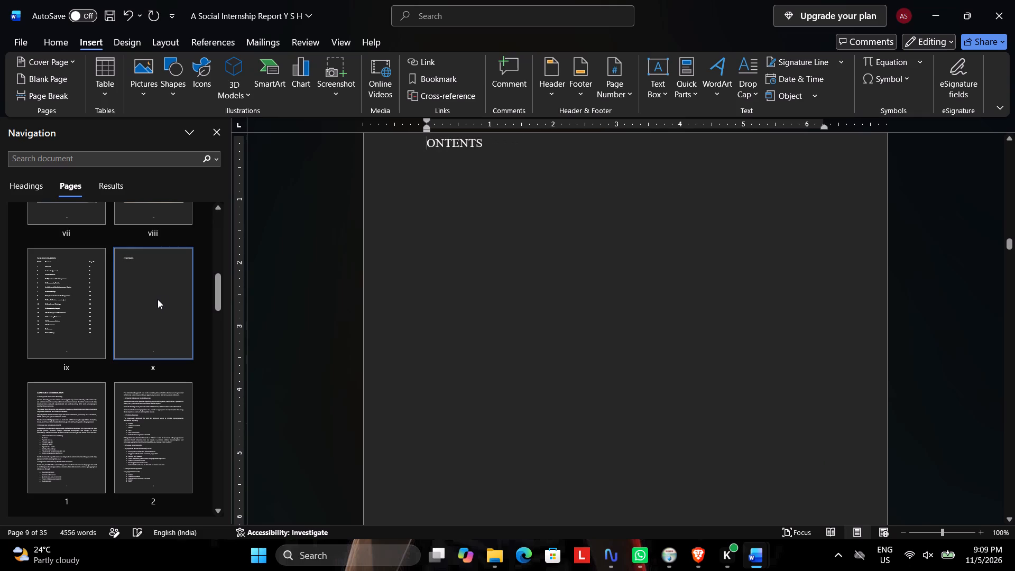
key("Delete")
key("Delete")
key("Delete")
key("Delete")
key("Delete")
key("Delete")
key("Delete")
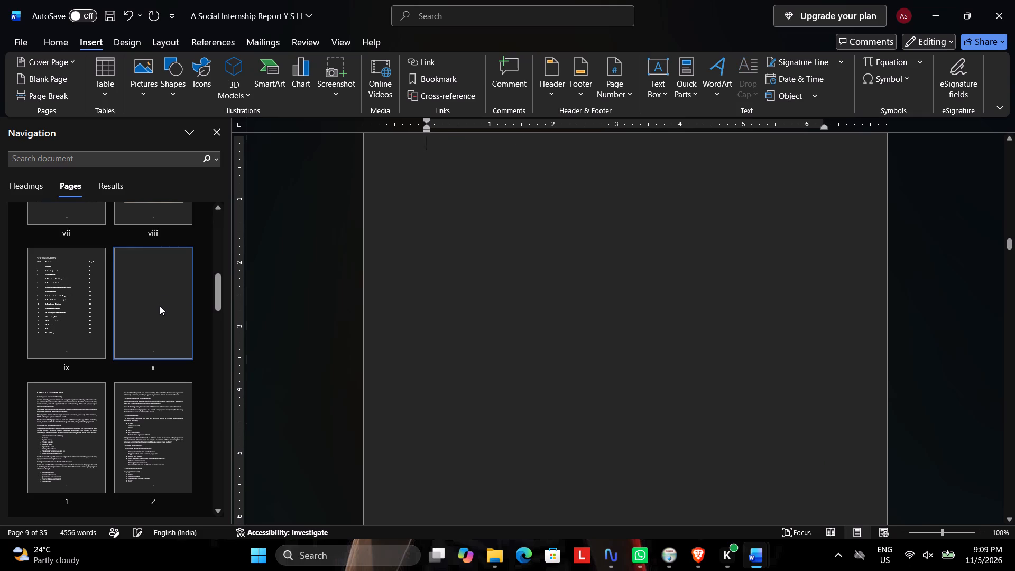
key("Delete")
key("Delete")
key("Delete")
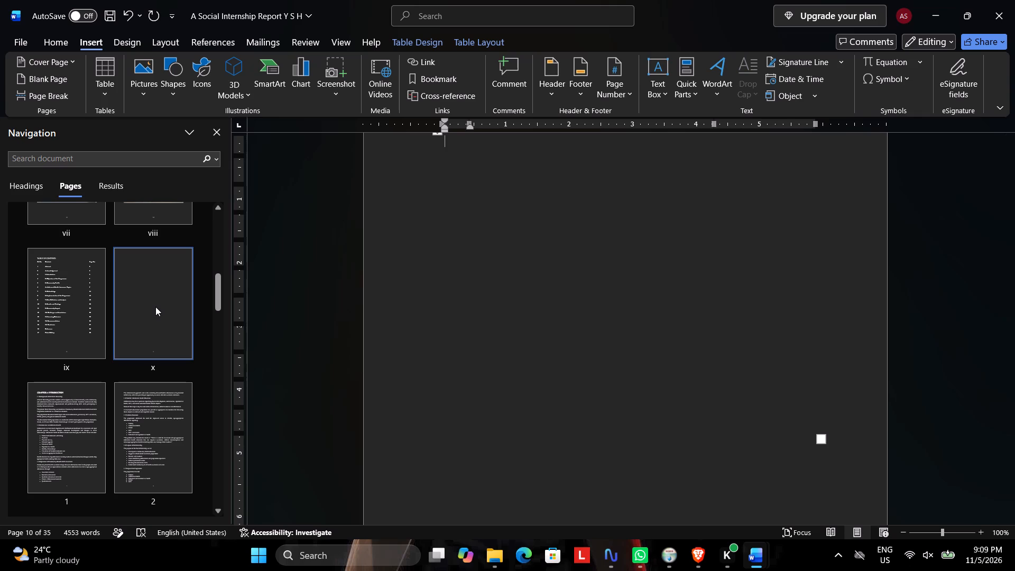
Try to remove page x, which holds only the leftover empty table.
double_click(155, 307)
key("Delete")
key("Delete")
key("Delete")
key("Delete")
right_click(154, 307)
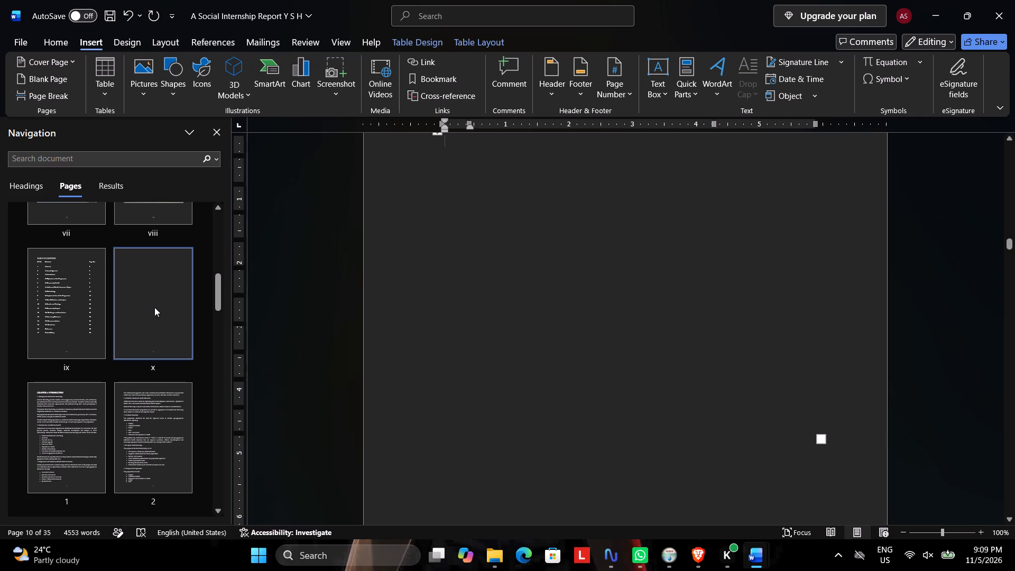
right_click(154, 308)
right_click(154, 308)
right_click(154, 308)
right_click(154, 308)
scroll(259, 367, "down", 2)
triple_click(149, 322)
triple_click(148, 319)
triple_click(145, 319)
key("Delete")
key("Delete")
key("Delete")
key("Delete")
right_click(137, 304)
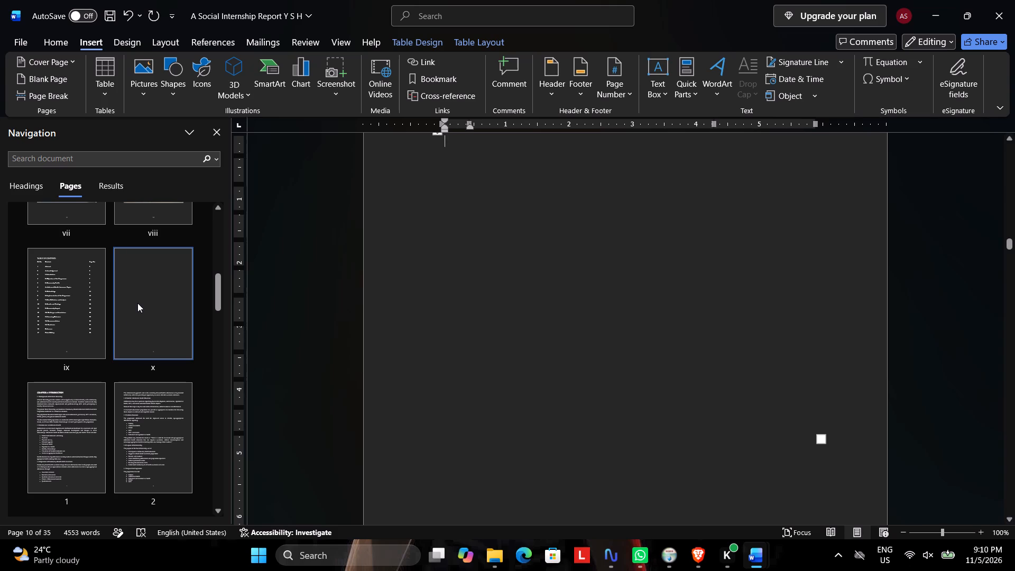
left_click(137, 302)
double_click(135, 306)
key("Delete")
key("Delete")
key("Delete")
Delete the leftover empty table on page x.
scroll(402, 278, "up", 4)
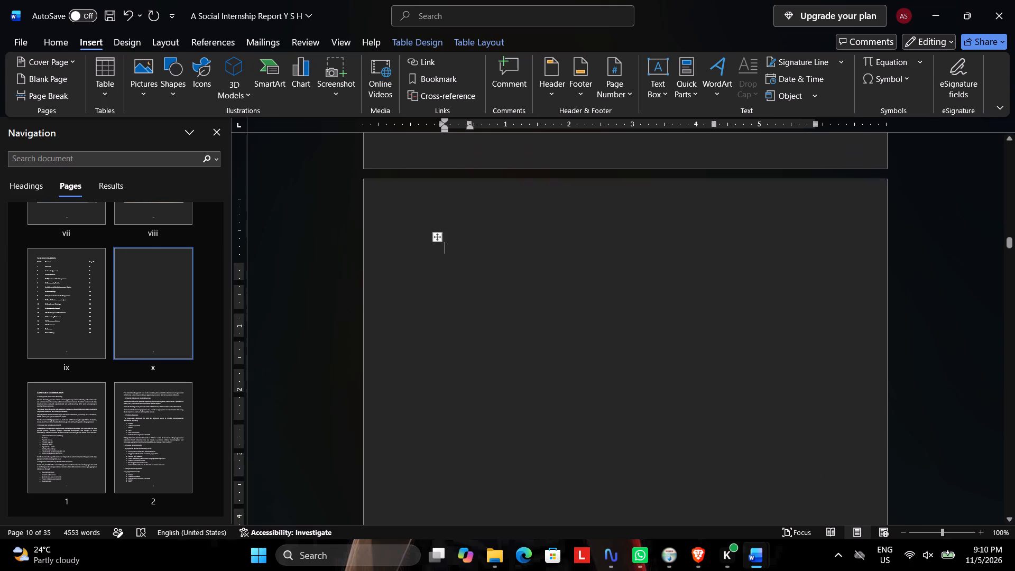
left_click(439, 257)
key("Delete")
key("Delete")
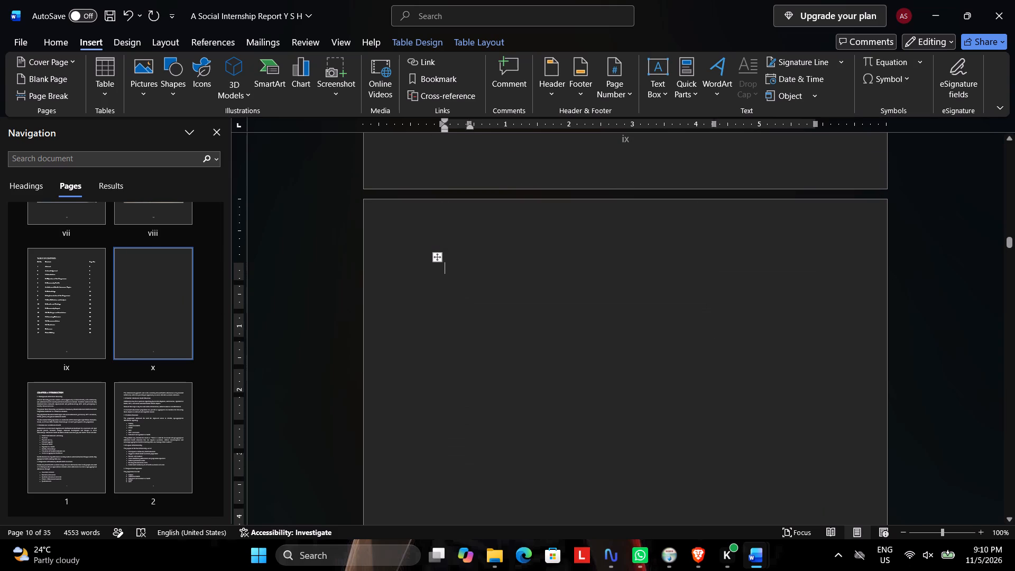
key("Delete")
left_click_drag(439, 257, 477, 261)
left_click_drag(478, 256, 495, 259)
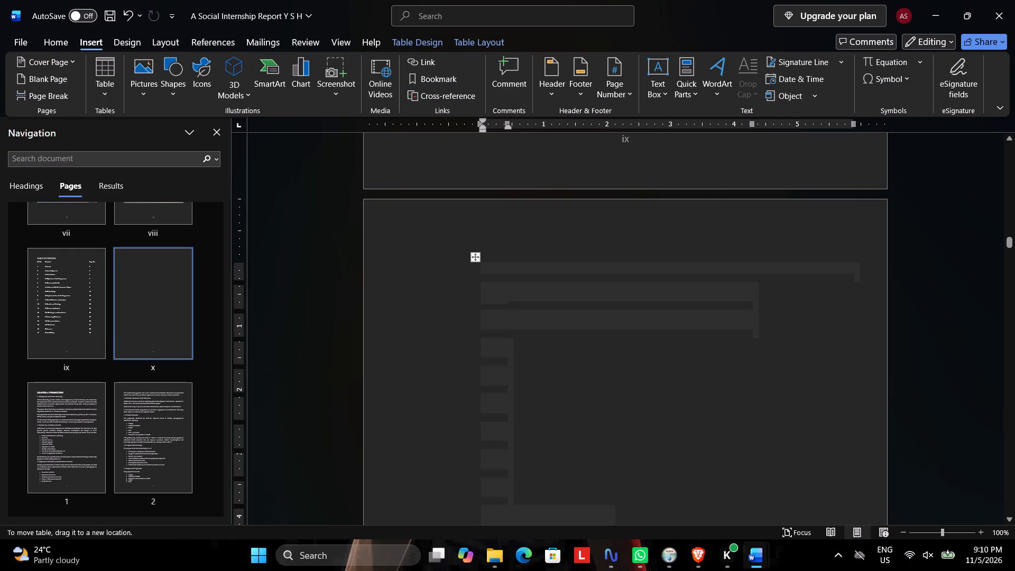
left_click_drag(495, 259, 492, 257)
right_click(473, 260)
left_click(495, 265)
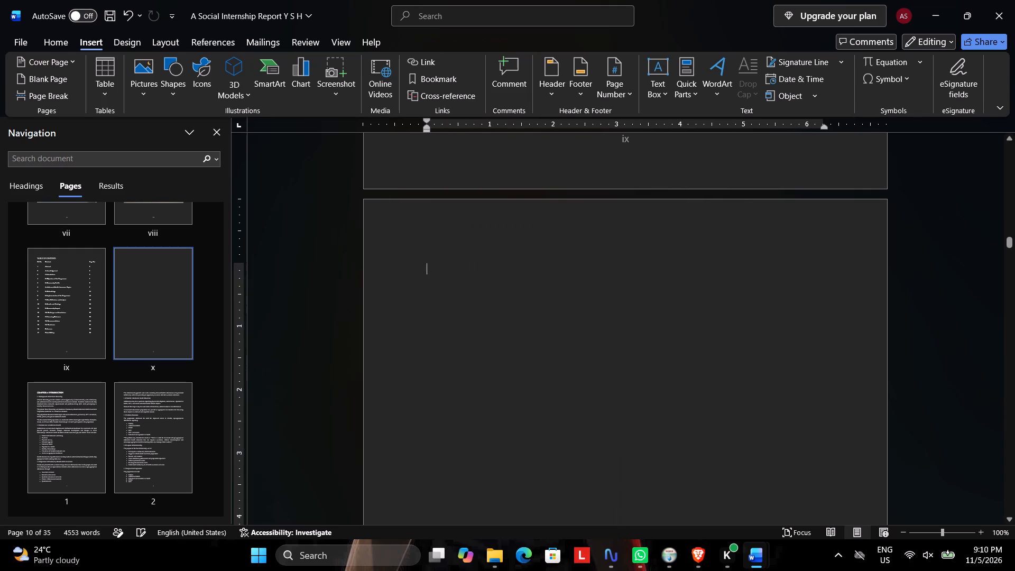
Remove the blank page x between the new contents page and Chapter 1, and check the contents page.
left_click(165, 287)
key("Delete")
key("Delete")
key("Delete")
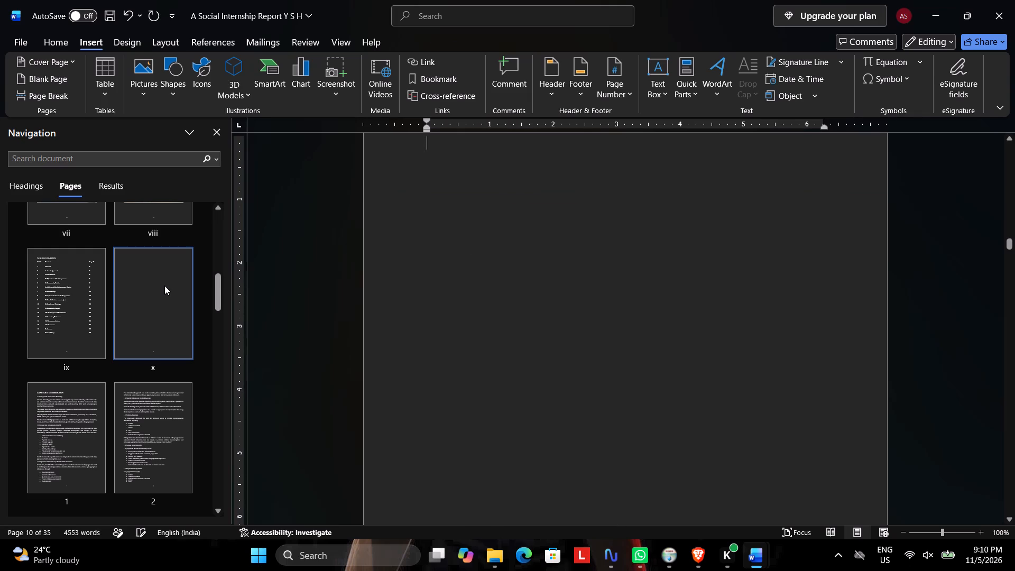
double_click(163, 286)
key("Delete")
key("Delete")
scroll(476, 294, "up", 3)
left_click_drag(429, 217, 425, 209)
left_click(416, 203)
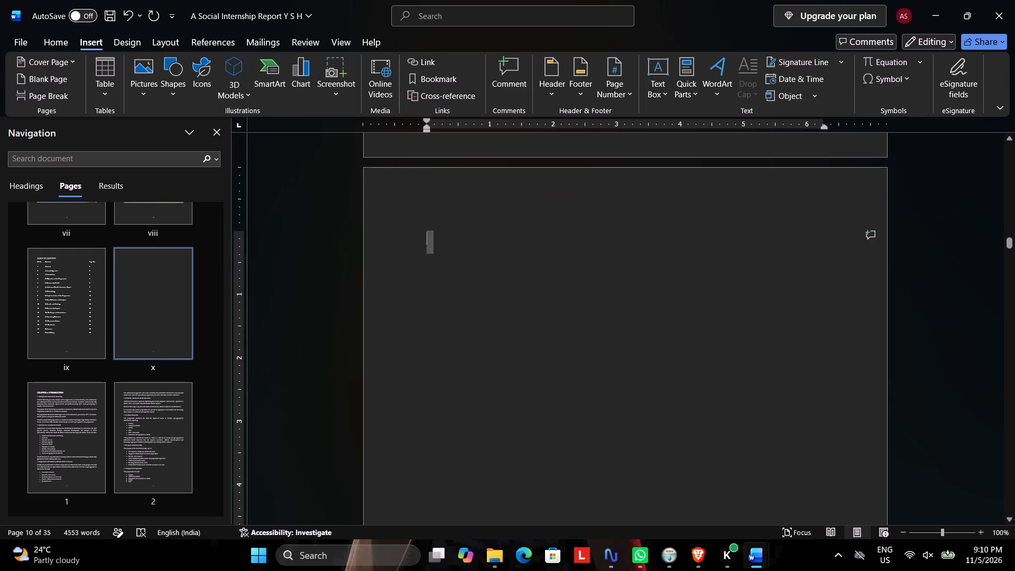
left_click(421, 207)
left_click(433, 236)
left_click_drag(428, 239, 422, 227)
key("Delete")
key("Delete")
left_click(163, 273)
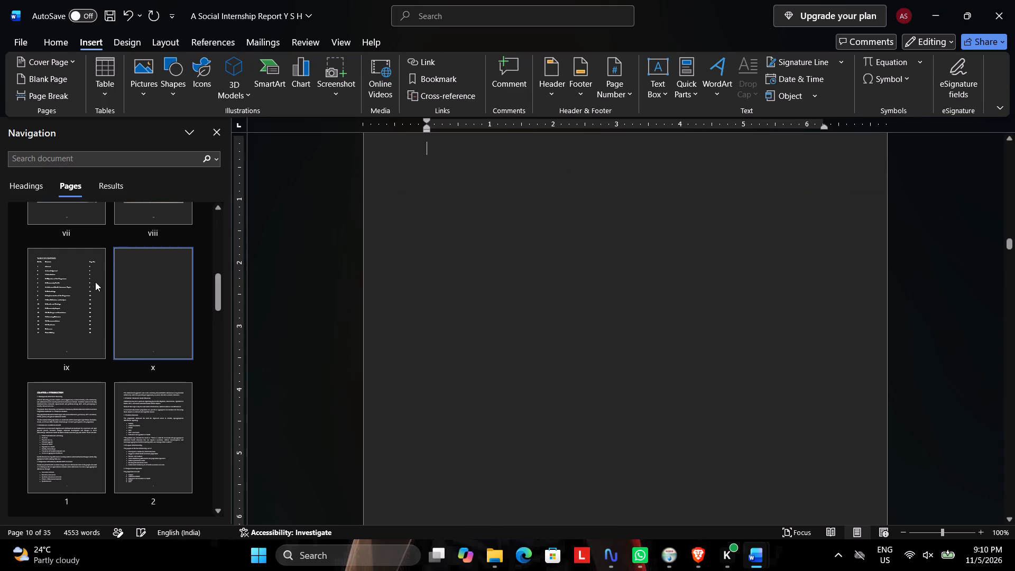
left_click(90, 282)
left_click(153, 290)
key("Delete")
key("Delete")
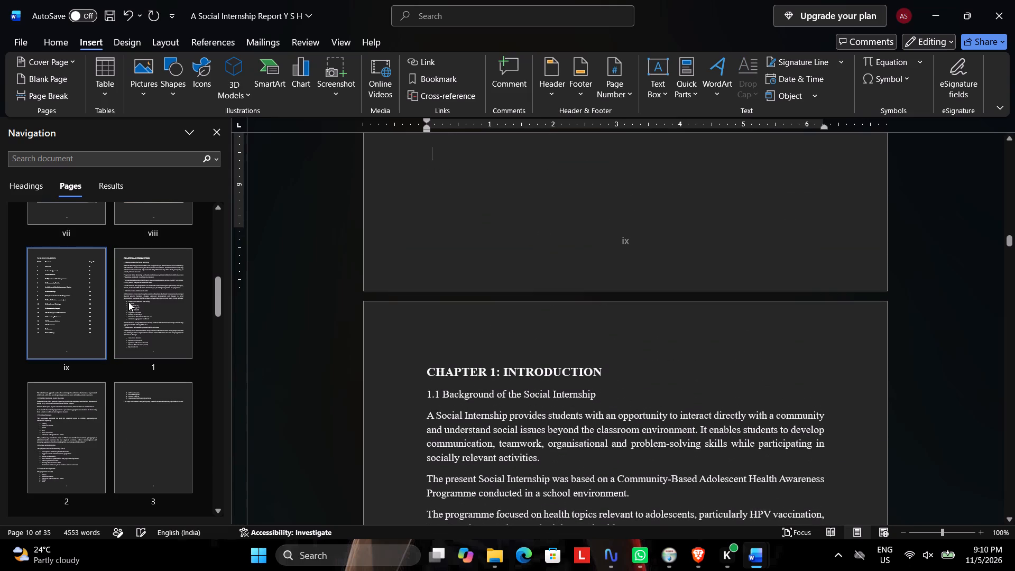
scroll(125, 385, "up", 1)
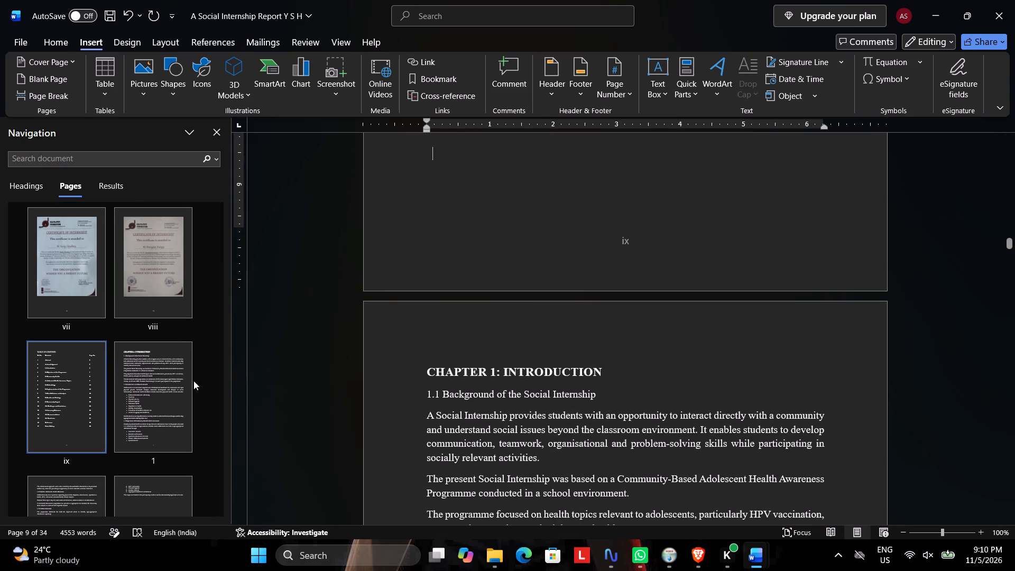
left_click(80, 375)
scroll(513, 352, "up", 2)
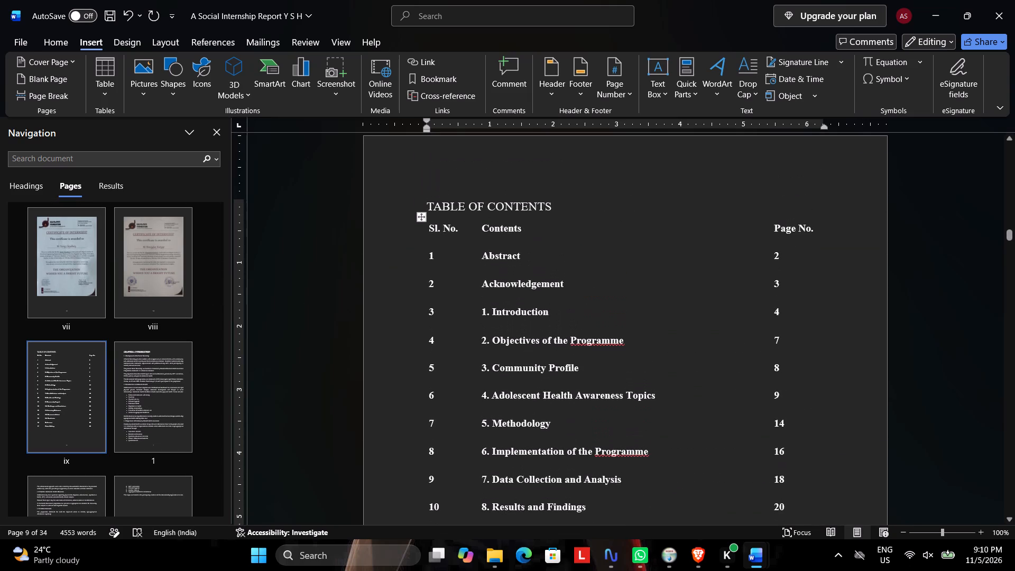
Replace the Abstract entry in row 1 of the contents table with Dedication.
left_click_drag(523, 254, 481, 254)
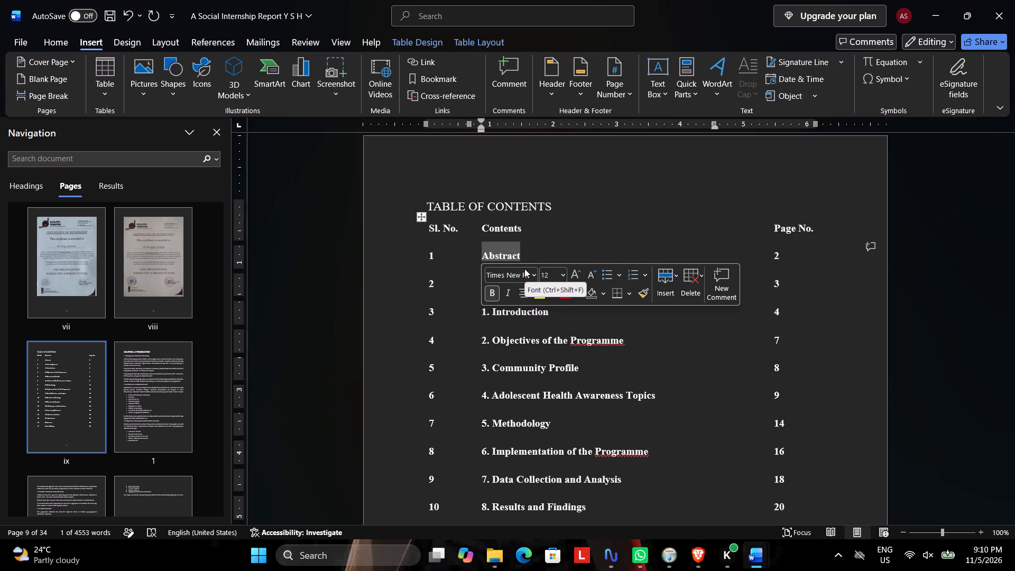
type("Ded")
type("icatio")
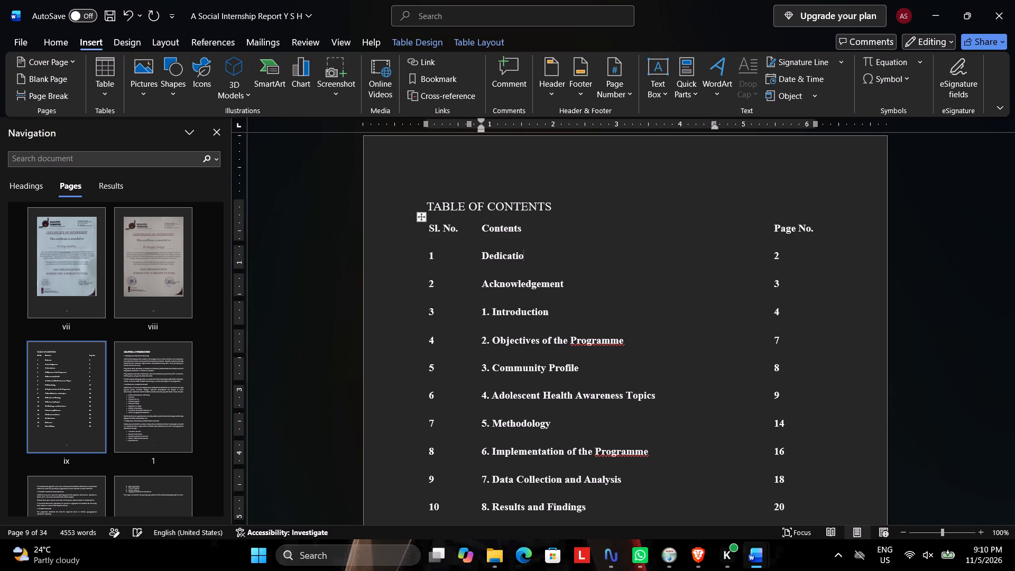
key("n")
Replace the Acknowledgement entry in row 2 of the contents table with Declaration, checking the Declaration page on page iii.
left_click_drag(570, 281, 484, 289)
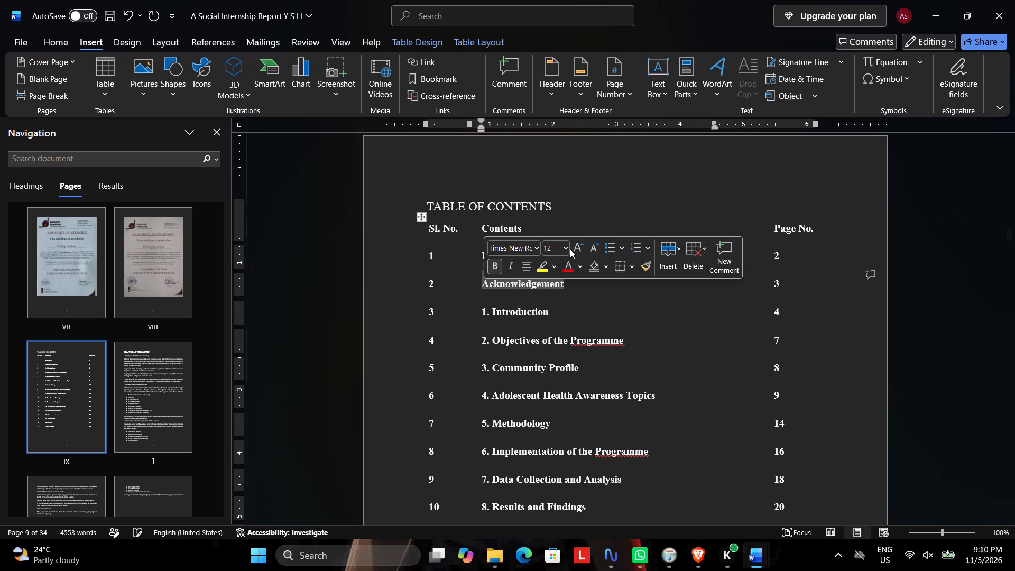
scroll(126, 352, "up", 6)
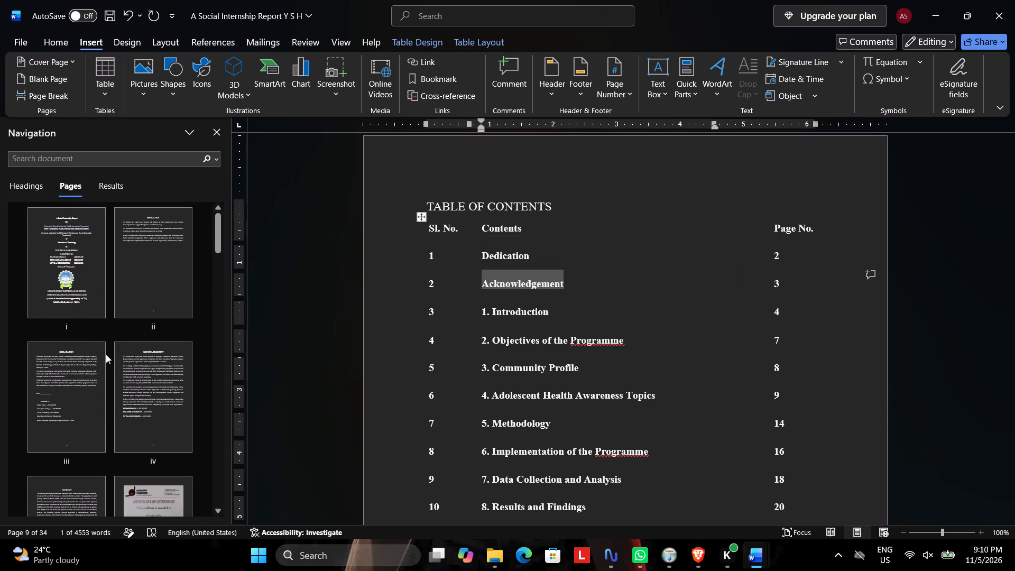
left_click(85, 368)
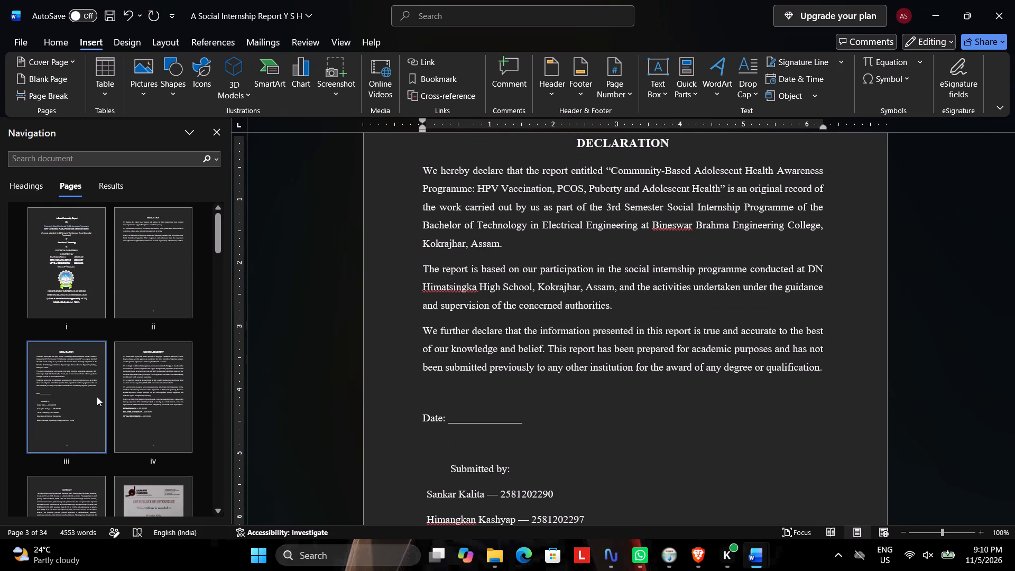
scroll(97, 397, "down", 3)
left_click(75, 404)
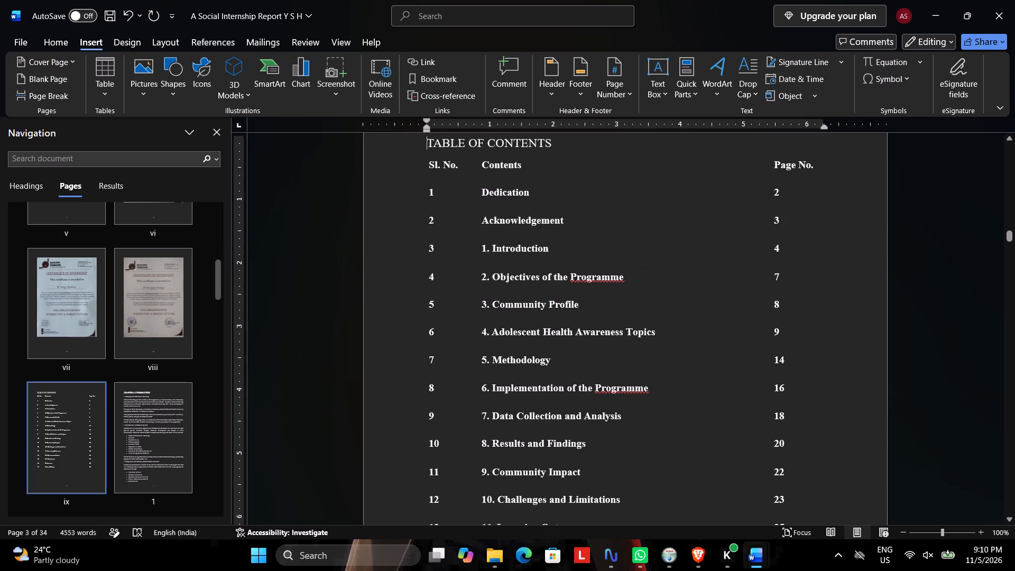
left_click_drag(565, 217, 474, 218)
key("shift+d")
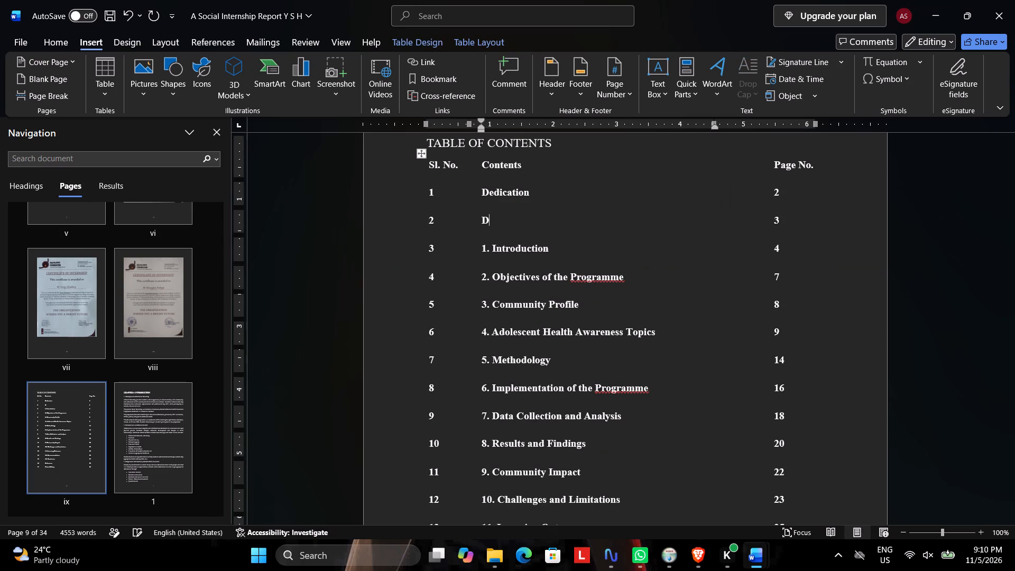
type("ec")
type("laratio")
key("n")
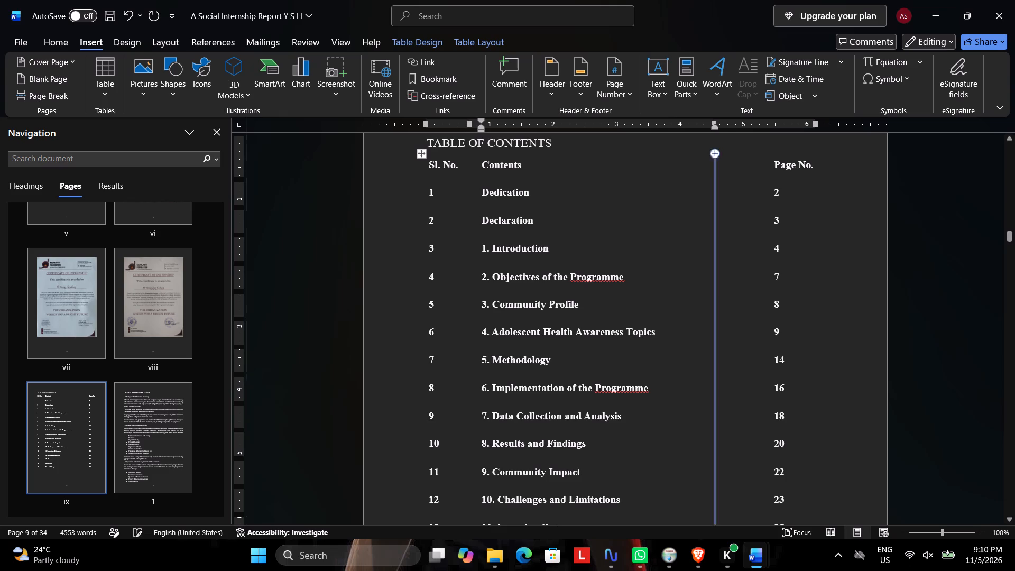
Clear the entry 1. Introduction from row 3 of the contents table.
left_click(551, 250)
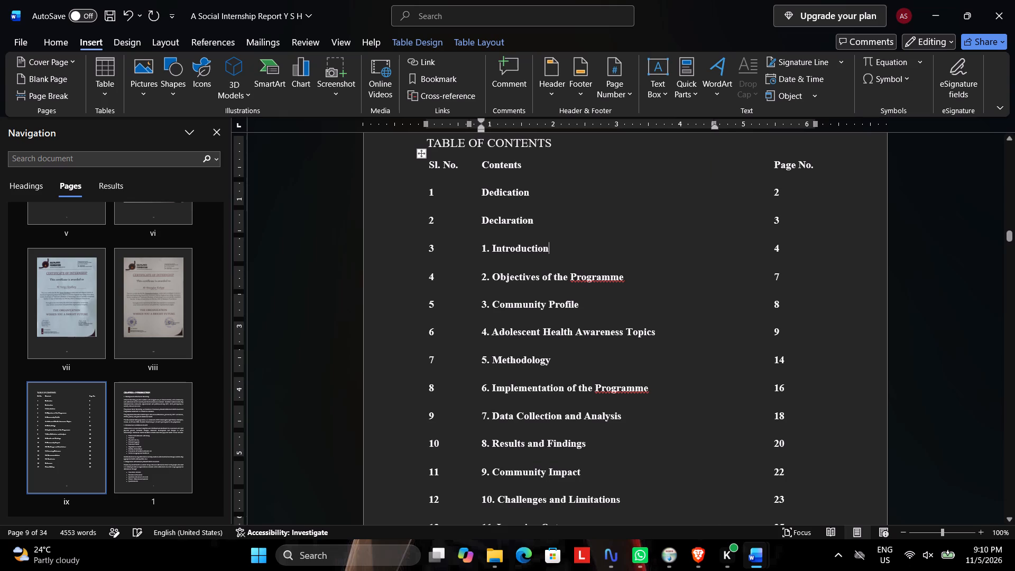
key("ctrl+BackSpace")
key("ctrl+BackSpace")
key("ctrl+BackSpace")
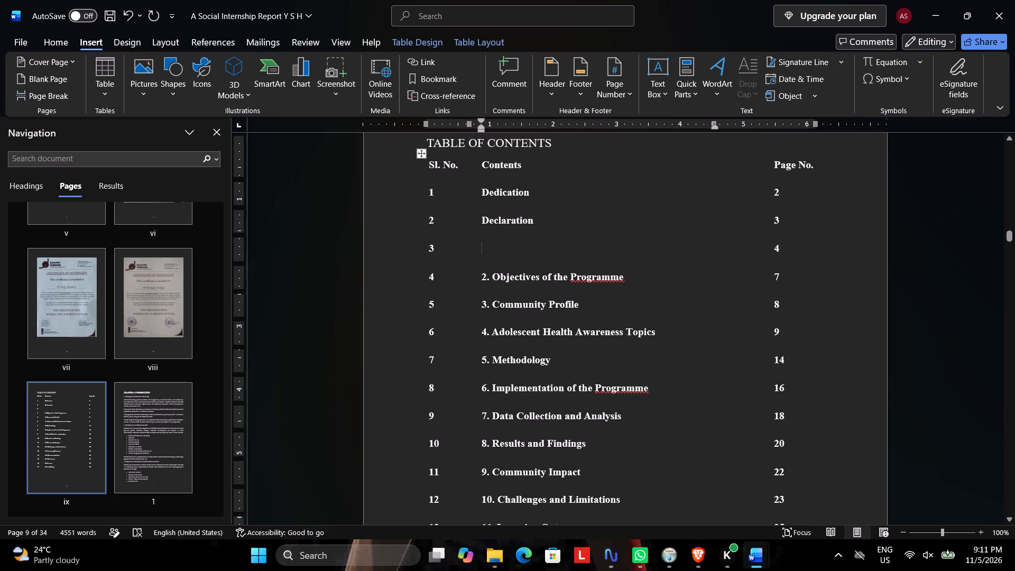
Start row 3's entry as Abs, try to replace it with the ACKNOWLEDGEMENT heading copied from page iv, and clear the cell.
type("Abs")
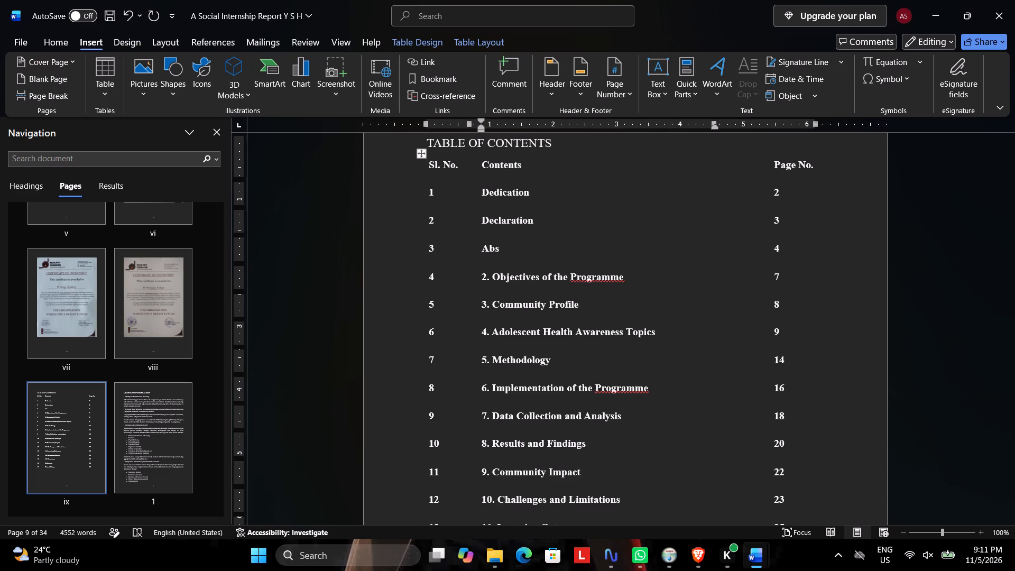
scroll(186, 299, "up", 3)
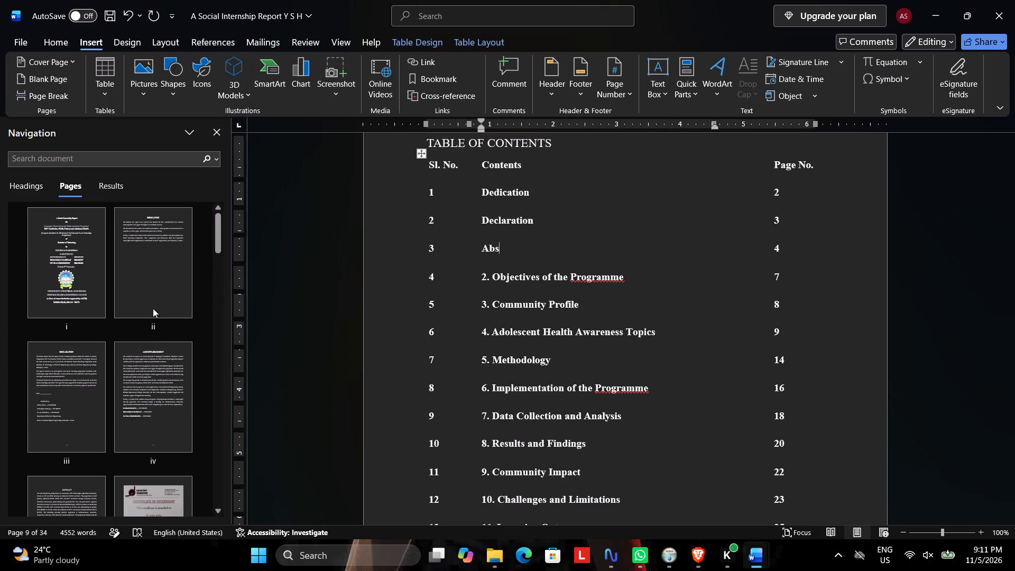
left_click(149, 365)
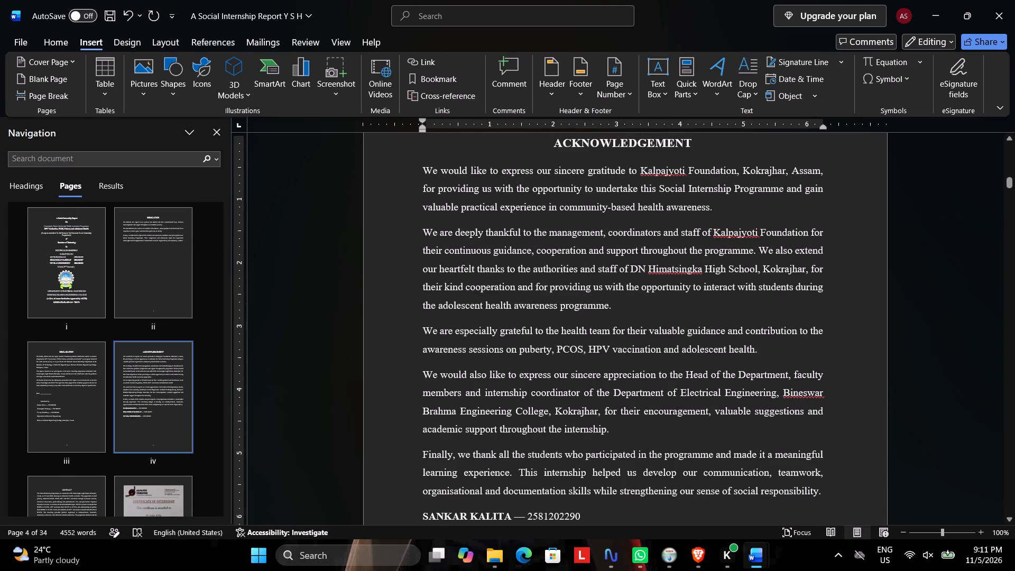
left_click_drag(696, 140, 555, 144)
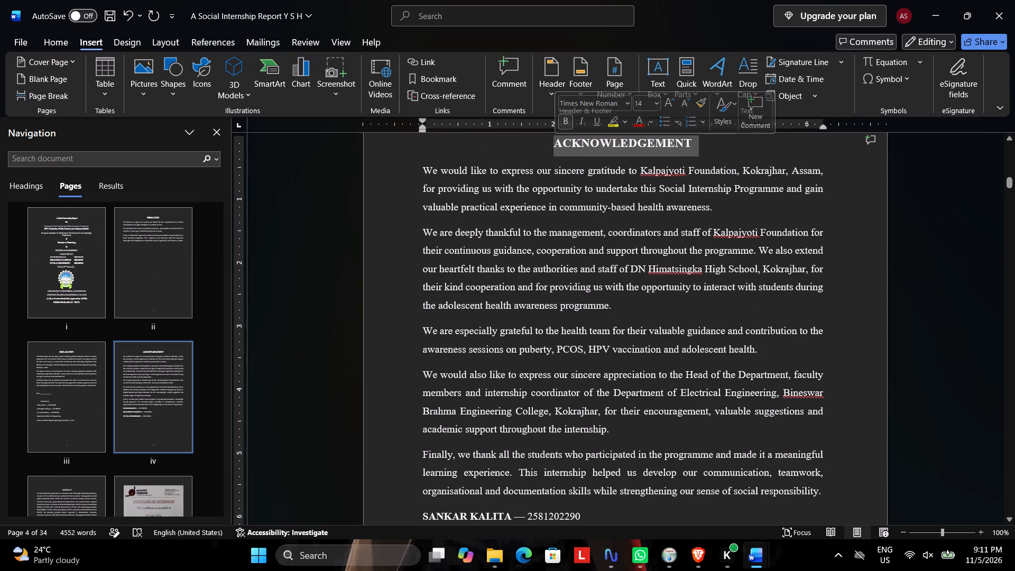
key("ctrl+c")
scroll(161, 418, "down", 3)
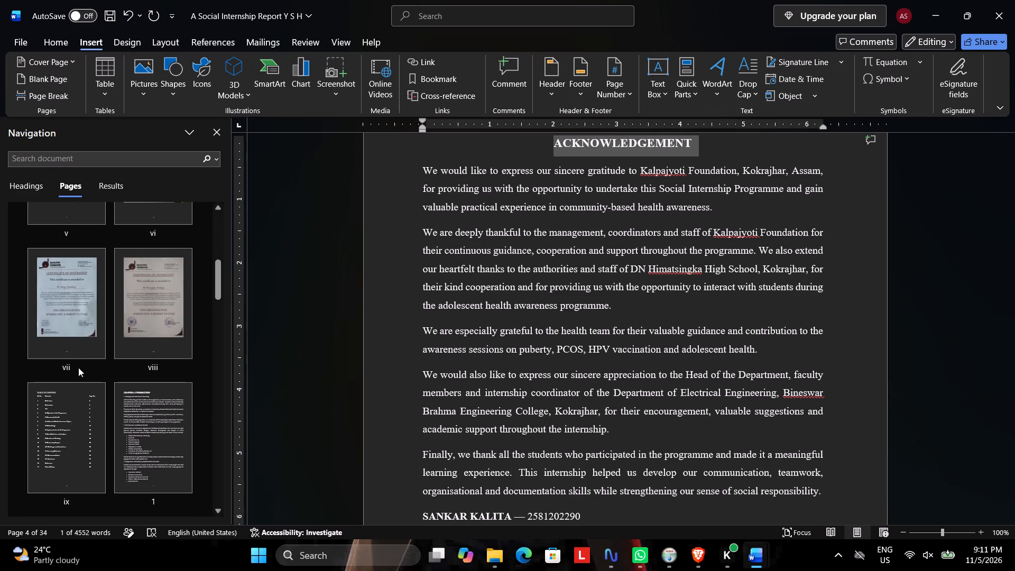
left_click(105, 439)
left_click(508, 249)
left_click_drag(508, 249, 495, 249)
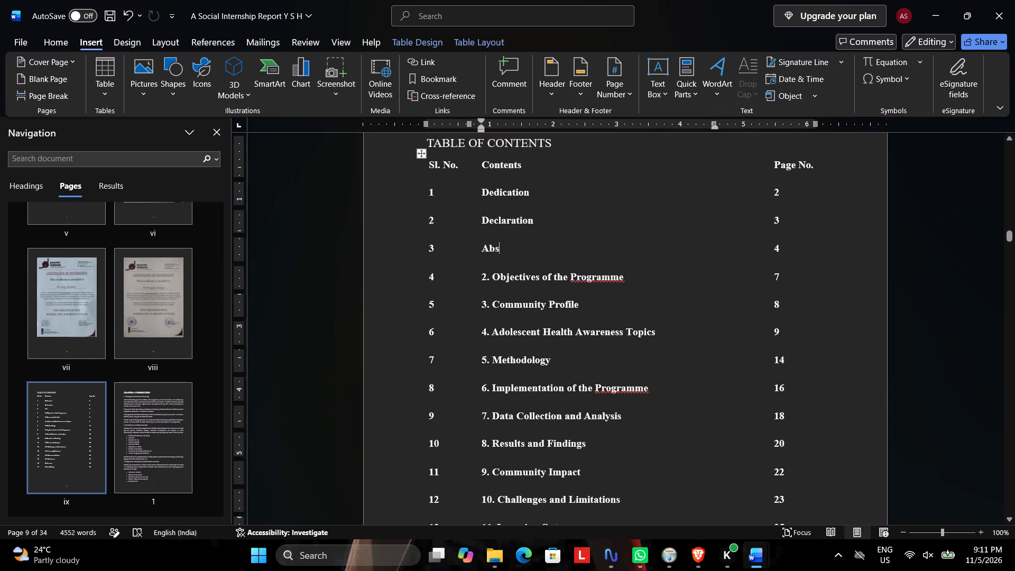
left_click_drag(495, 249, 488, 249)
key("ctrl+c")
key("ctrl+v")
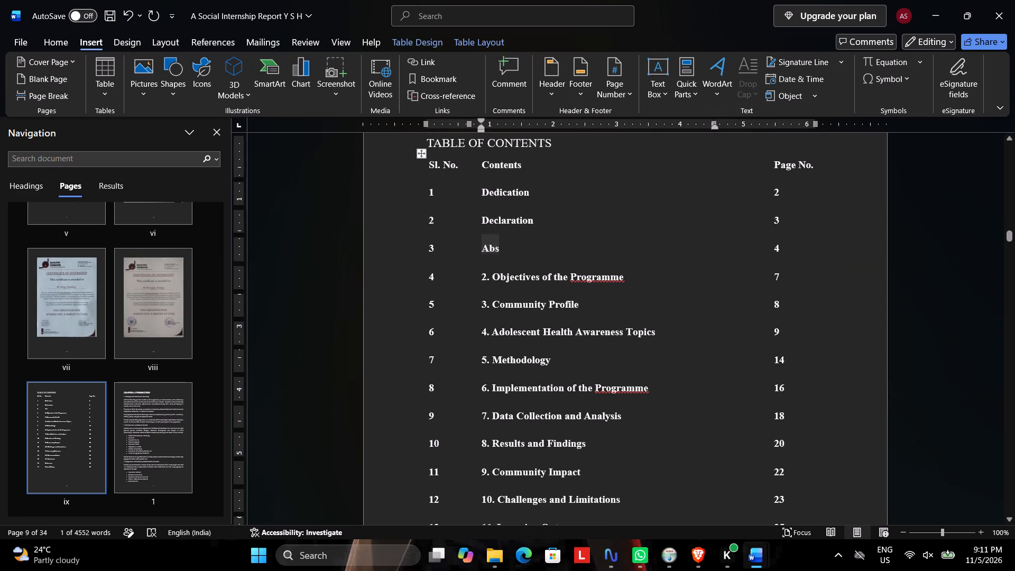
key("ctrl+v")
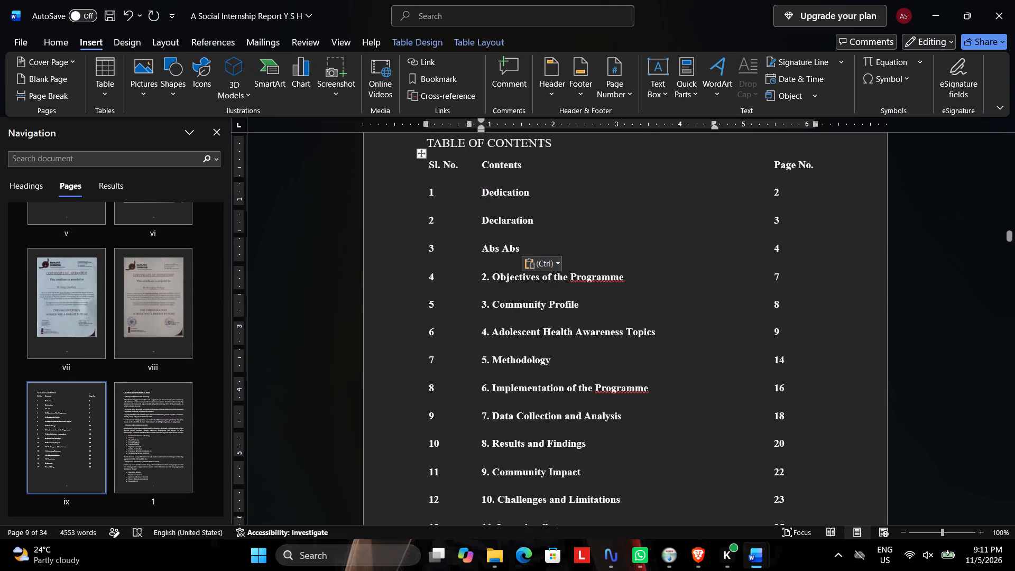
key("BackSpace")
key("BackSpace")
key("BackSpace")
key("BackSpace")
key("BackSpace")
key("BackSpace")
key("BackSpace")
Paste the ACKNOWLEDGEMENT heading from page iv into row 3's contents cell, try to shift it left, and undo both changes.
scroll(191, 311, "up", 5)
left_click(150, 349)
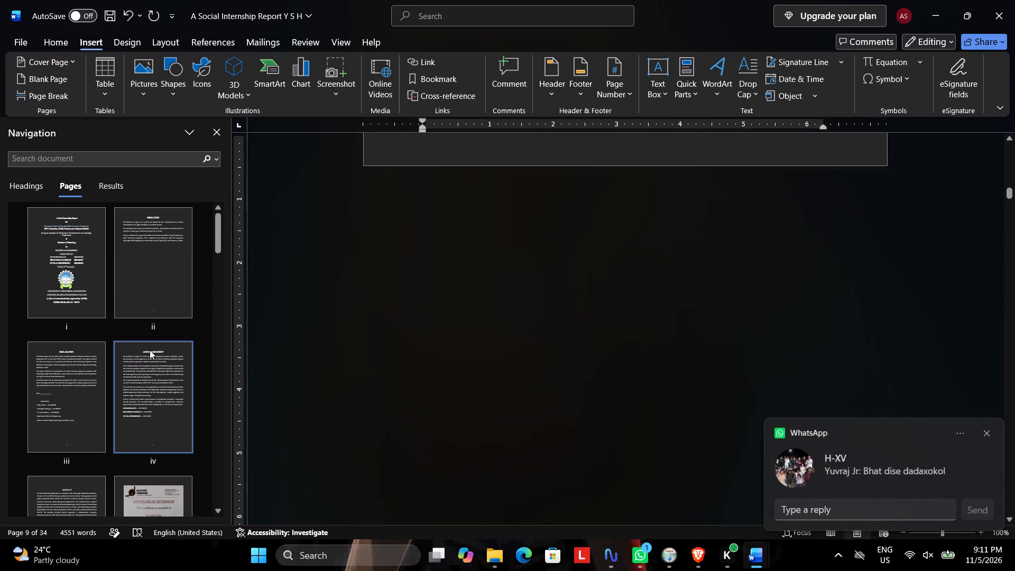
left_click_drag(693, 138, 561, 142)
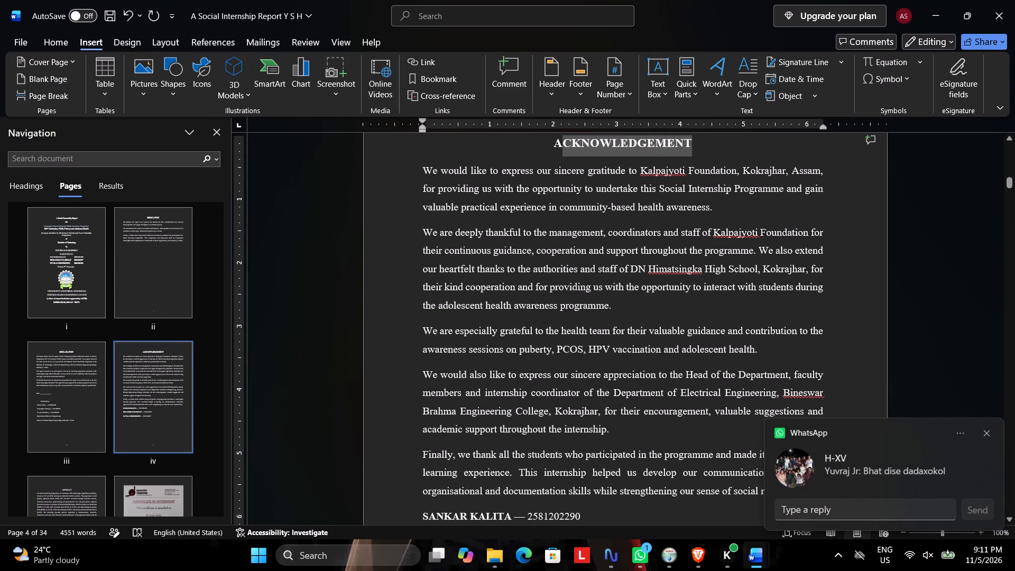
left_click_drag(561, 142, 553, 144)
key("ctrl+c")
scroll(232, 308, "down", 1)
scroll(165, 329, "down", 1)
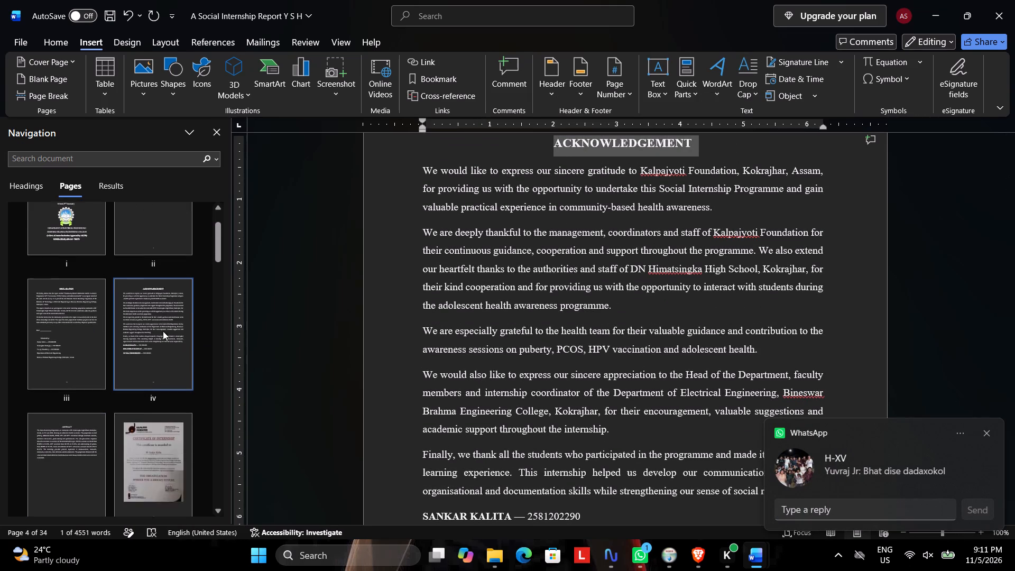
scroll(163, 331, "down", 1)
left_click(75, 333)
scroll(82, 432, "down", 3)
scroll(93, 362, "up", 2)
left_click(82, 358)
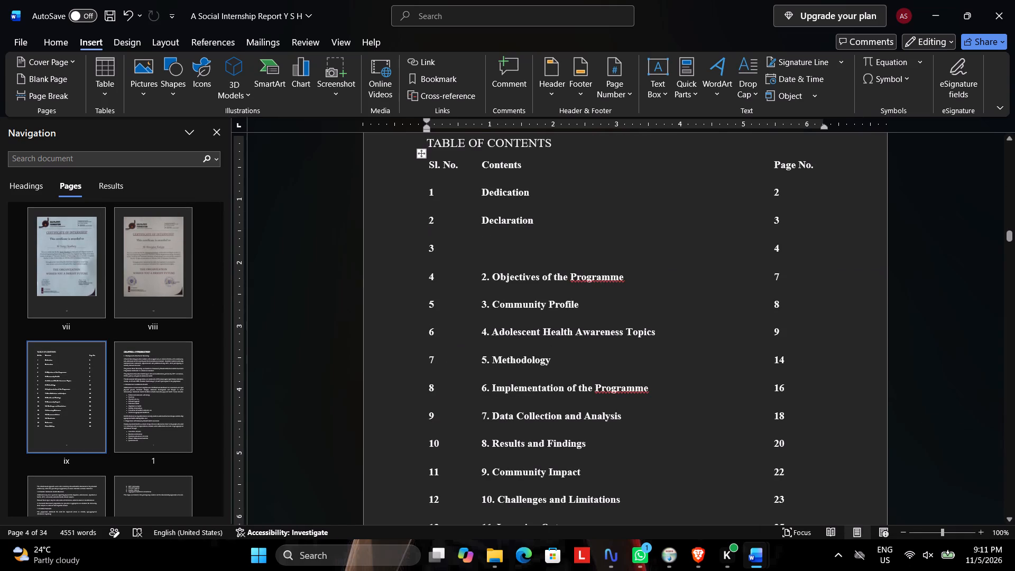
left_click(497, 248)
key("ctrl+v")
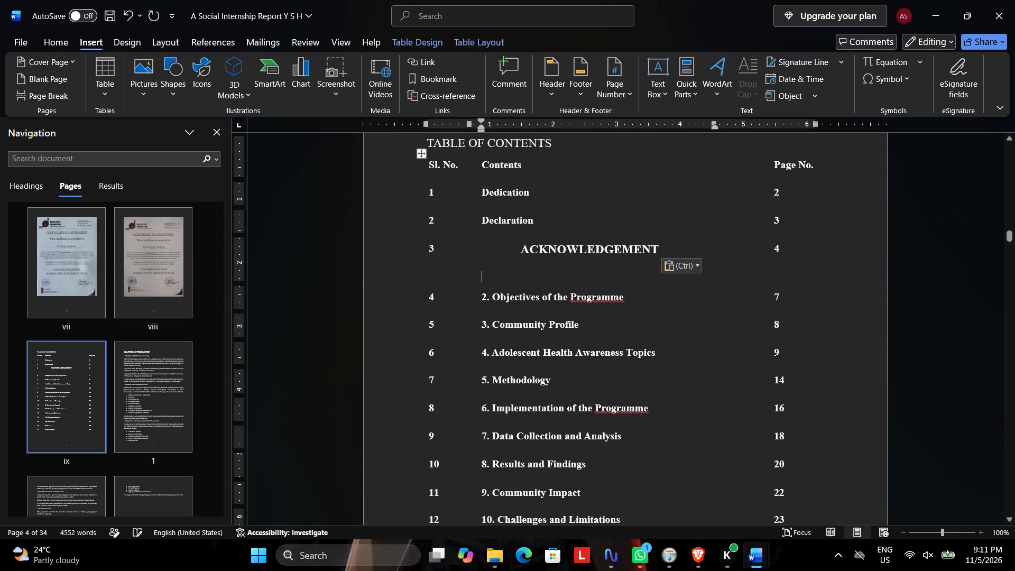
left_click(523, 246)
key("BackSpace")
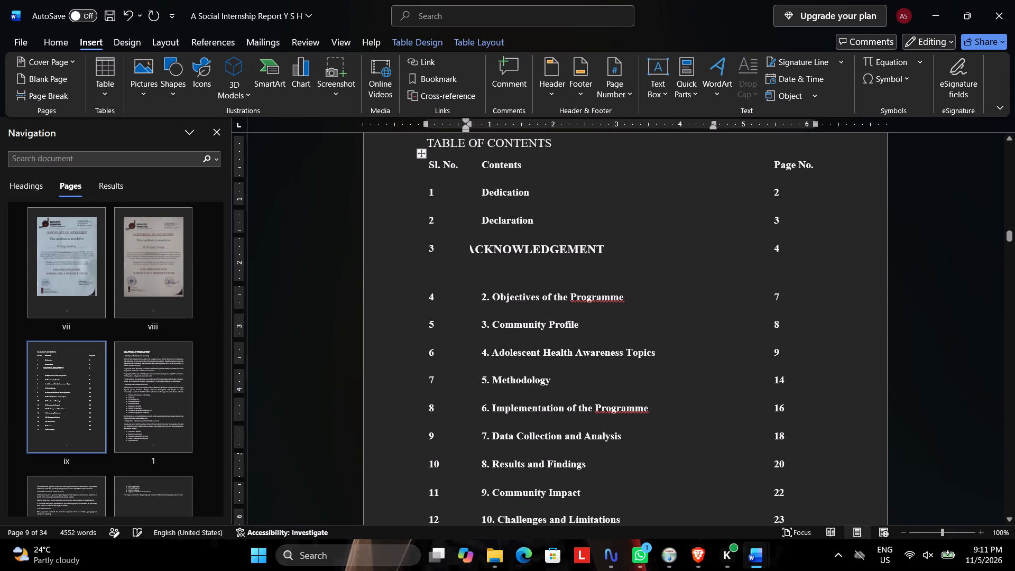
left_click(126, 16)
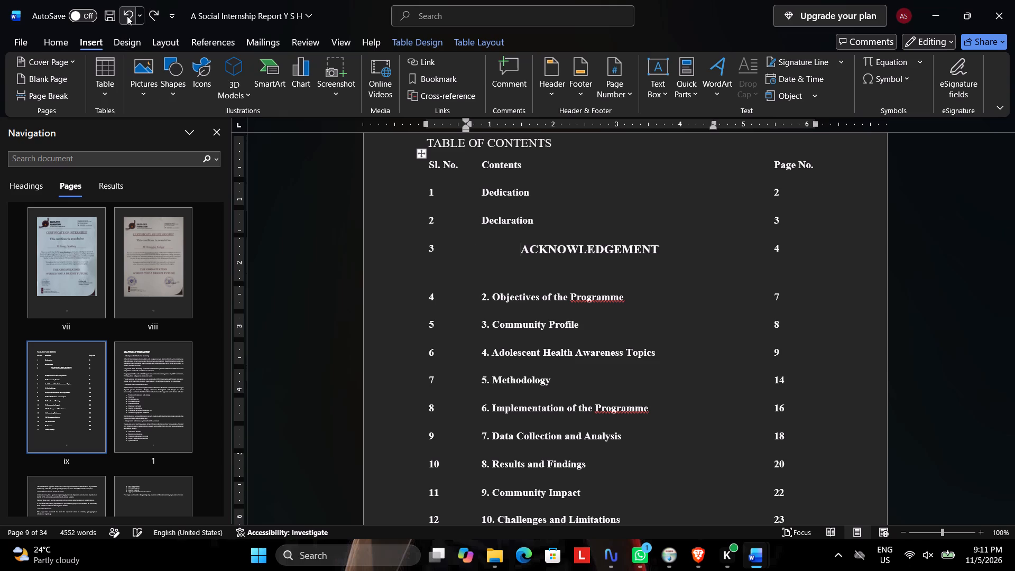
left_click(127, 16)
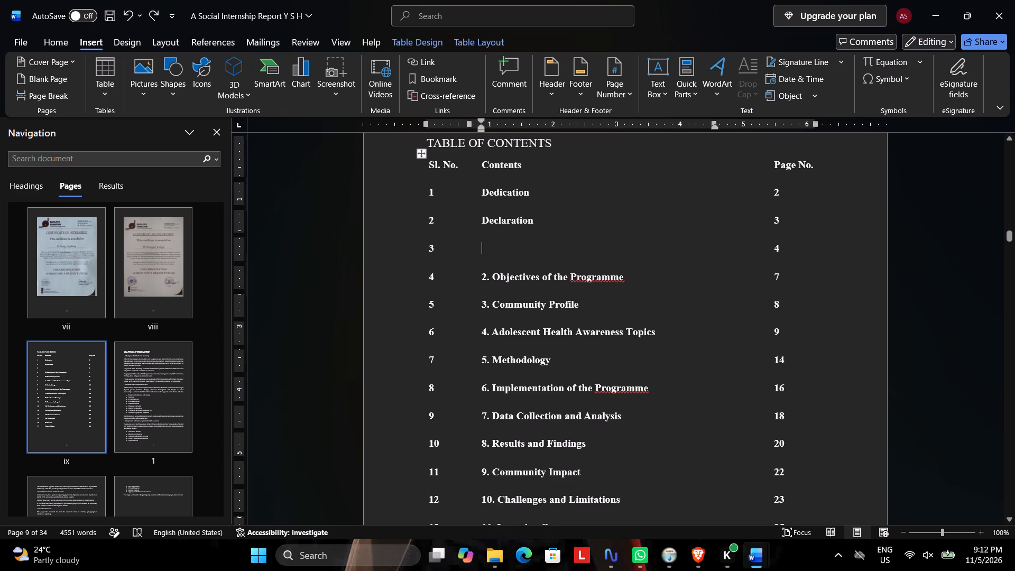
Enter Acknowledgement as the contents entry in row 3 of the table.
type("Ac")
key("k")
key("n")
type("owled")
type("ge")
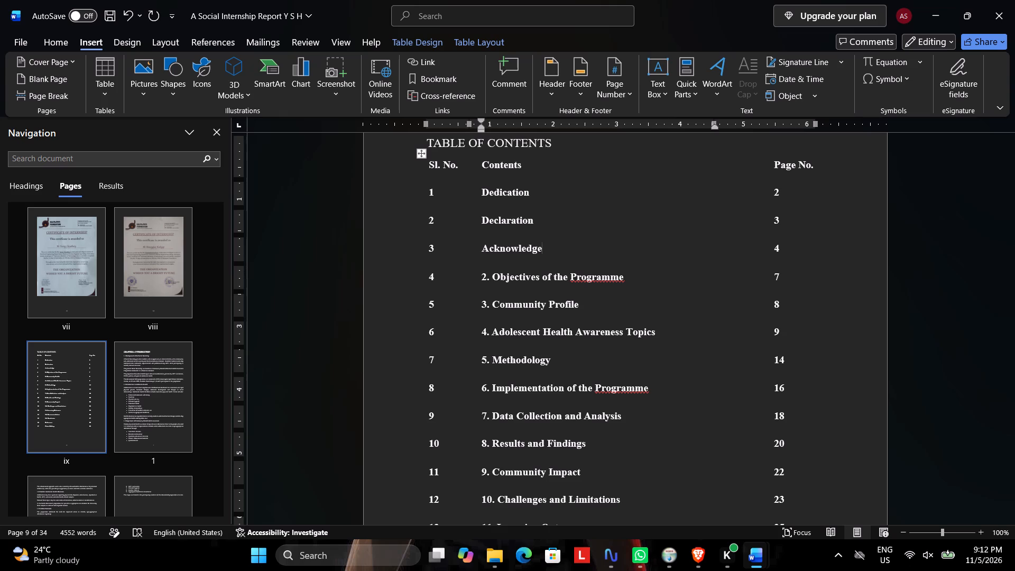
type("ment")
Replace the contents entry in row 4 of the table with Abstract.
left_click_drag(635, 283, 473, 279)
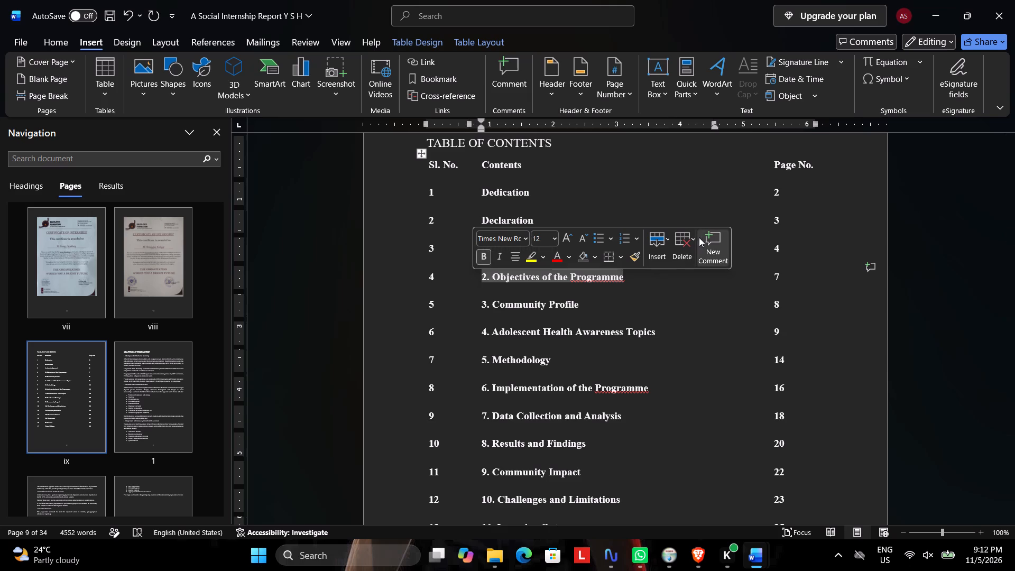
key("BackSpace")
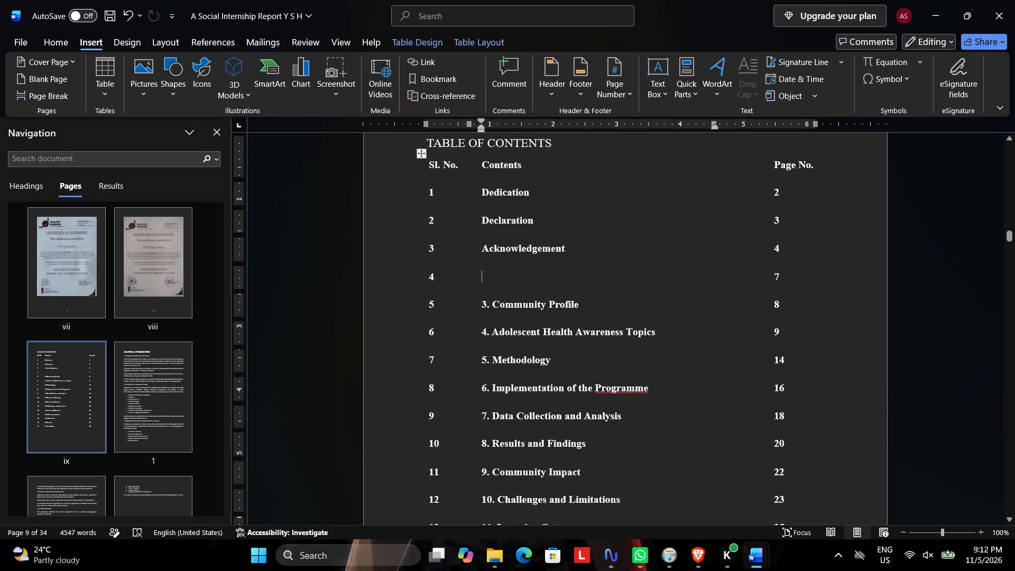
type("Ab")
key("s")
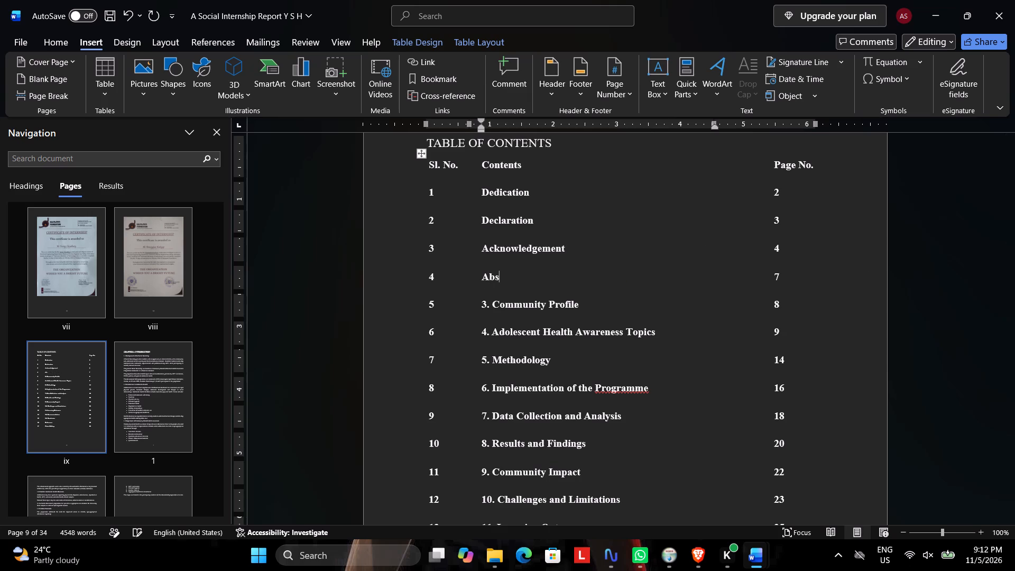
type("tr")
type("act")
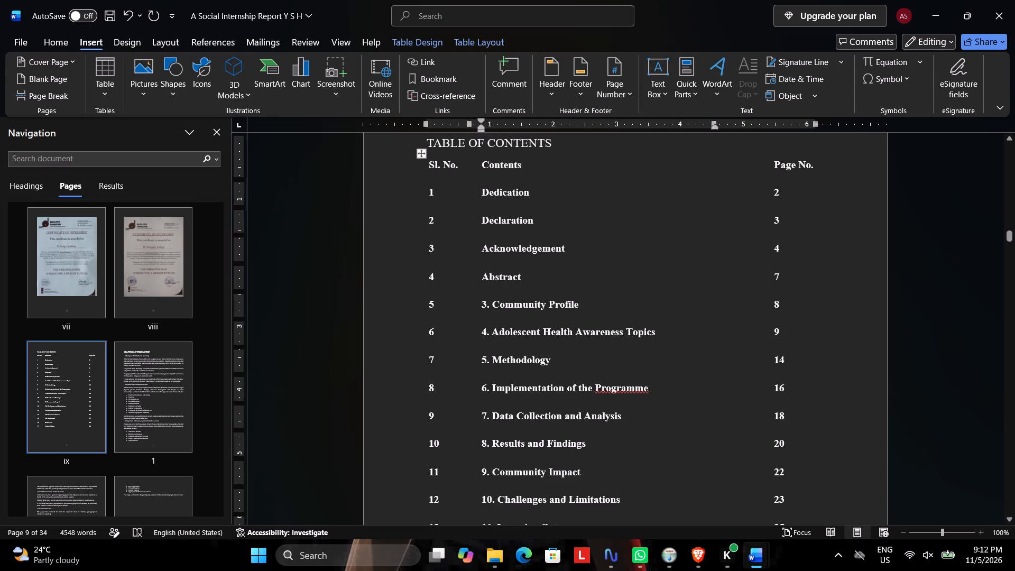
Replace the contents entry in row 5 of the table with Certificate.
left_click_drag(581, 301, 472, 303)
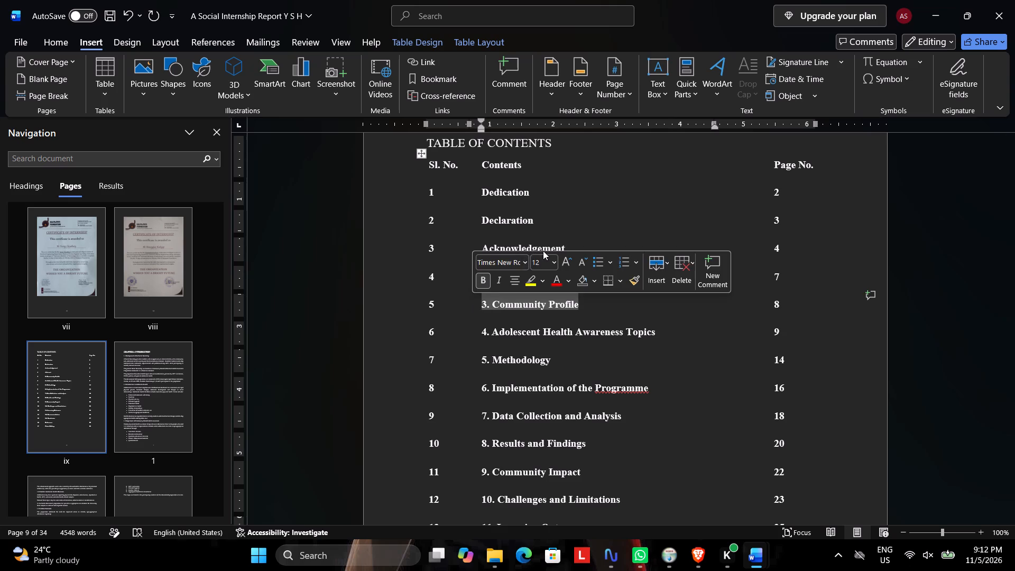
key("shift+c")
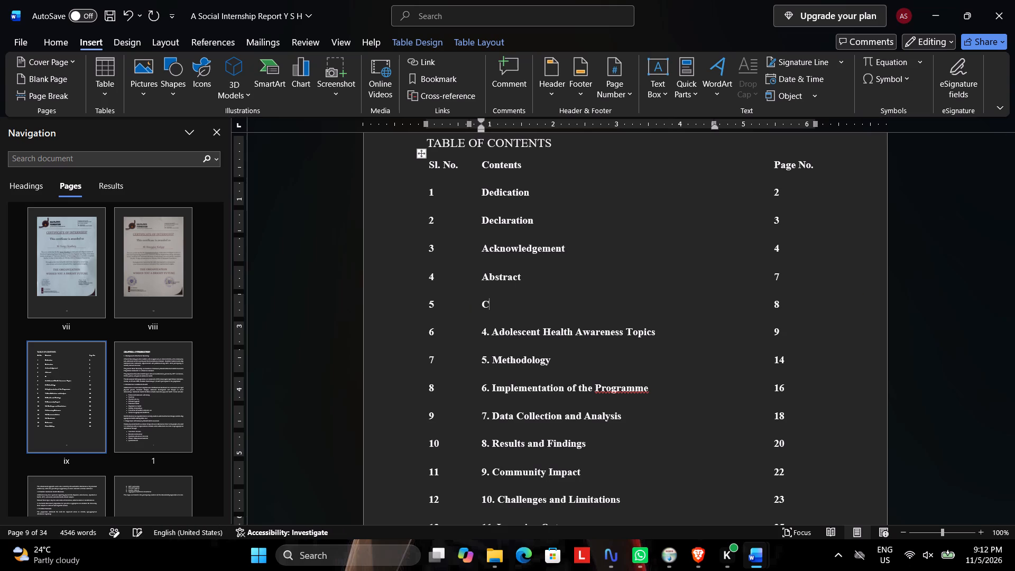
type("er")
type("ti")
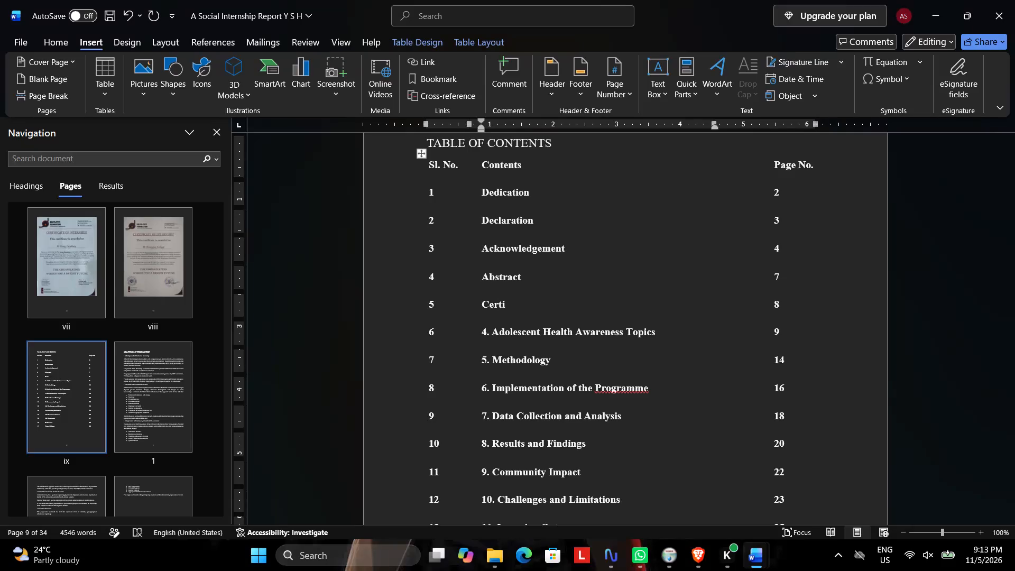
type("fi")
type("cate")
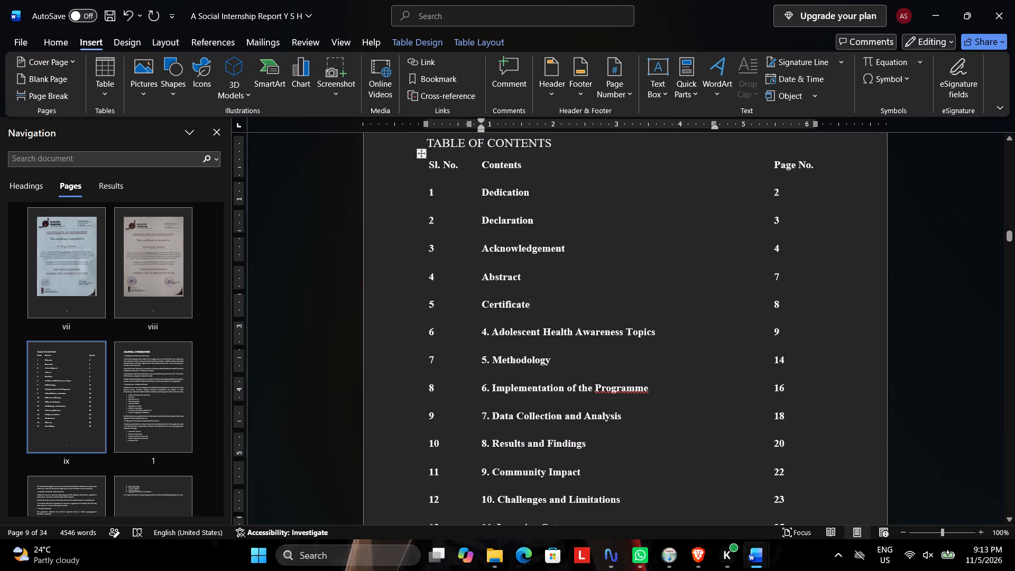
Replace the contents entry in row 6 of the table with Table of contents.
left_click_drag(657, 332, 481, 337)
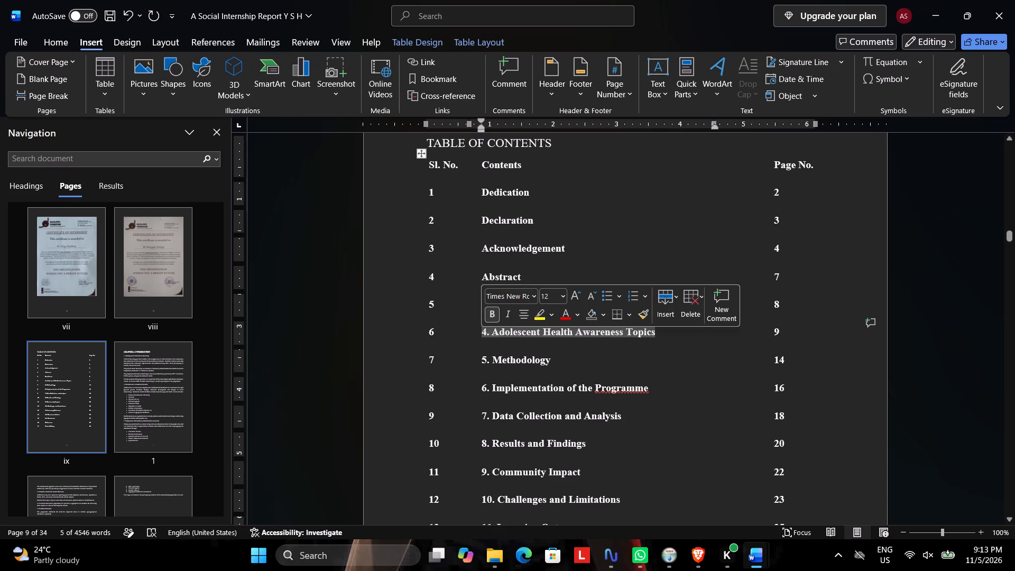
key("shift+t")
type("ab")
type("le")
key("space")
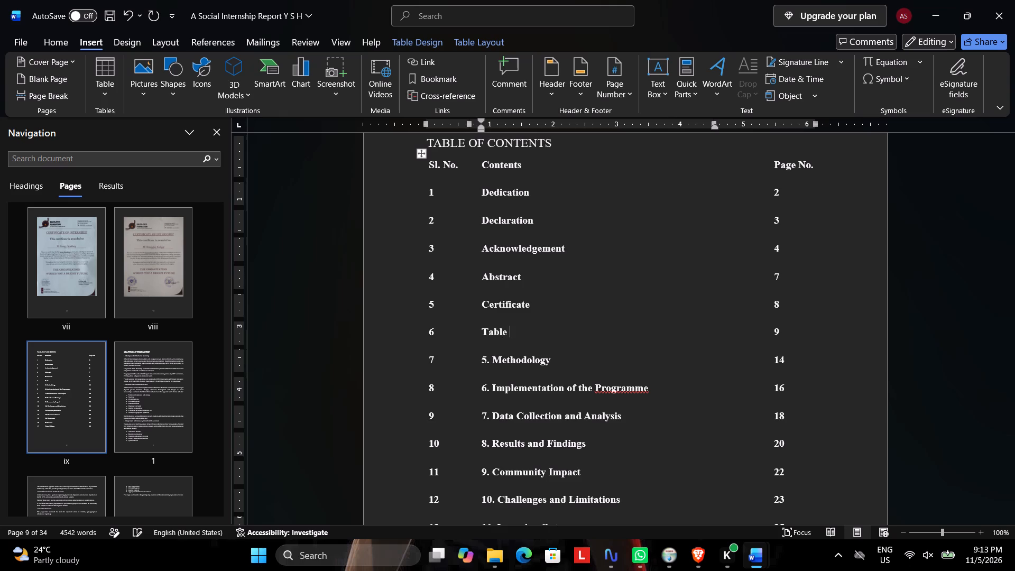
type("of")
key("space")
key("shift+c")
key("BackSpace")
type("con")
type("te")
type("nts")
key("space")
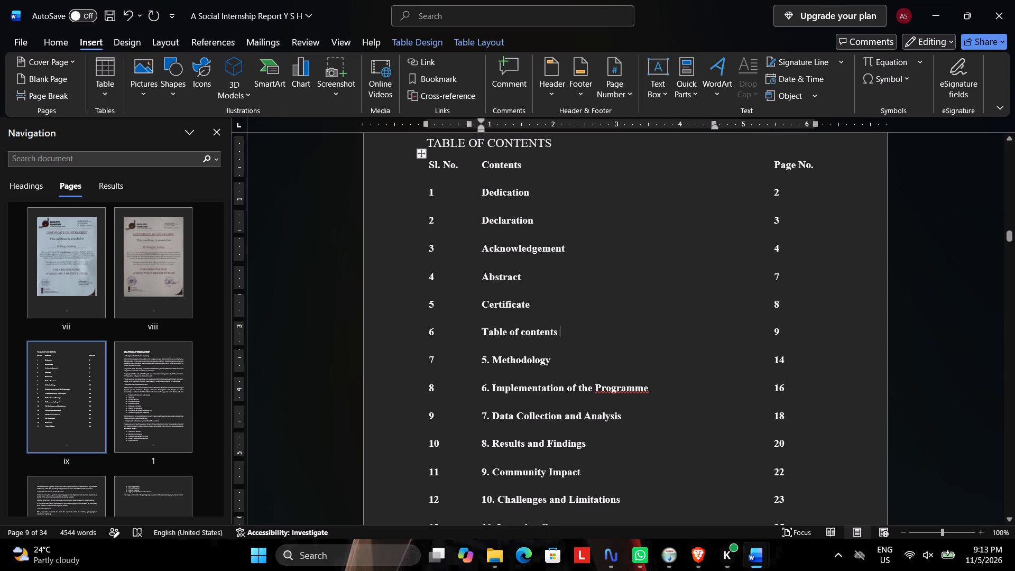
Replace the contents entry in row 7 of the table with Introduction.
left_click_drag(556, 358, 480, 361)
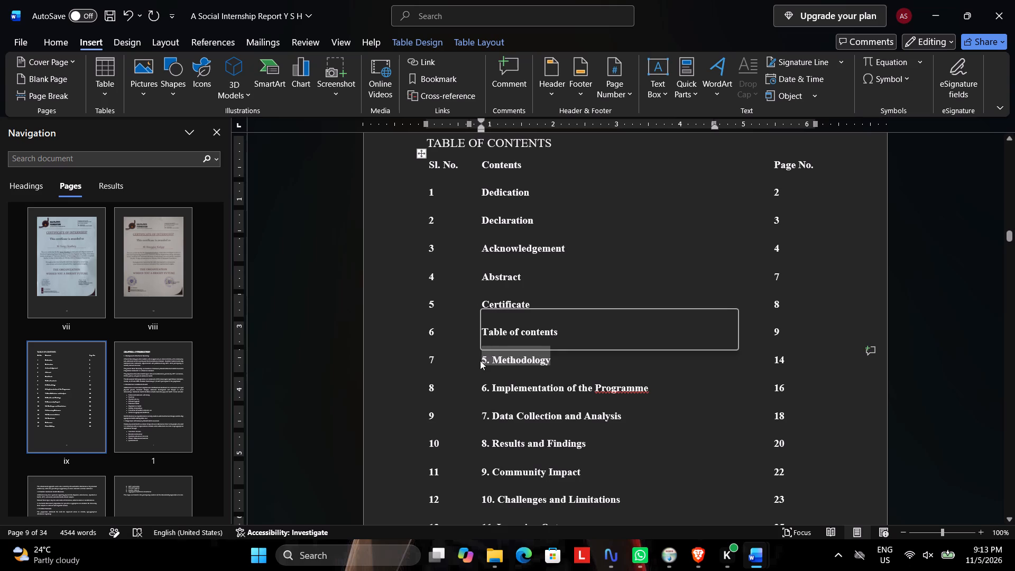
key("shift+i")
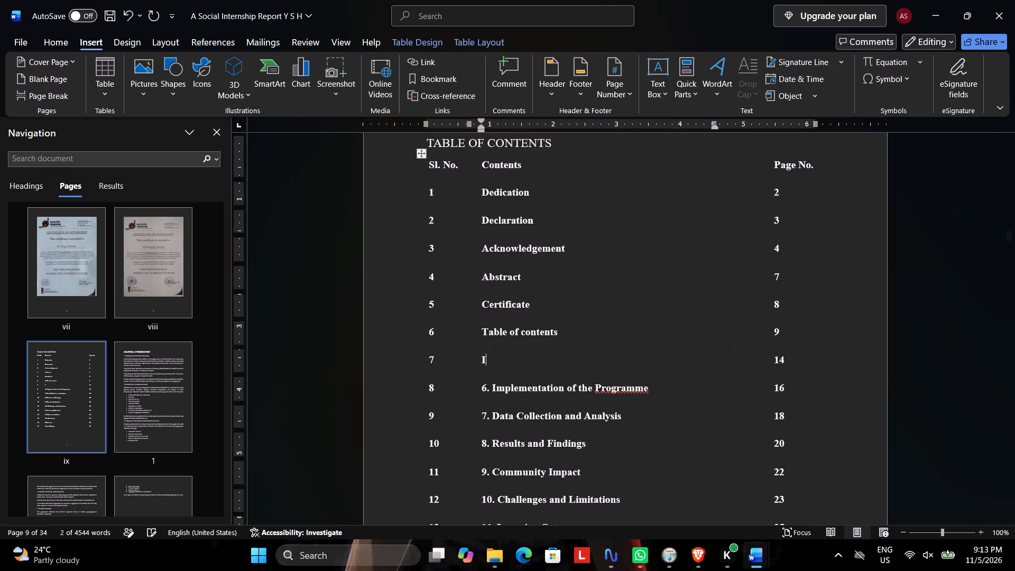
type("ntroduction")
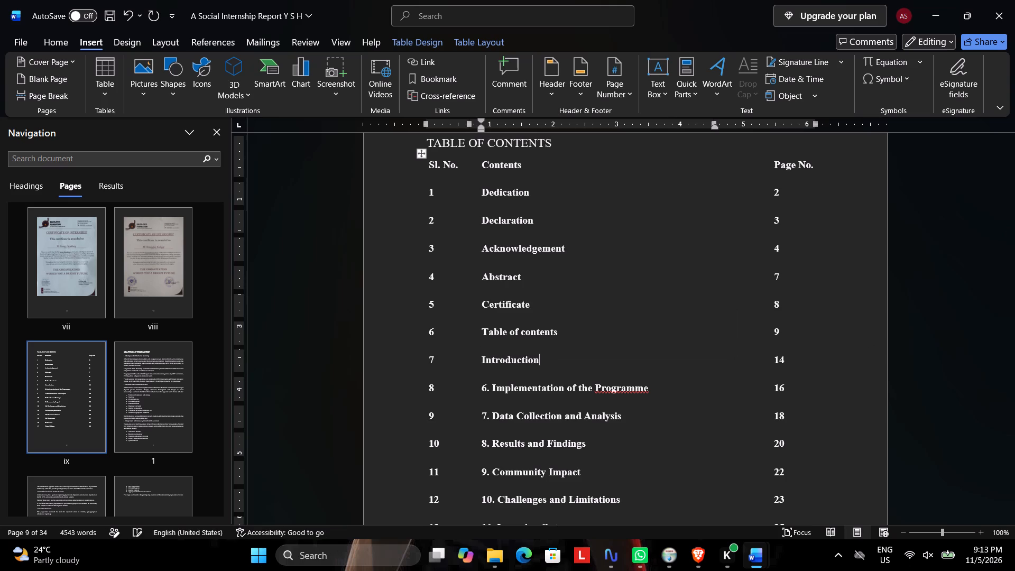
Replace the contents entry in row 8 of the table with Community Profile.
scroll(622, 388, "down", 1)
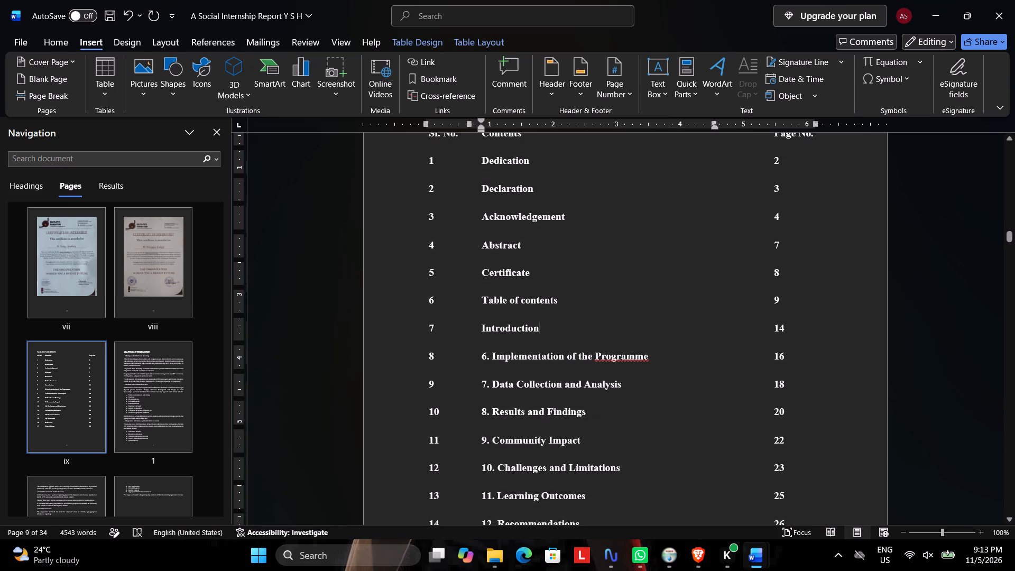
left_click_drag(662, 362, 501, 362)
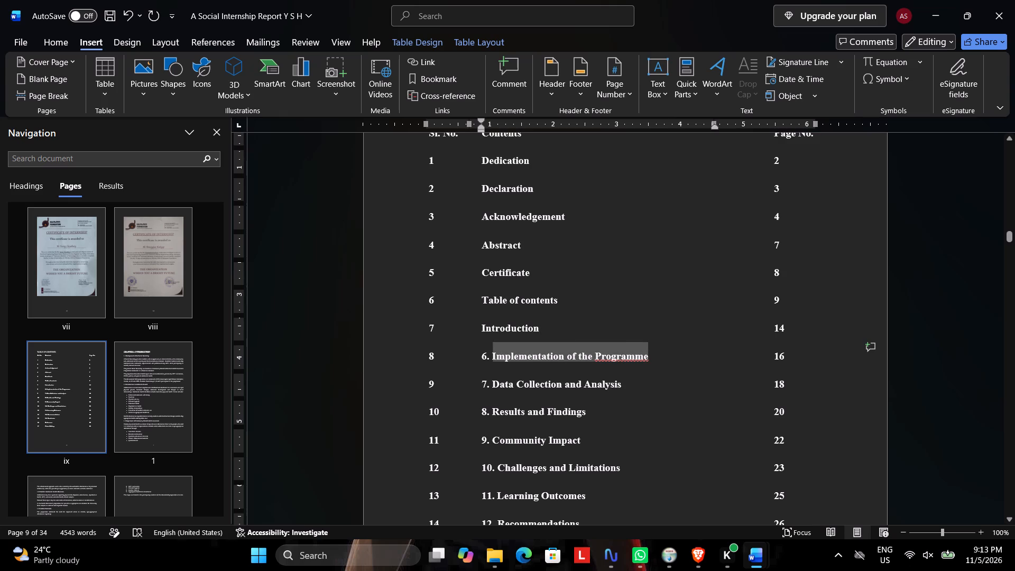
left_click_drag(501, 362, 480, 361)
type("Co")
key("m")
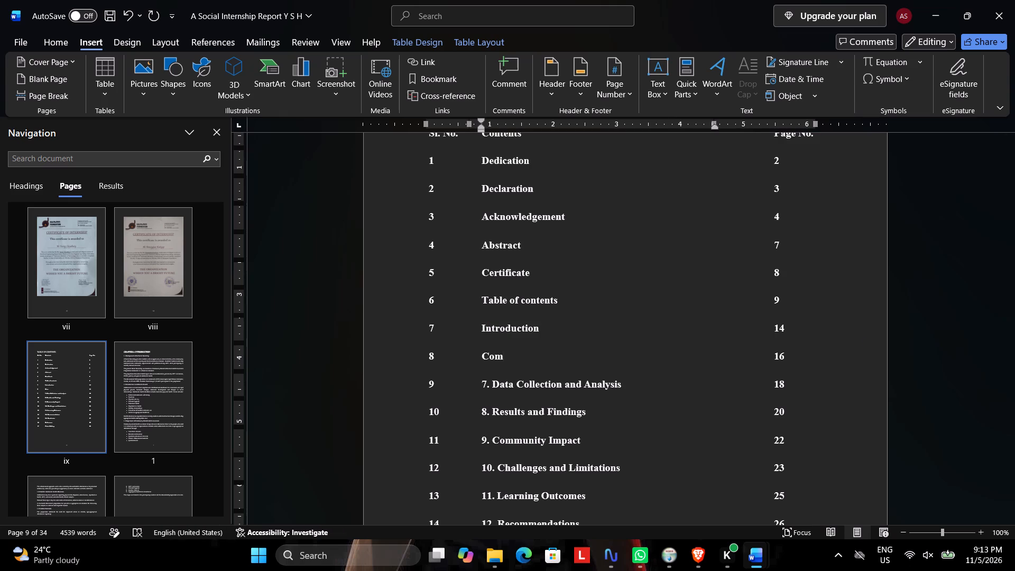
key("m")
type("unity")
key("space")
type("Profi")
type("le")
key("space")
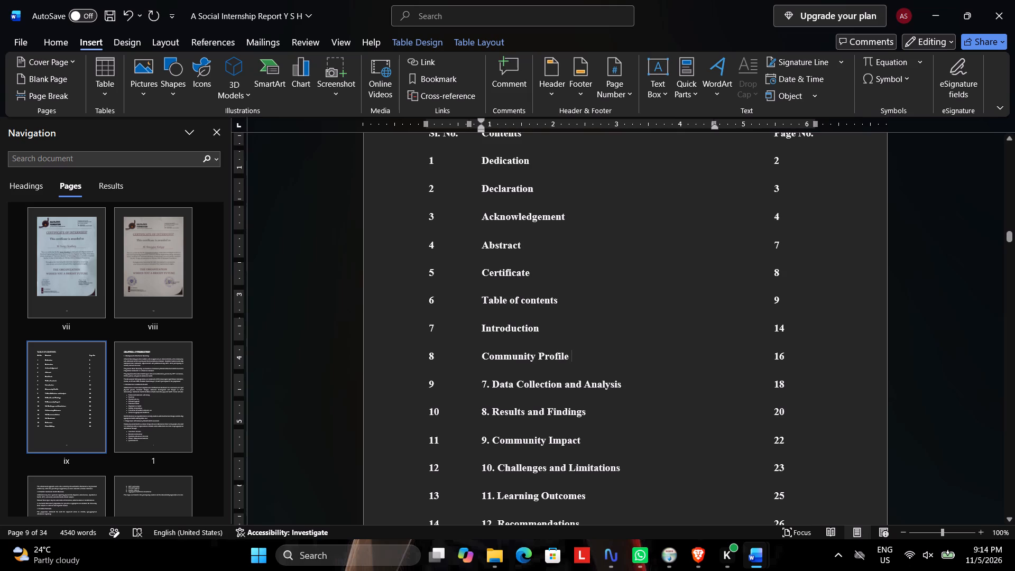
Replace the contents entry in row 9 of the table with Adolescent health awareness topics.
left_click_drag(624, 385, 471, 395)
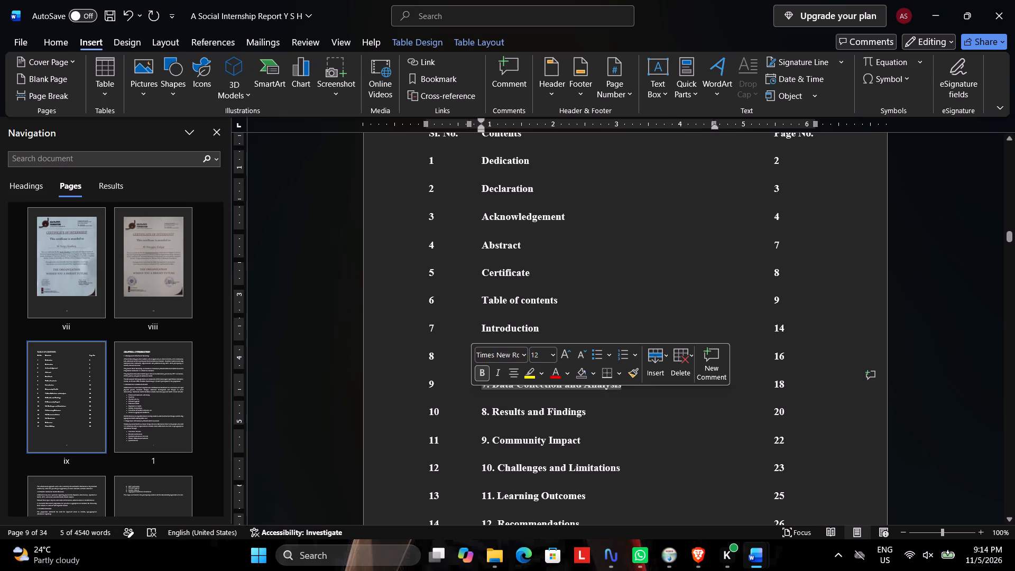
key("shift+a")
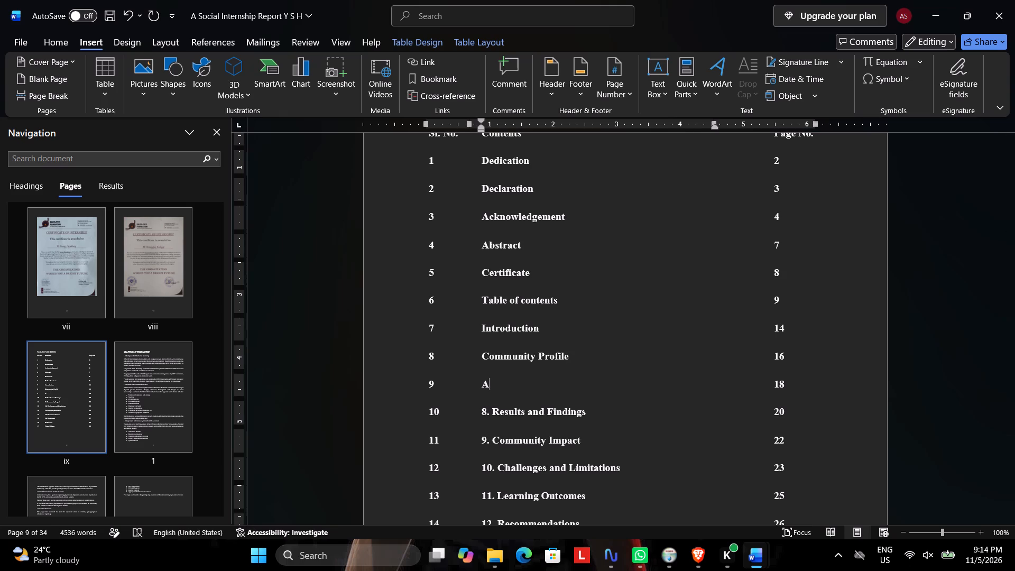
type("do")
type("le")
type("cent")
key("space")
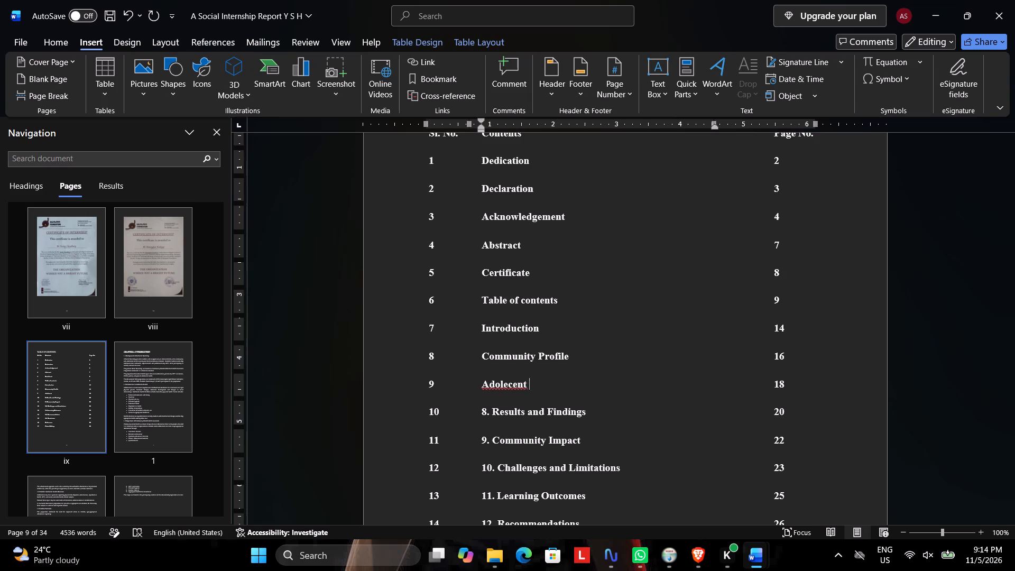
type("He")
key("BackSpace")
key("BackSpace")
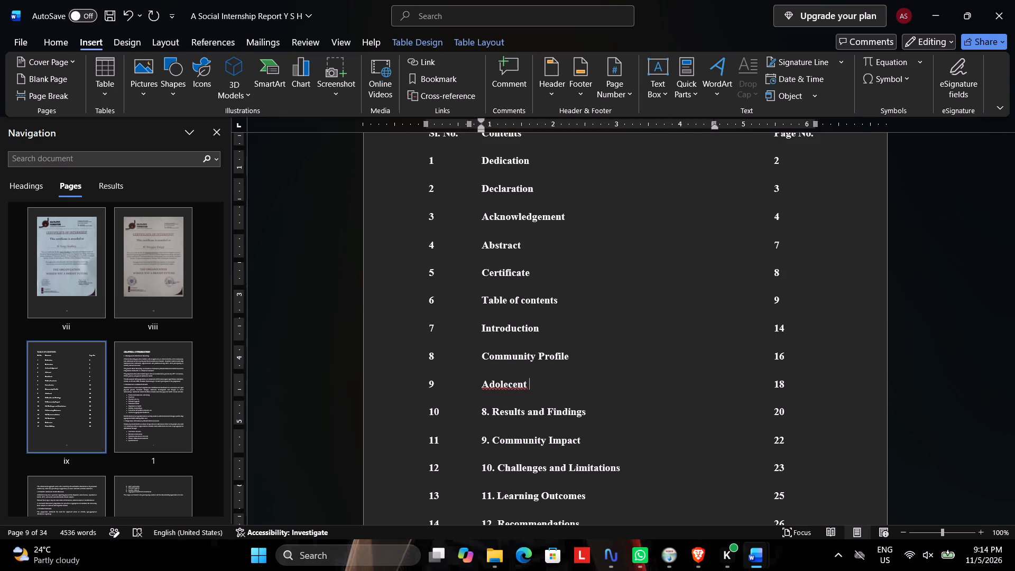
type("he")
type("al")
type("th")
key("space")
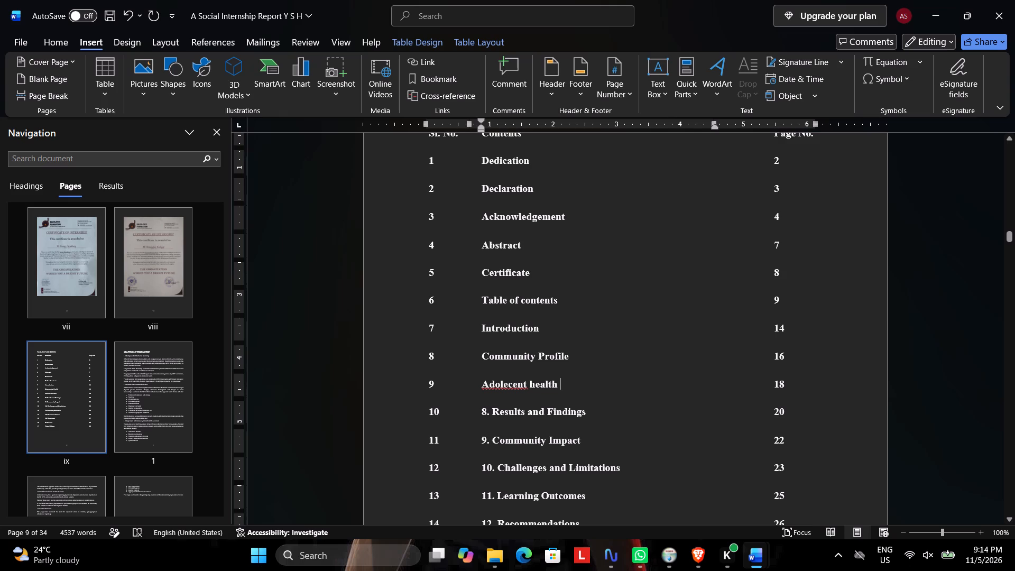
left_click(510, 385)
key("s")
left_click(571, 383)
type("awarness")
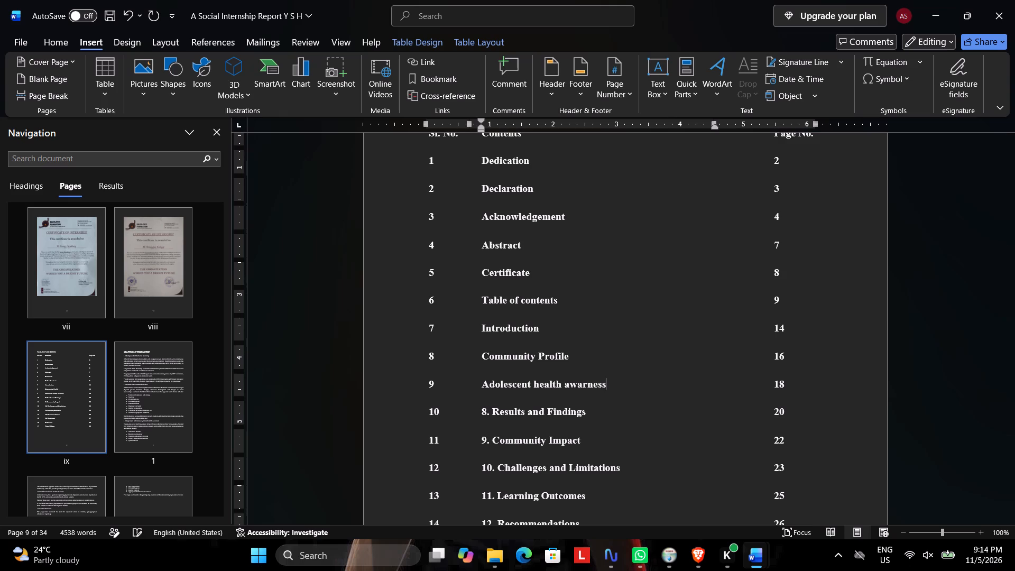
key("space")
type("ti")
key("BackSpace")
type("opi")
type("cs")
key("space")
left_click(587, 383)
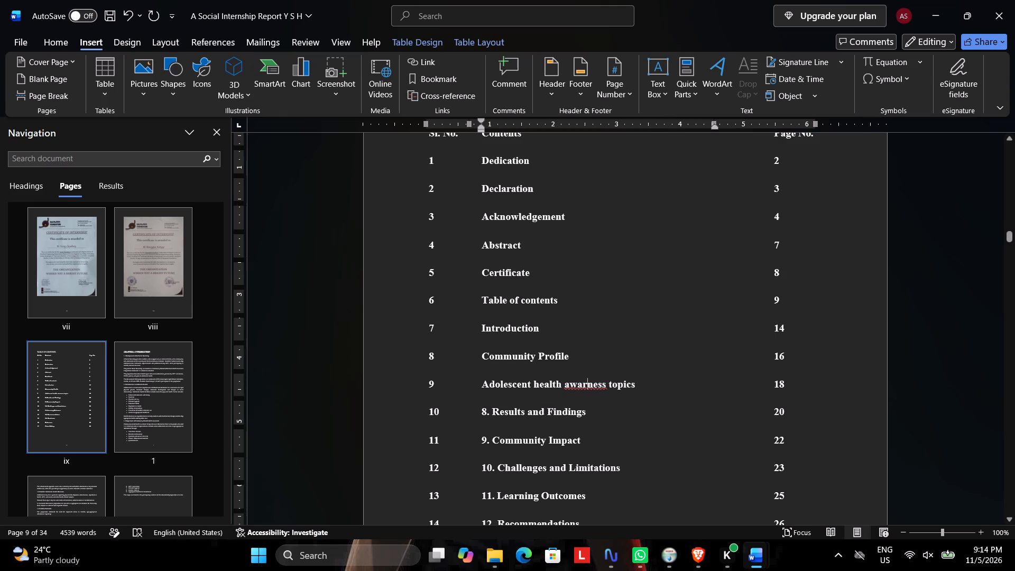
key("e")
Replace the contents entry in row 10 of the table with Methodology and implementation of the programme.
scroll(573, 410, "down", 1)
left_click_drag(595, 386, 579, 384)
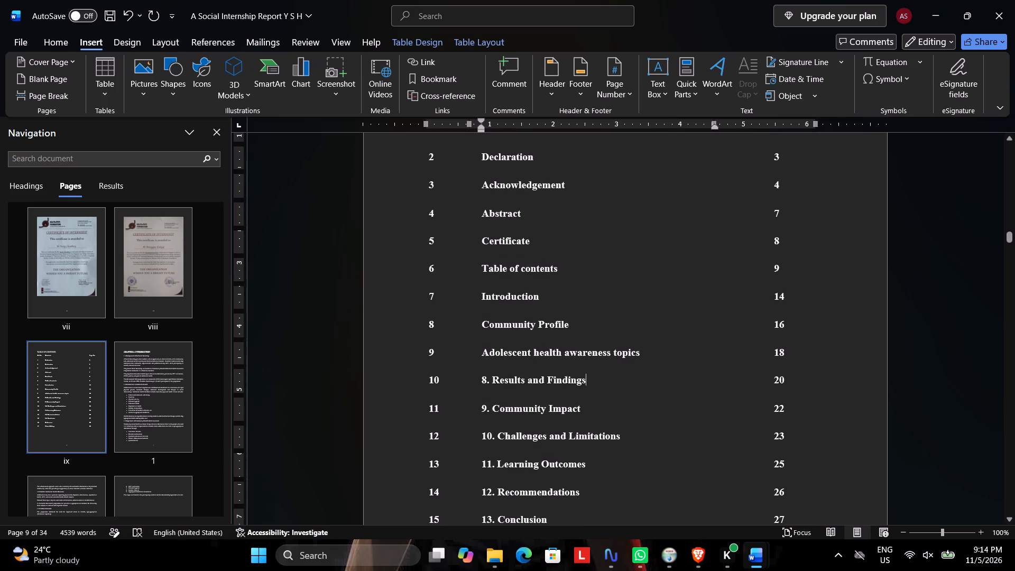
left_click_drag(579, 384, 482, 384)
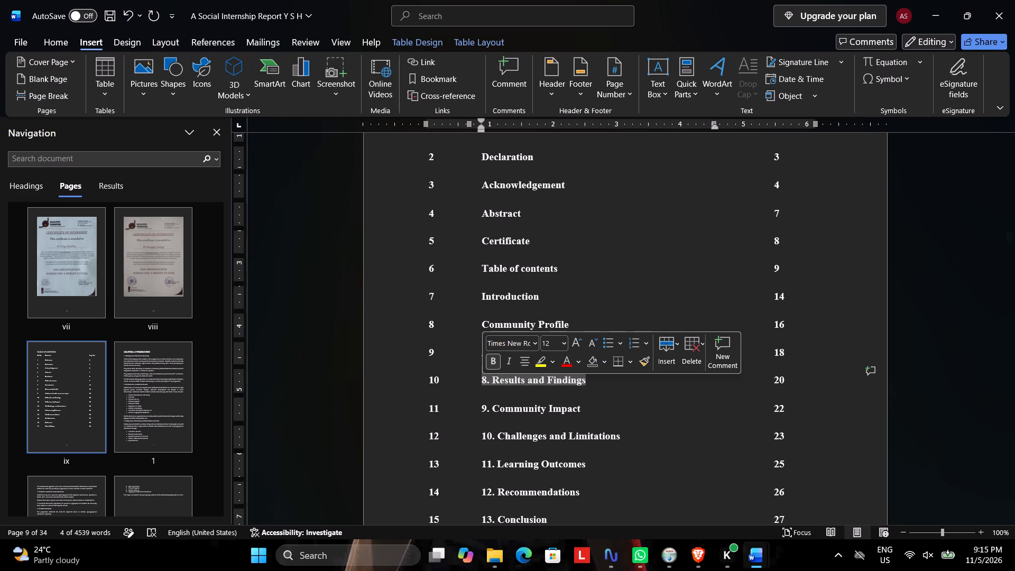
type("Met")
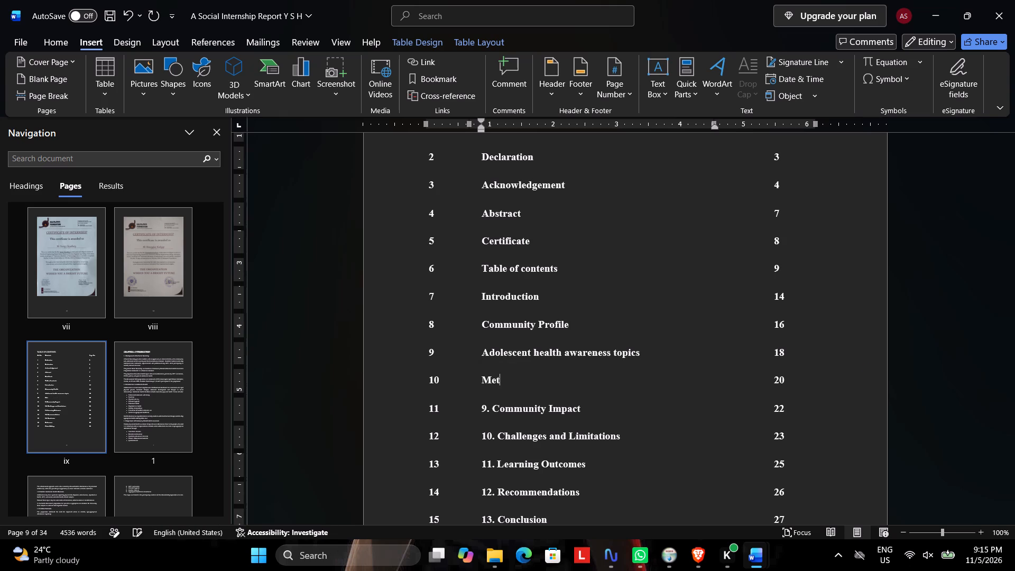
key("h")
type("odo")
type("logy")
key("space")
type("and")
key("space")
key("i")
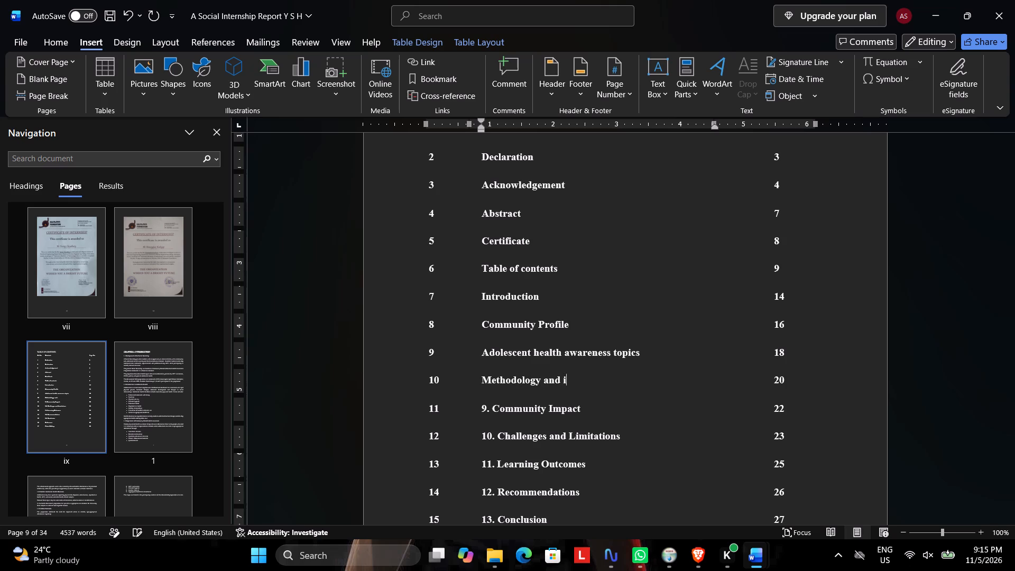
type("mp")
type("le")
key("m")
type("ent")
type("ation")
key("space")
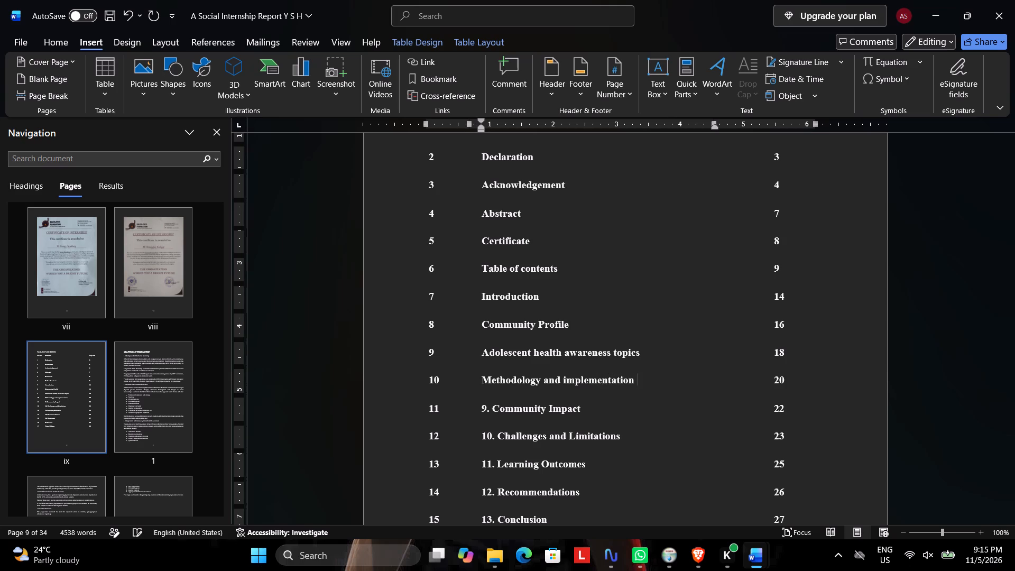
type("of")
key("space")
type("the")
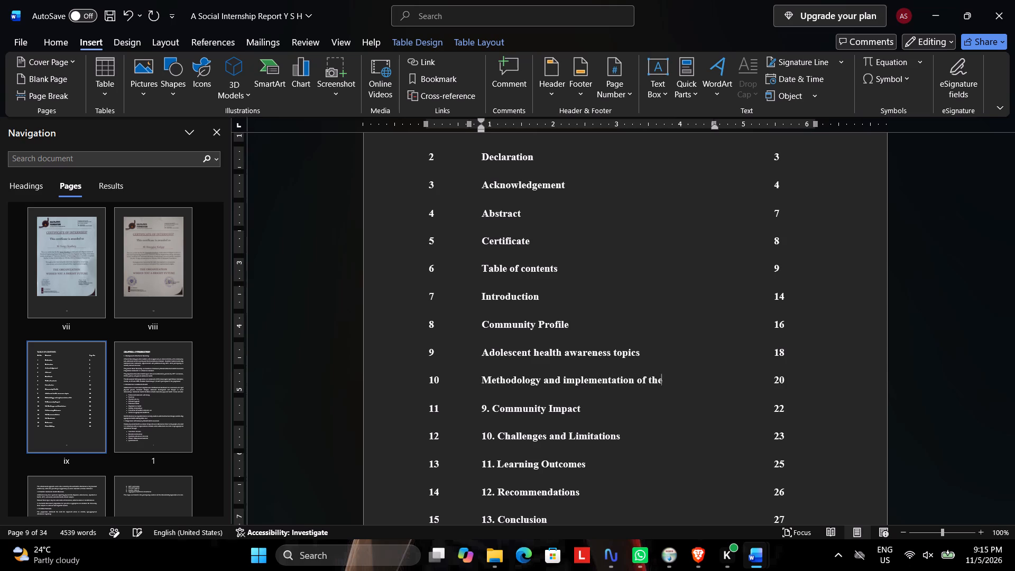
key("space")
type("pro")
type("gr")
key("a")
type("me")
key("space")
key("BackSpace")
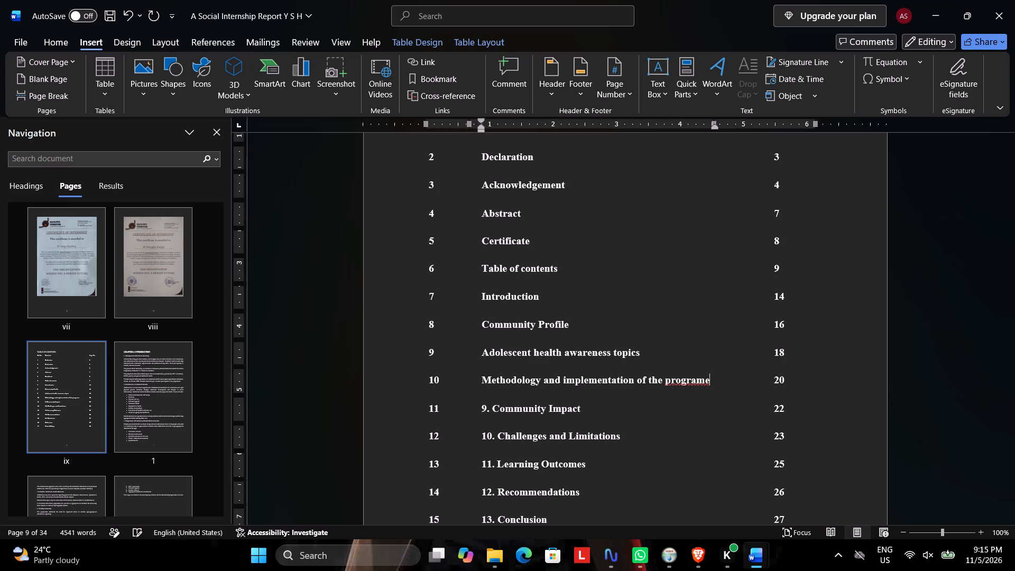
key("BackSpace")
type("me")
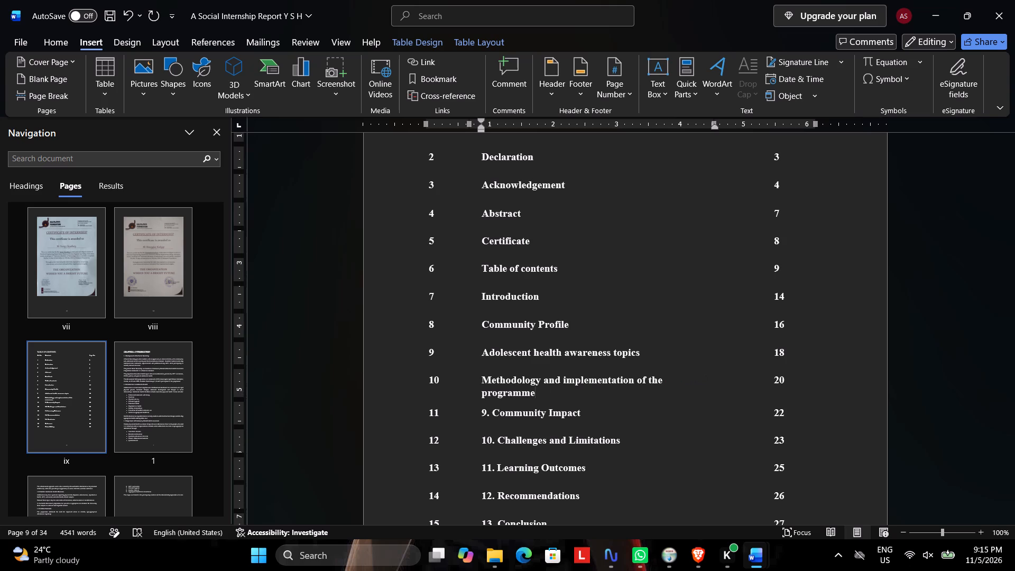
Replace the contents entry in row 11 of the table with Data collection and analysis.
scroll(651, 349, "down", 2)
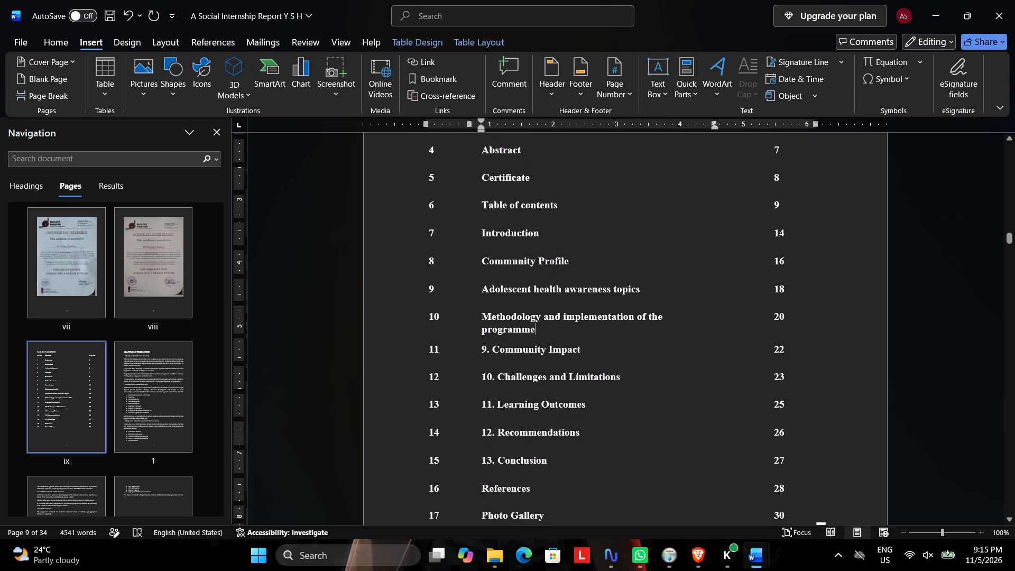
left_click_drag(593, 351, 580, 352)
left_click_drag(580, 352, 485, 351)
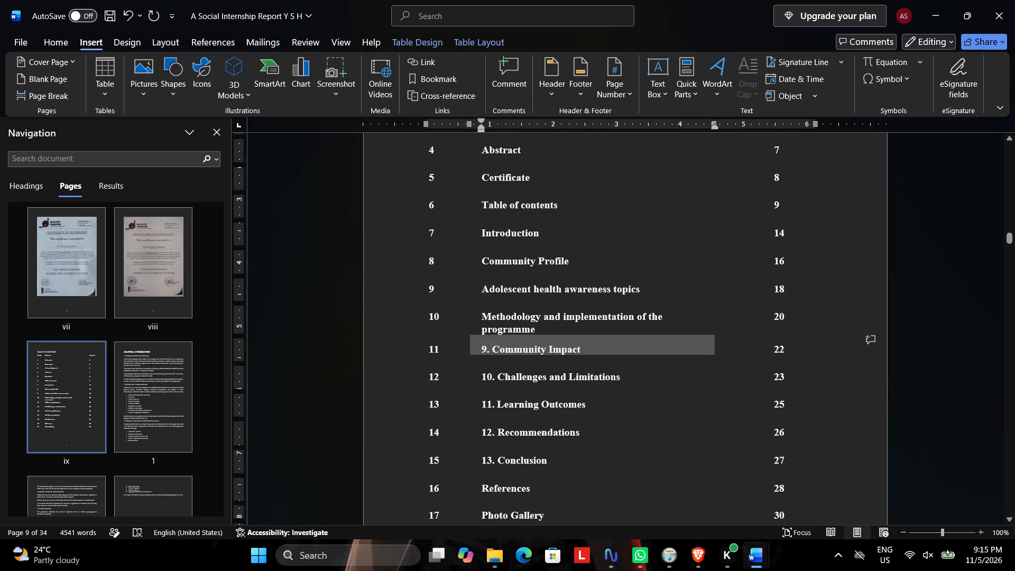
left_click_drag(485, 351, 496, 351)
key("shift+d")
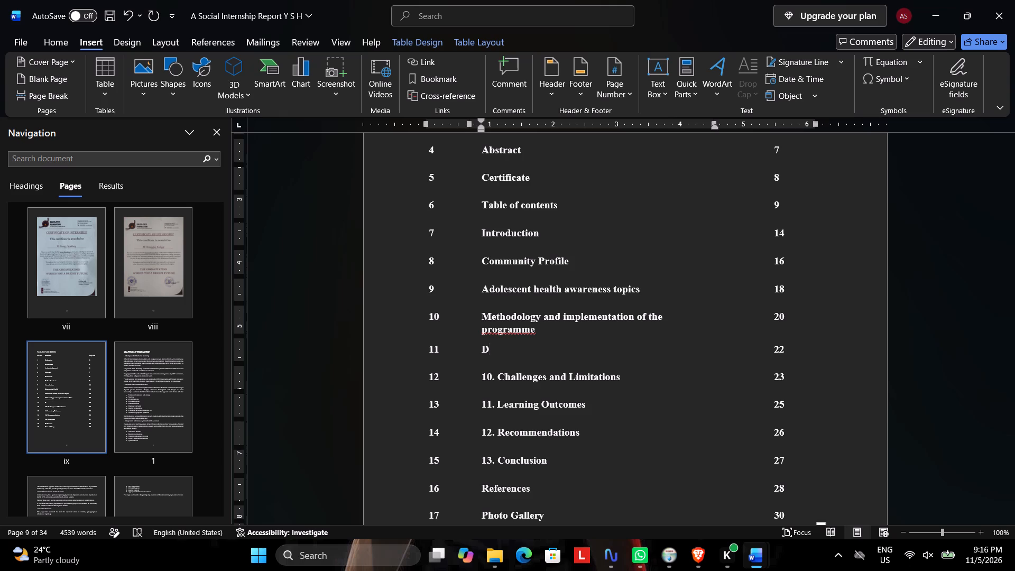
type("ata")
key("space")
type("coll")
type("ectio")
type("n and")
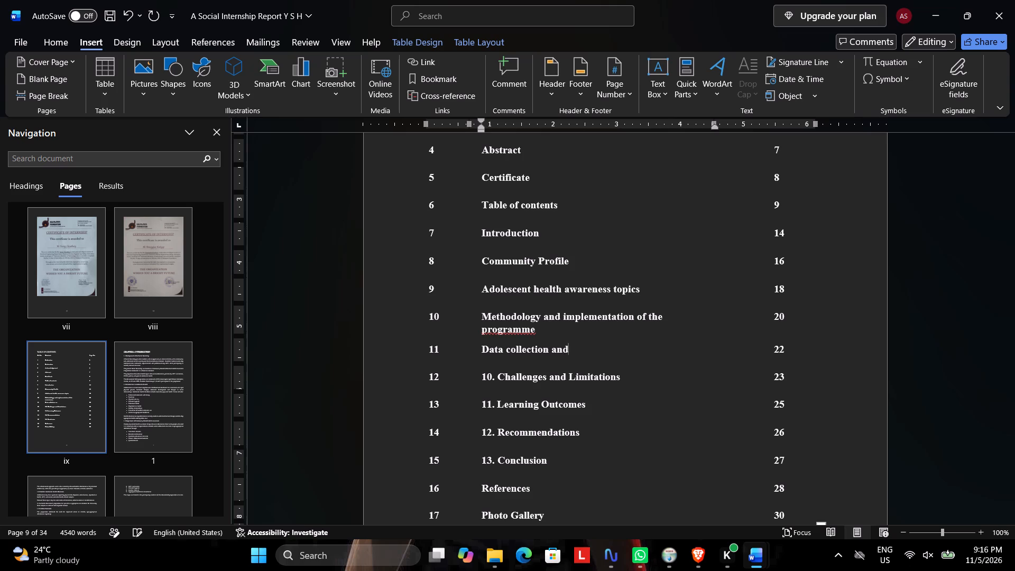
key("space")
type("ana")
key("l")
key("y")
type("sis")
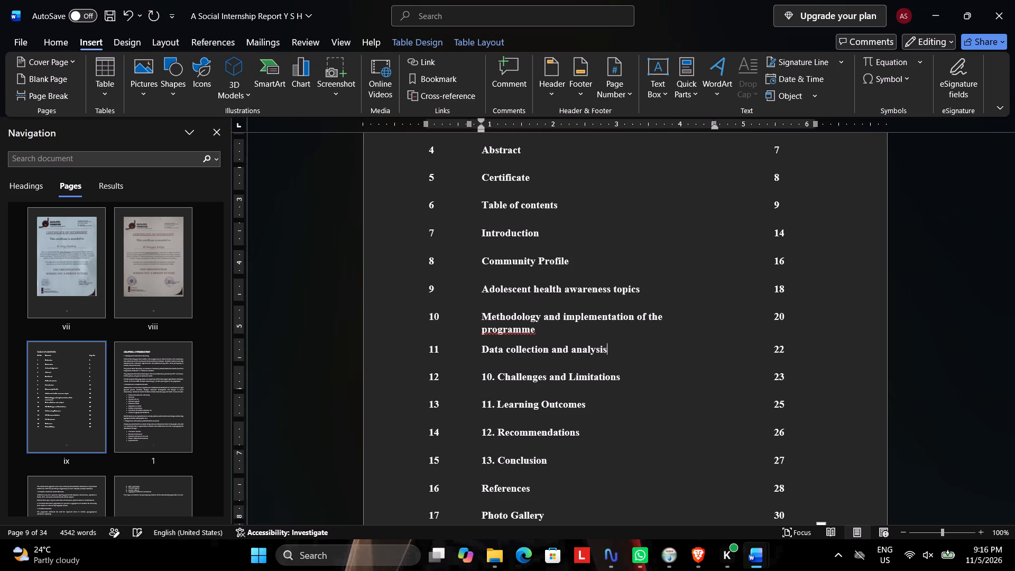
Replace the contents entry in row 12 of the table with Result and findings.
scroll(525, 321, "down", 2)
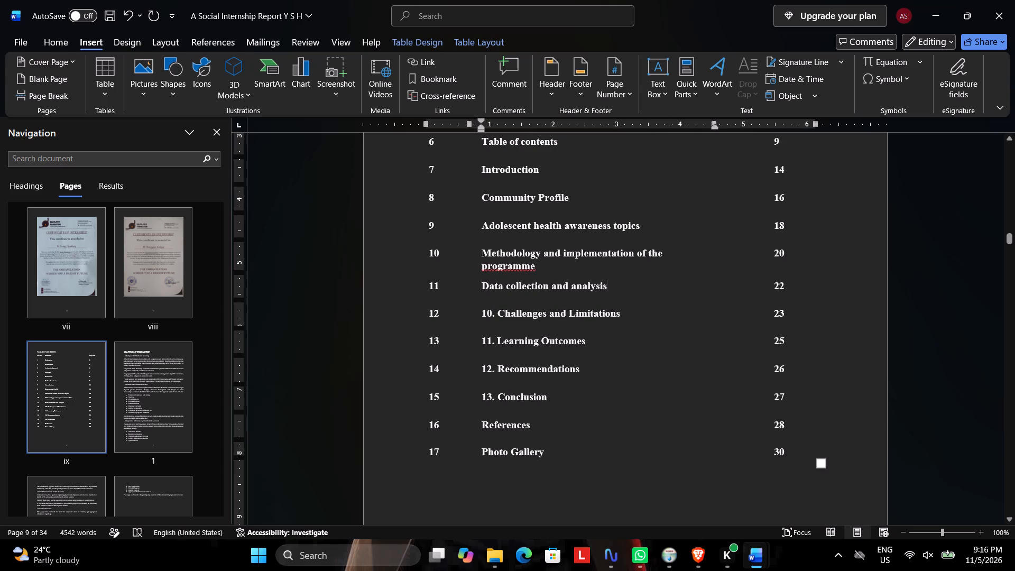
left_click_drag(625, 314, 473, 306)
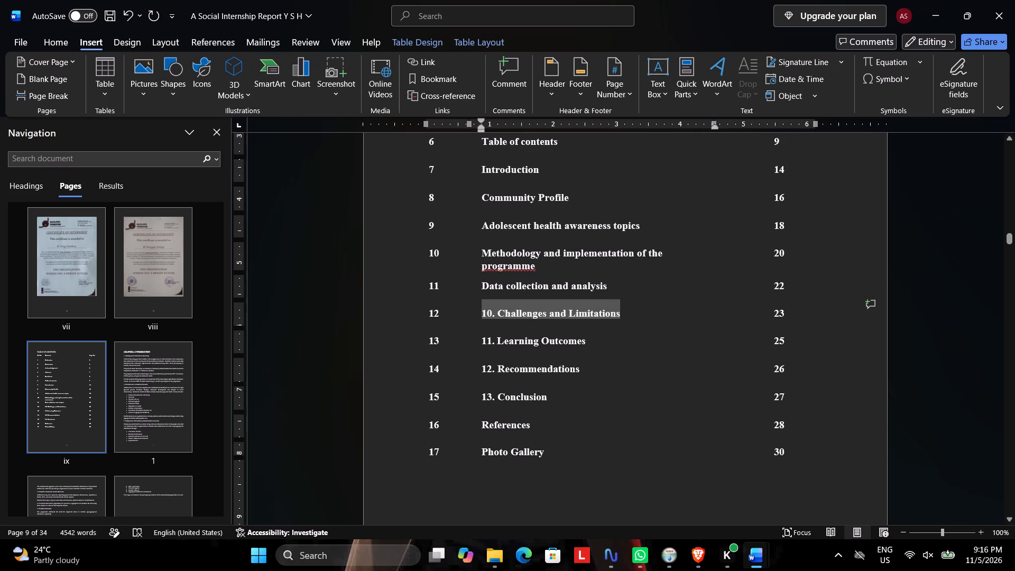
left_click_drag(473, 306, 474, 307)
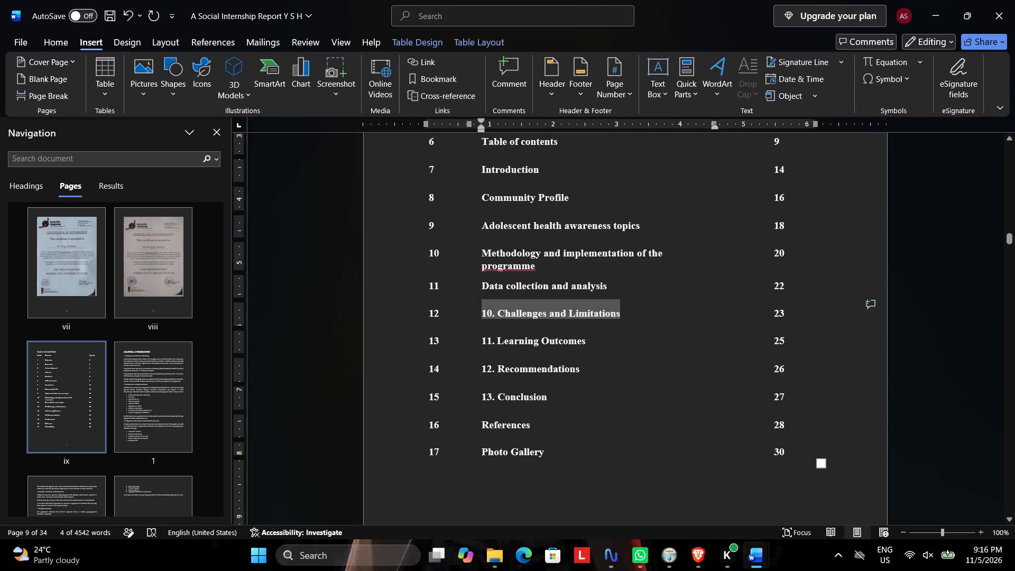
type("Result and")
key("space")
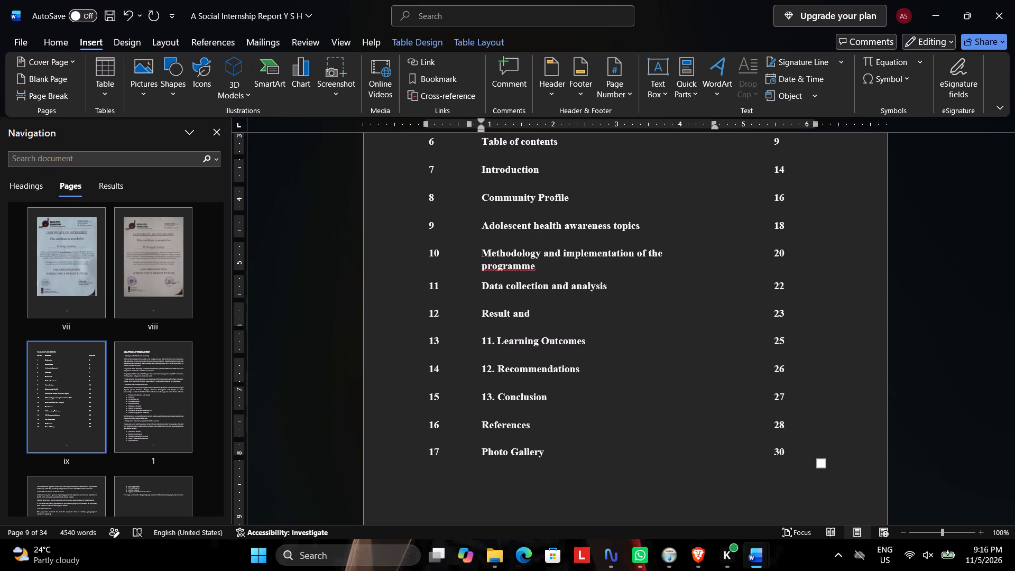
type("fi")
key("n")
type("dings")
key("space")
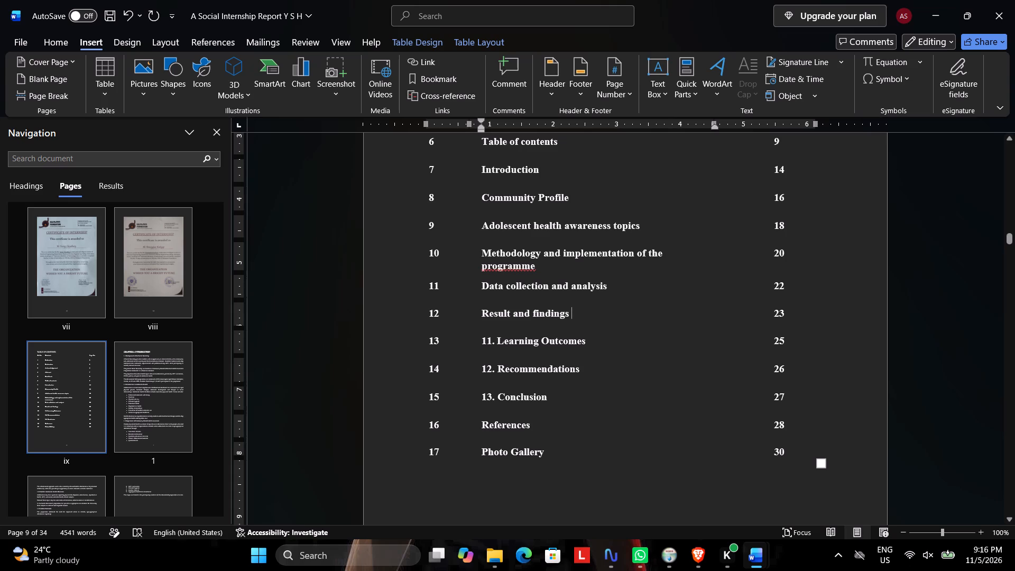
Replace the contents entry in row 13 of the table with Challenges and limitations.
left_click_drag(593, 339, 477, 340)
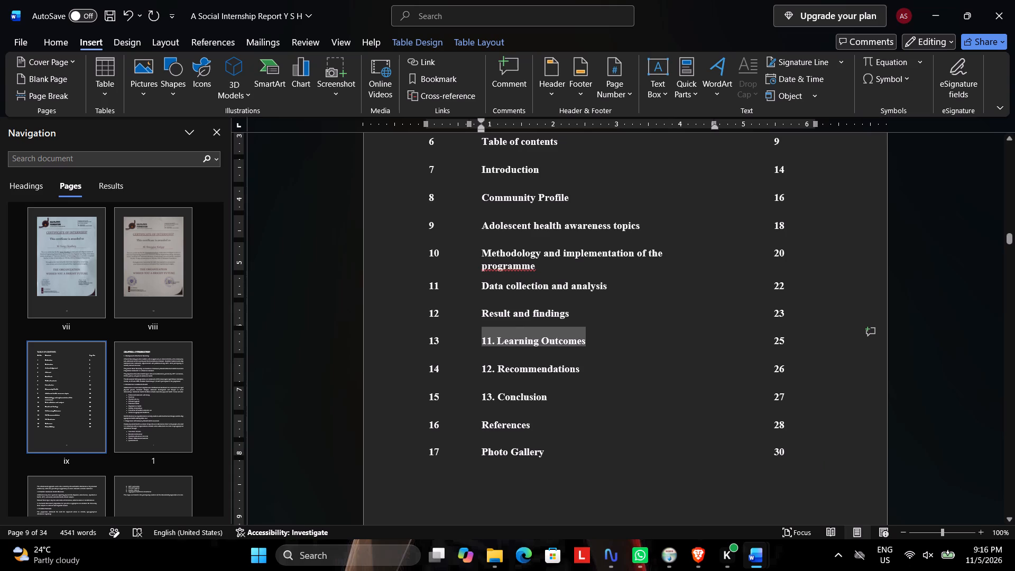
left_click_drag(477, 340, 476, 341)
type("Cha")
type("ll")
type("en")
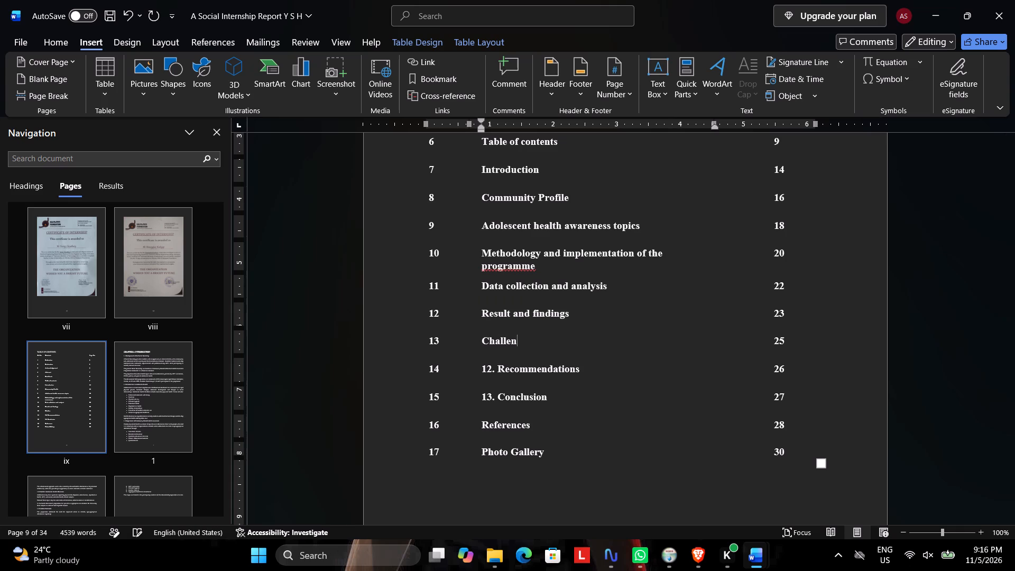
type("ges and")
key("space")
type("limi")
type("tatu")
key("BackSpace")
type("ions")
key("space")
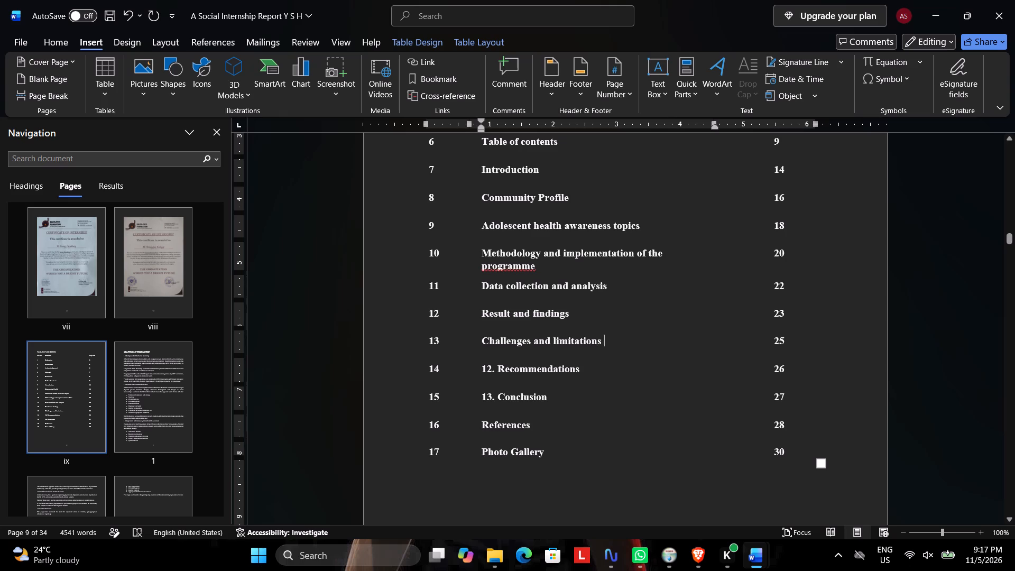
Replace the contents entry in row 14 of the table with Conclusion.
left_click_drag(580, 366, 476, 365)
type("Co")
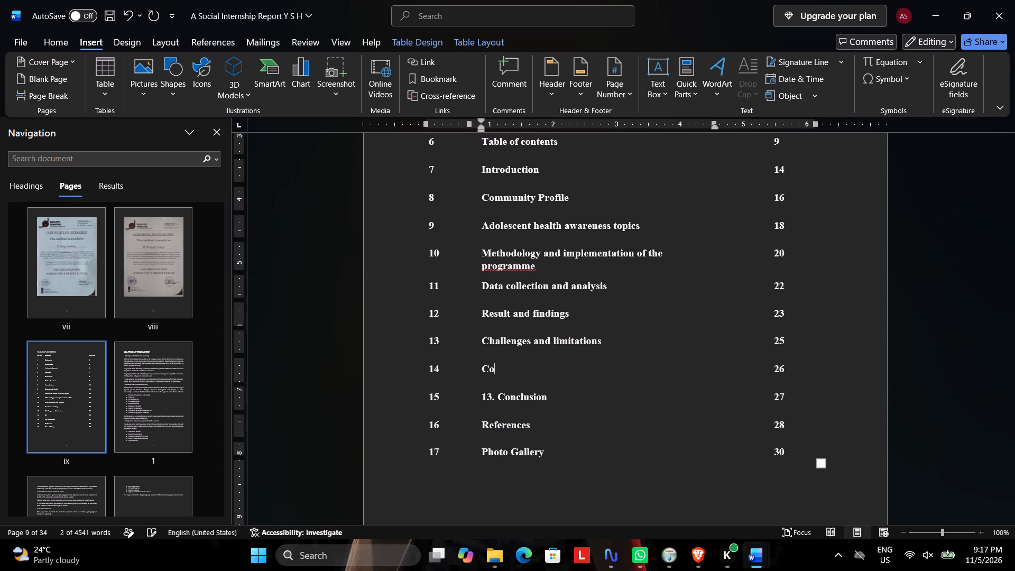
key("n")
type("clusion")
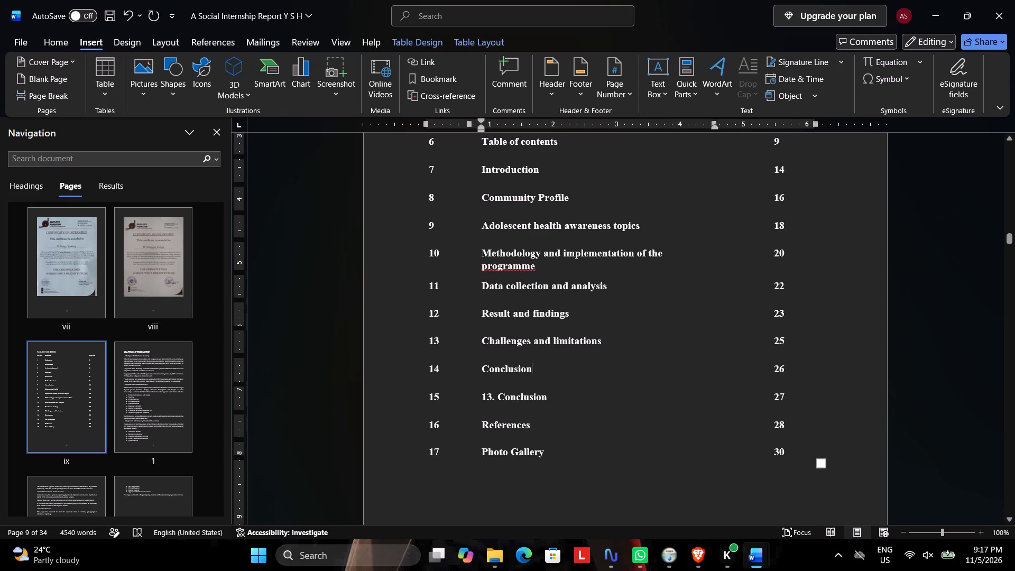
Replace the contents entry in row 15 of the table with References.
left_click_drag(552, 398, 483, 395)
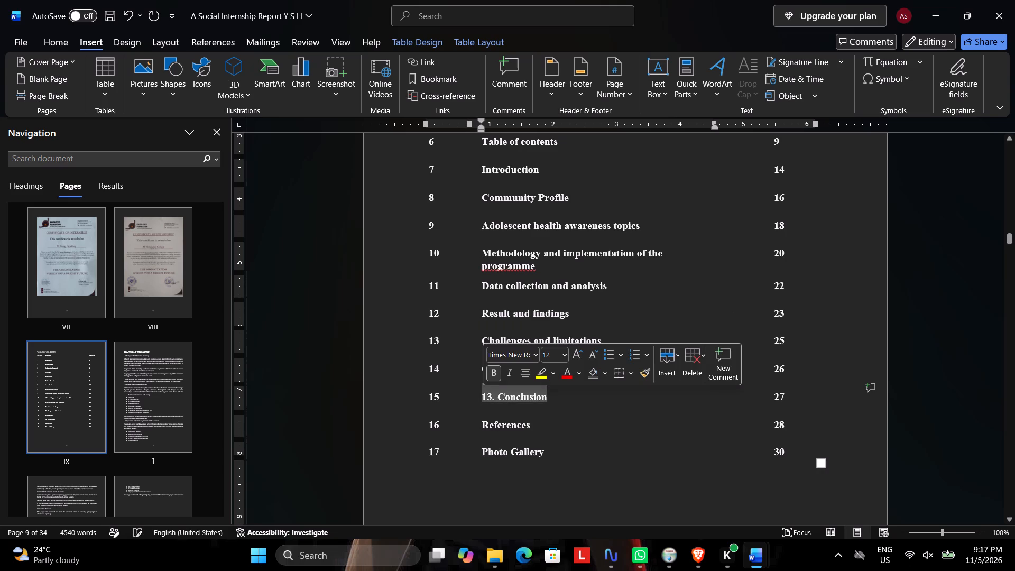
key("shift+r")
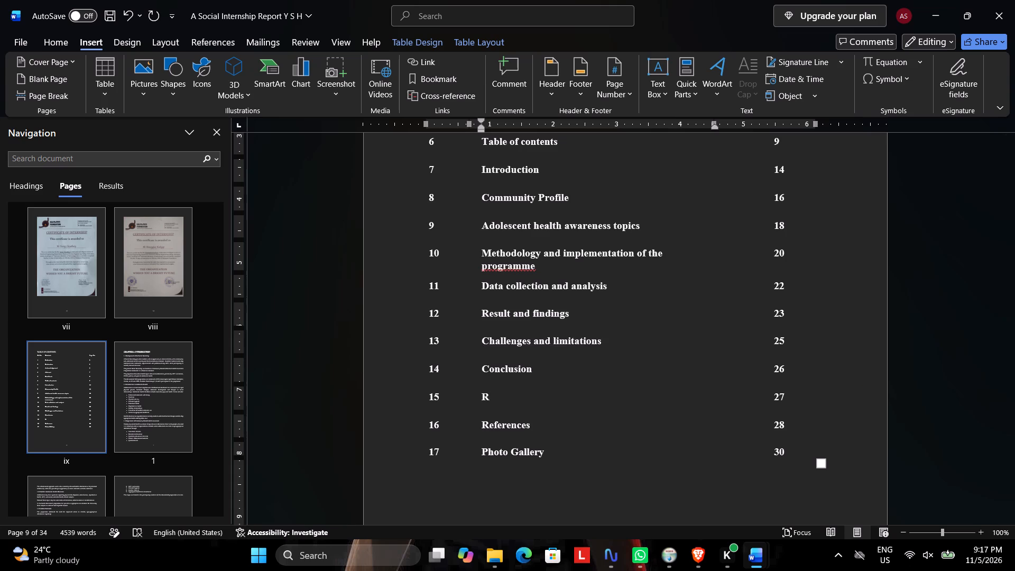
key("e")
type("fe")
type("re")
key("n")
key("c")
type("es")
key("space")
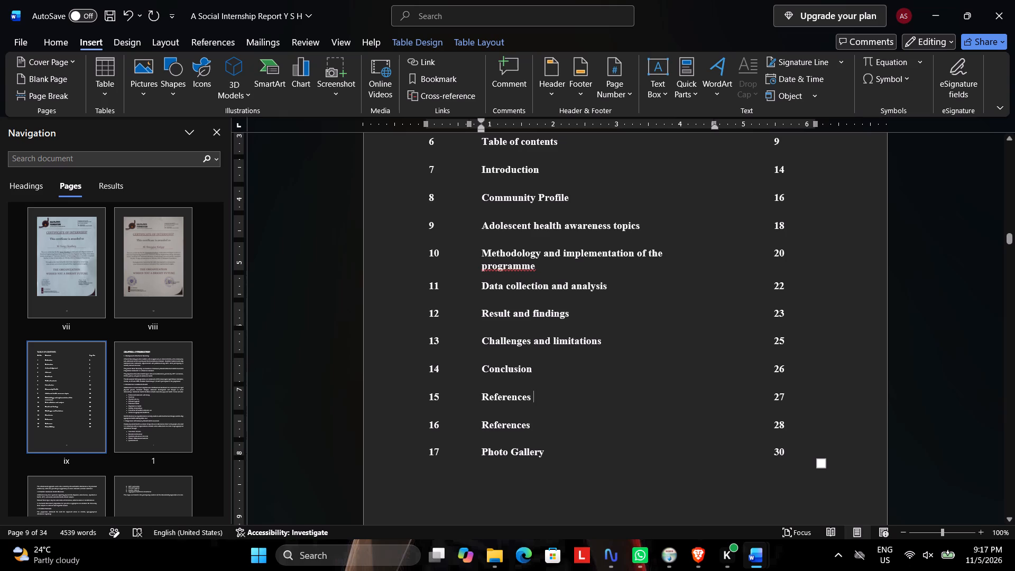
Replace the contents entry in row 16 of the table with Appendix A.
left_click(533, 426)
key("ctrl+BackSpace")
key("shift+a")
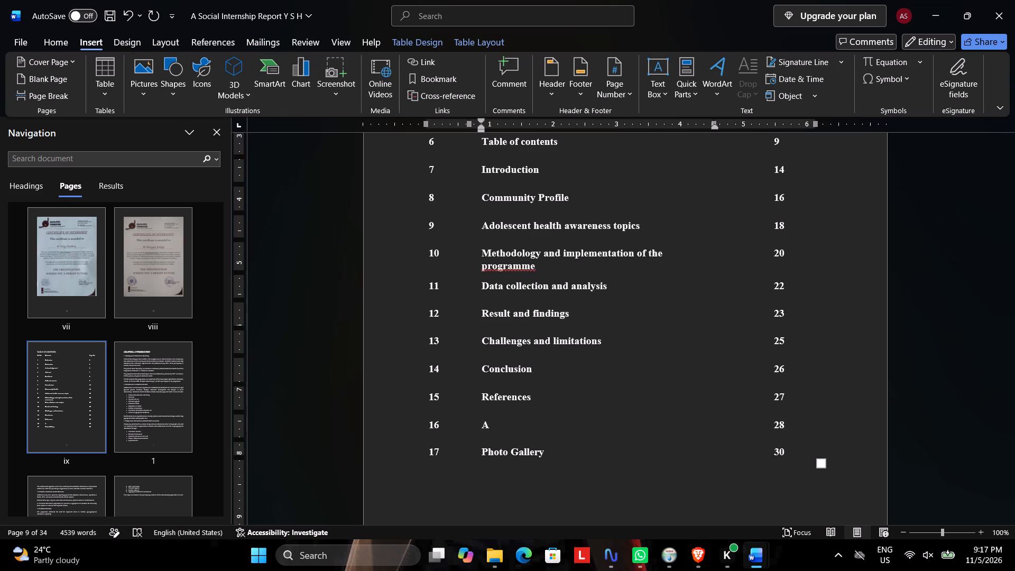
type("ppendi")
type("x")
key("space")
key("a")
key("BackSpace")
key("shift+a")
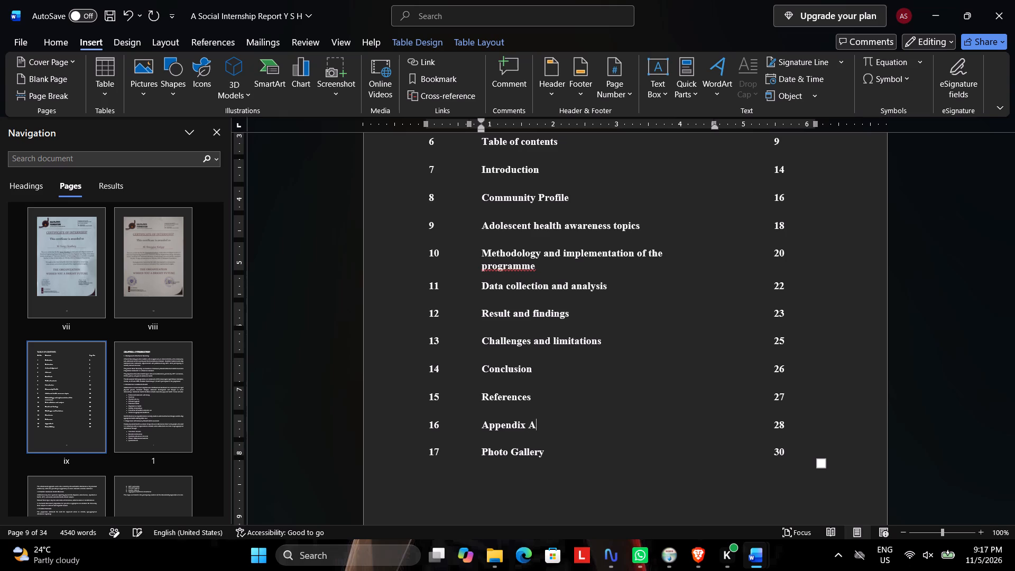
Delete the Photo Gallery row, number 17, from the end of the contents table.
left_click_drag(792, 452, 505, 467)
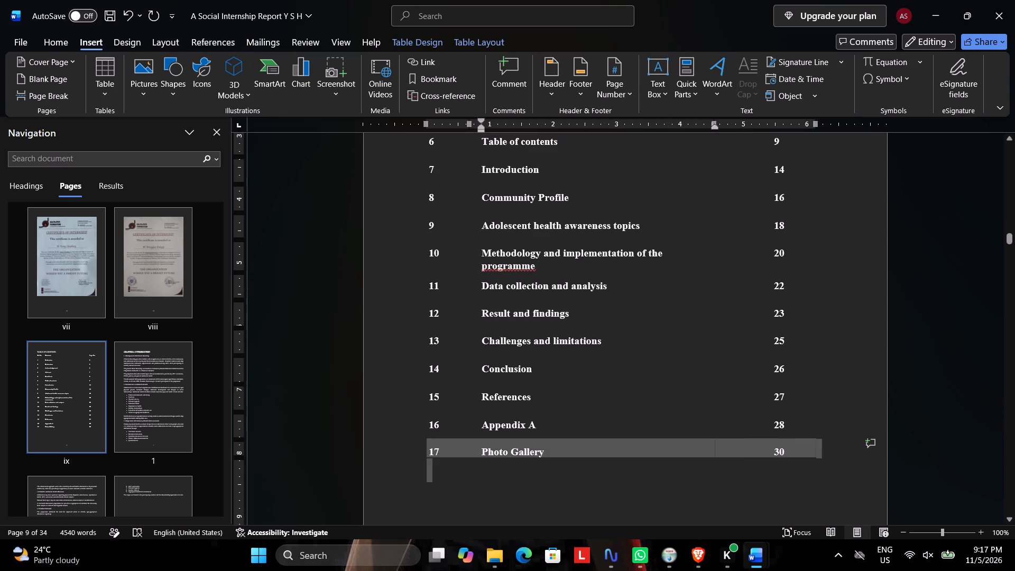
left_click_drag(505, 467, 458, 467)
key("BackSpace")
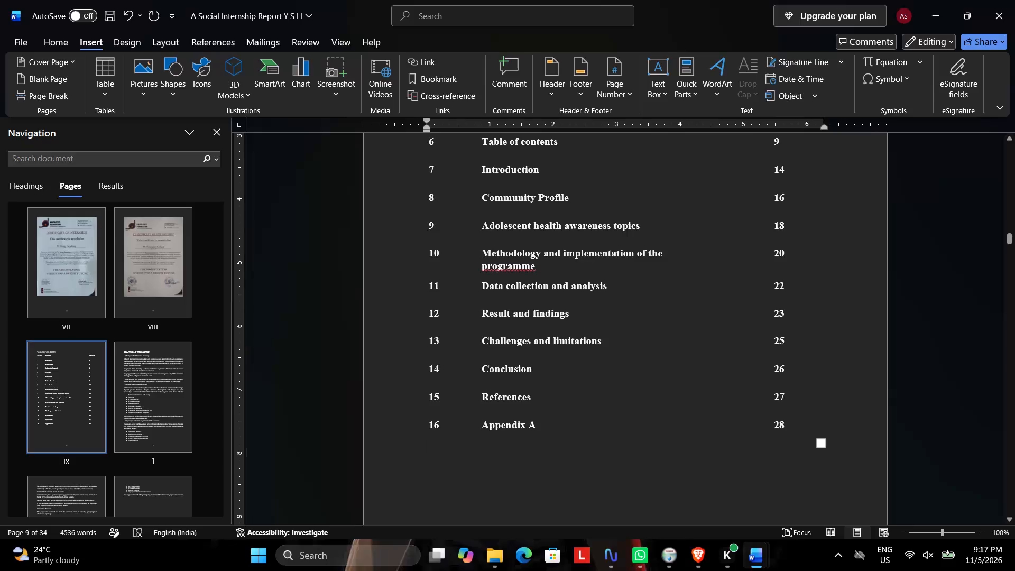
Set the contents table page numbers to 24 for Appendix A and 23 for References.
left_click_drag(791, 423, 772, 423)
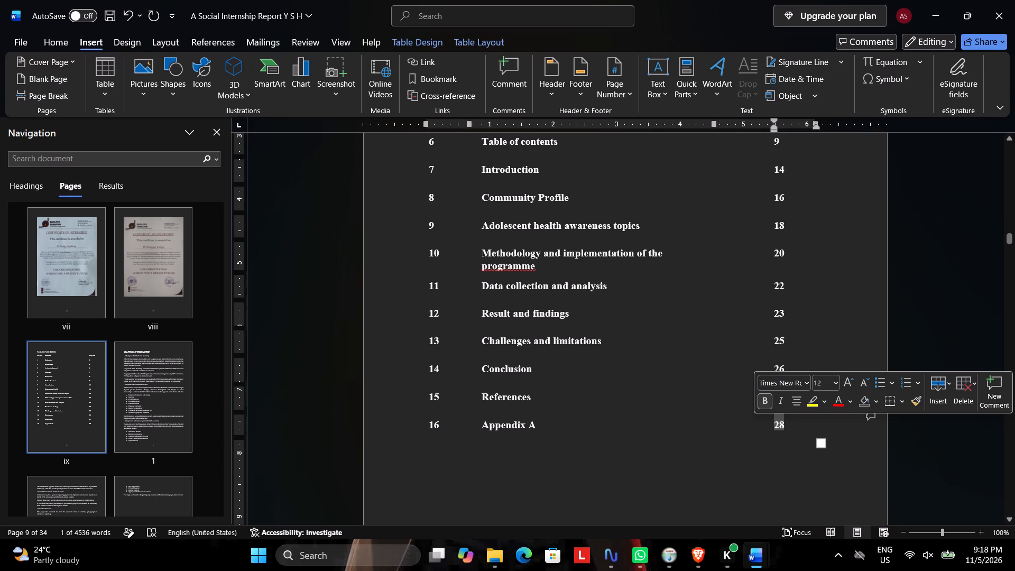
key("2")
key("4")
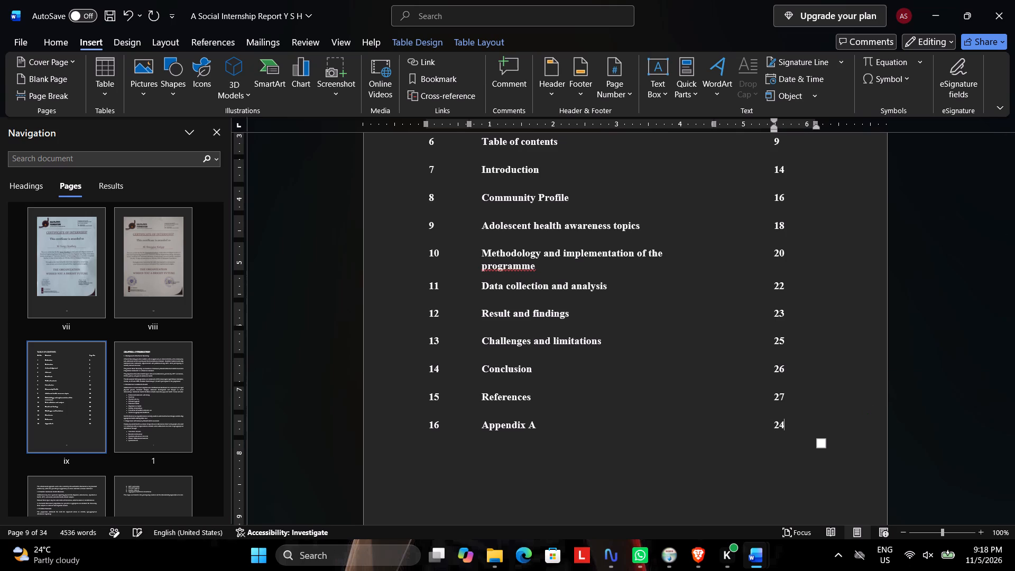
left_click_drag(783, 394, 776, 394)
type("23")
Set the contents table page numbers to 22 for Conclusion and 20 for Challenges and limitations.
left_click_drag(785, 369, 777, 369)
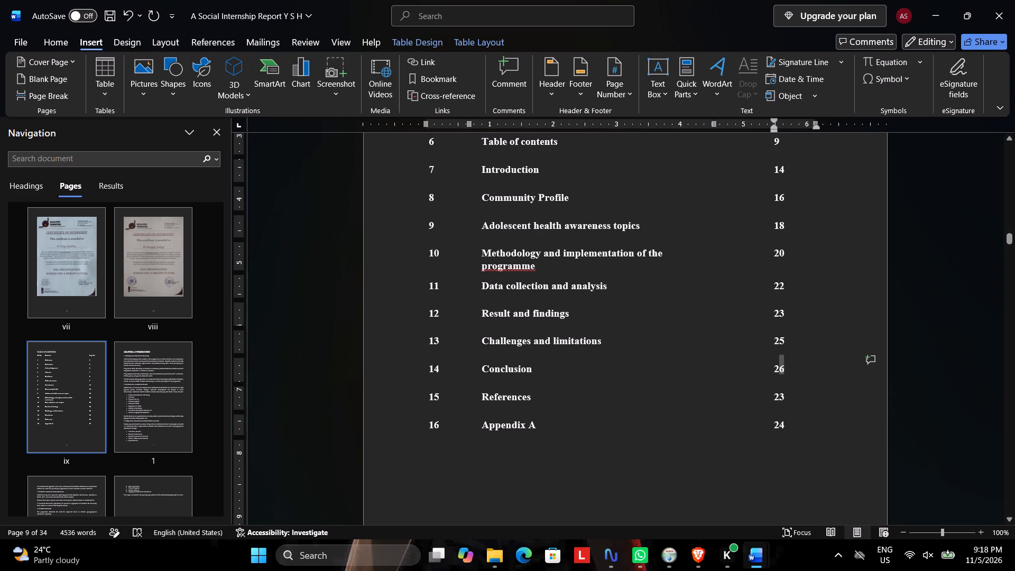
left_click_drag(777, 369, 776, 370)
type("22")
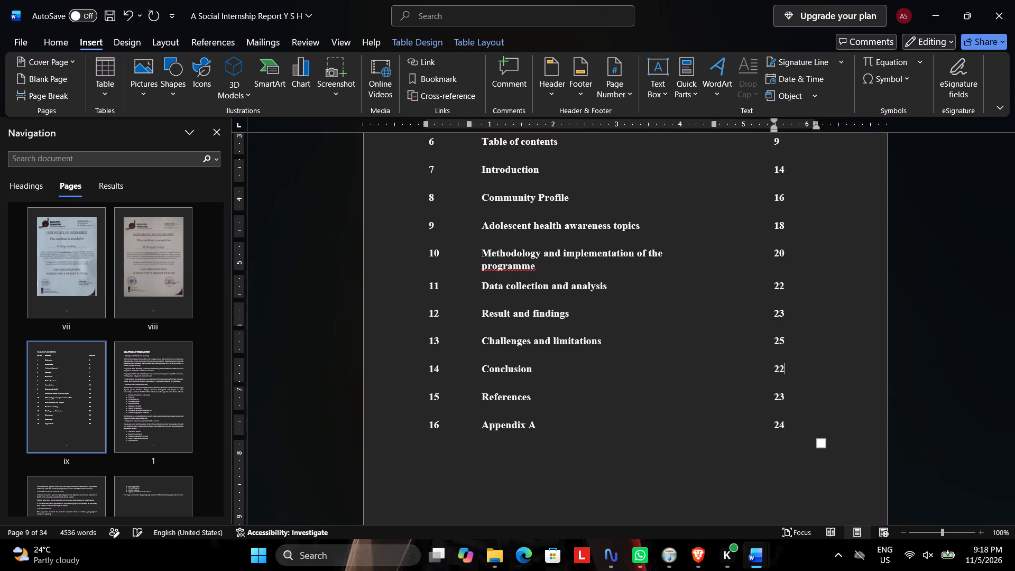
left_click(787, 339)
key("BackSpace")
key("0")
Set the contents table page numbers to 17 for Result and findings and 15 for Data collection and analysis.
key("Up")
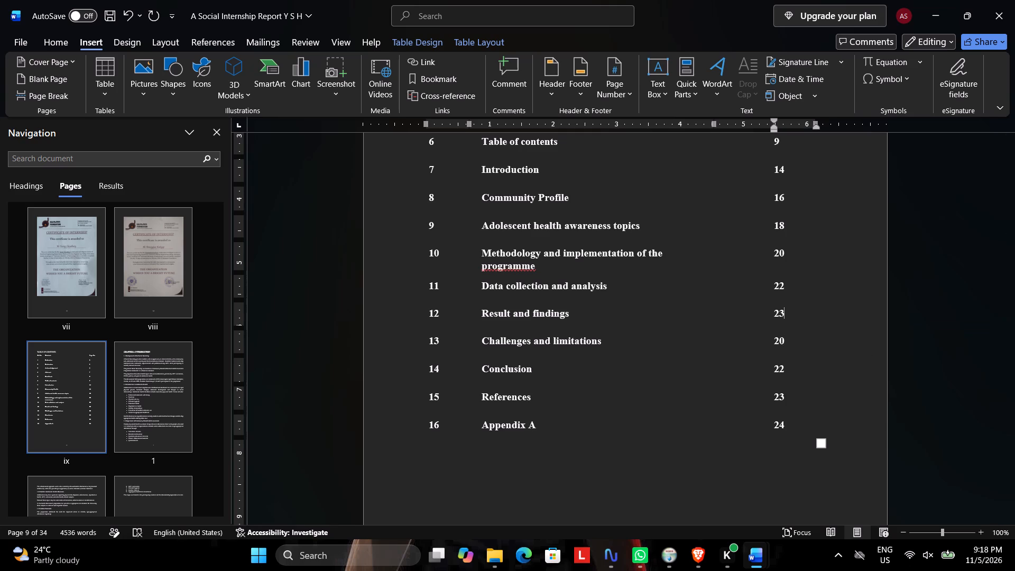
key("BackSpace")
key("BackSpace")
type("17")
key("Up")
key("BackSpace")
key("BackSpace")
type("15")
Set the page numbers to 11 for Methodology and implementation of the programme and 6 for Adolescent health awareness topics.
key("Up")
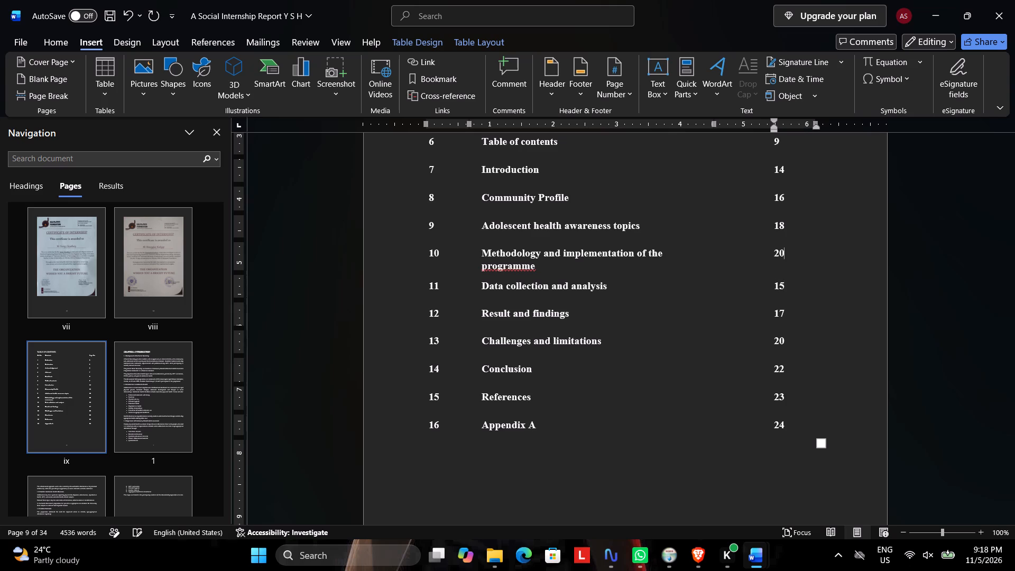
key("BackSpace")
key("BackSpace")
type("11")
key("Up")
key("BackSpace")
key("BackSpace")
key("6")
Set the contents table page numbers to 4 for Community Profile and 1 for Introduction.
key("Up")
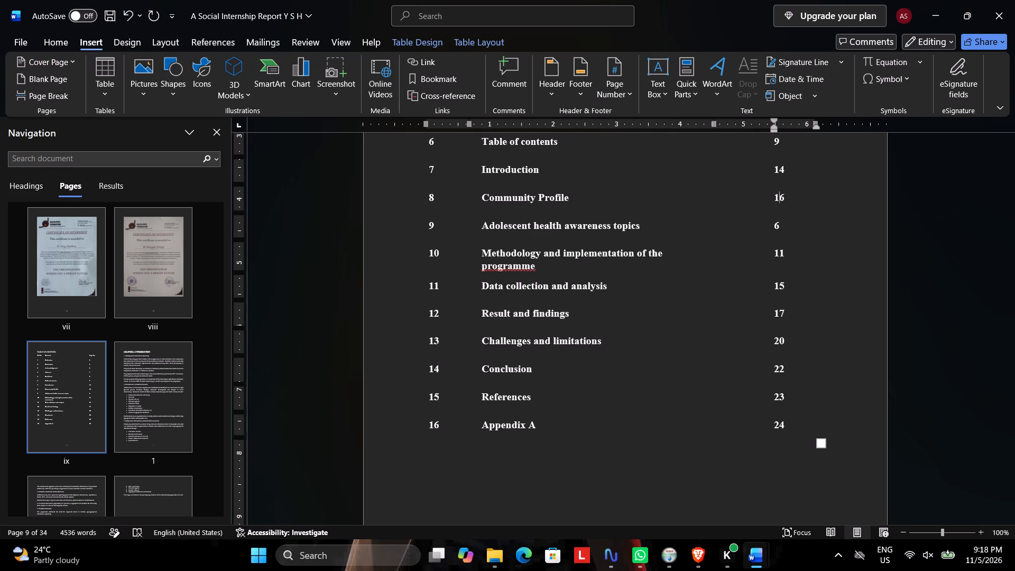
key("Right")
key("BackSpace")
key("BackSpace")
key("4")
key("Up")
key("Right")
key("BackSpace")
key("BackSpace")
key("1")
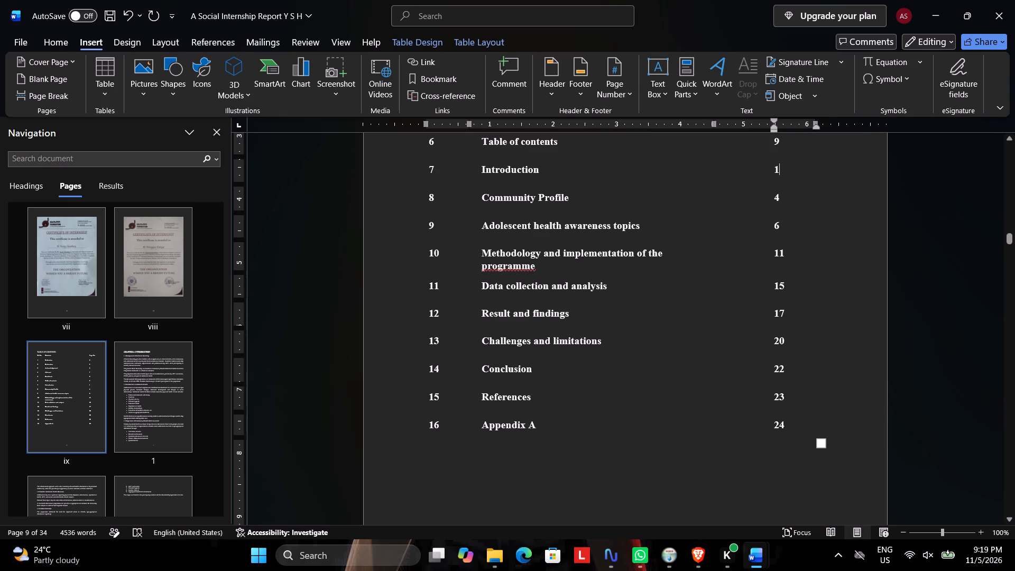
Replace the page number in the Table of contents row with the small Roman numeral one symbol (i).
scroll(784, 335, "down", 3)
scroll(778, 336, "up", 2)
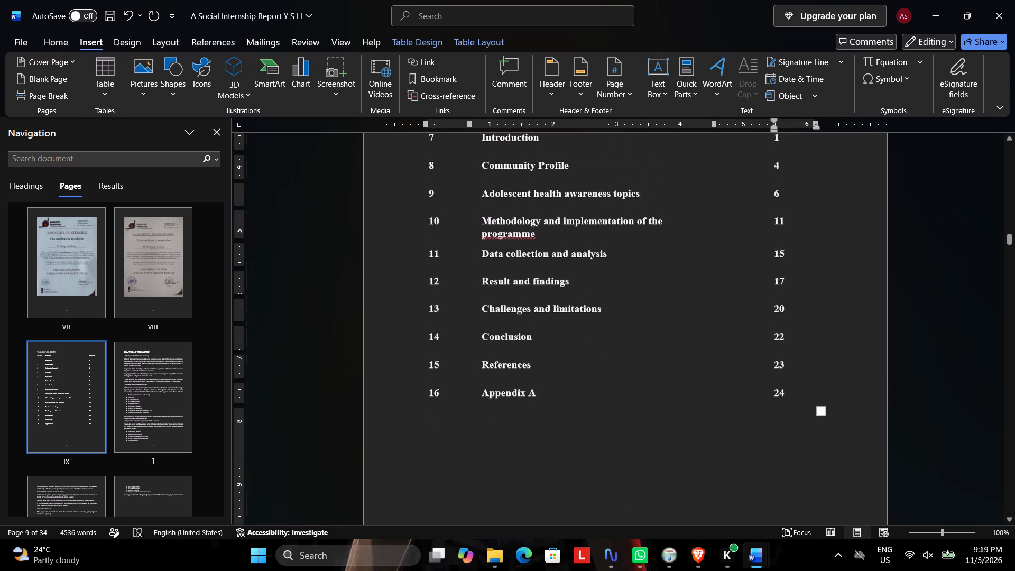
scroll(802, 237, "up", 2)
left_click(898, 79)
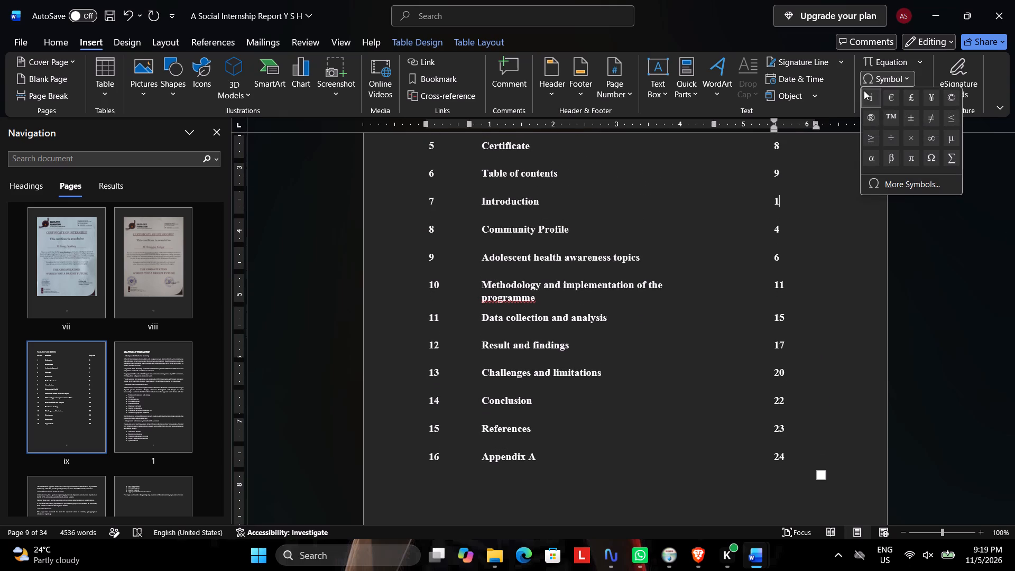
left_click(940, 182)
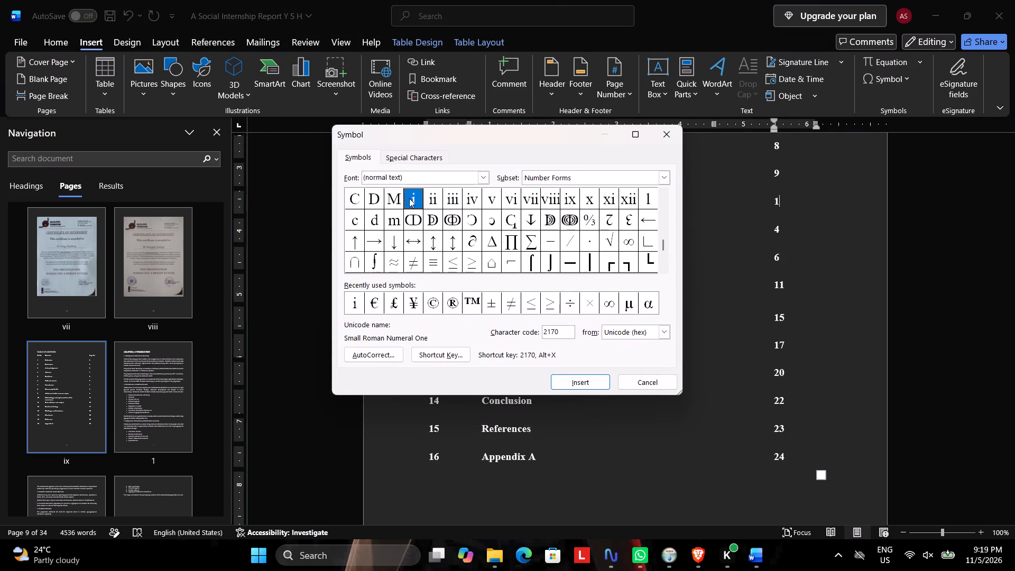
left_click(772, 182)
left_click_drag(781, 174, 767, 174)
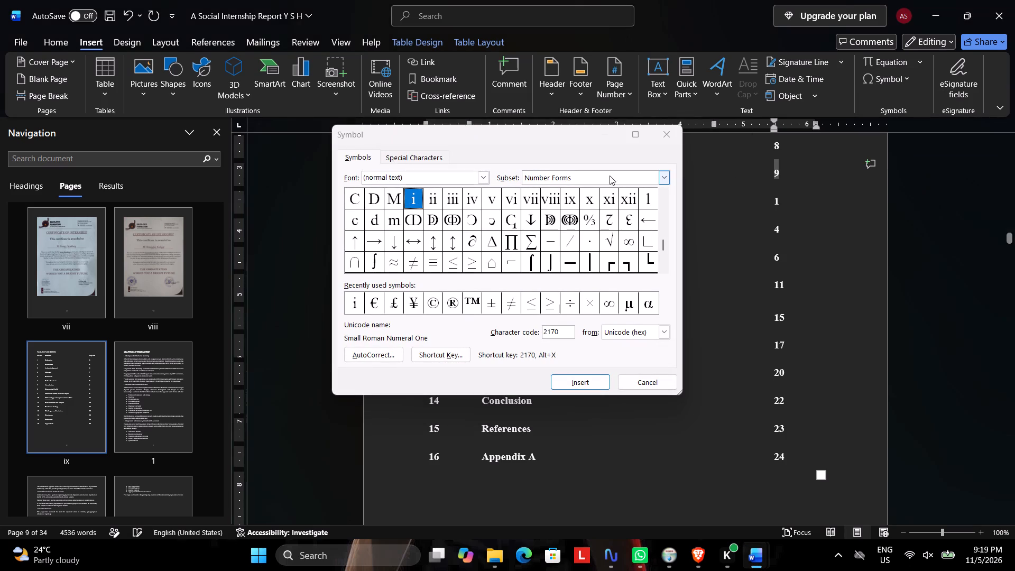
left_click(408, 196)
left_click(570, 382)
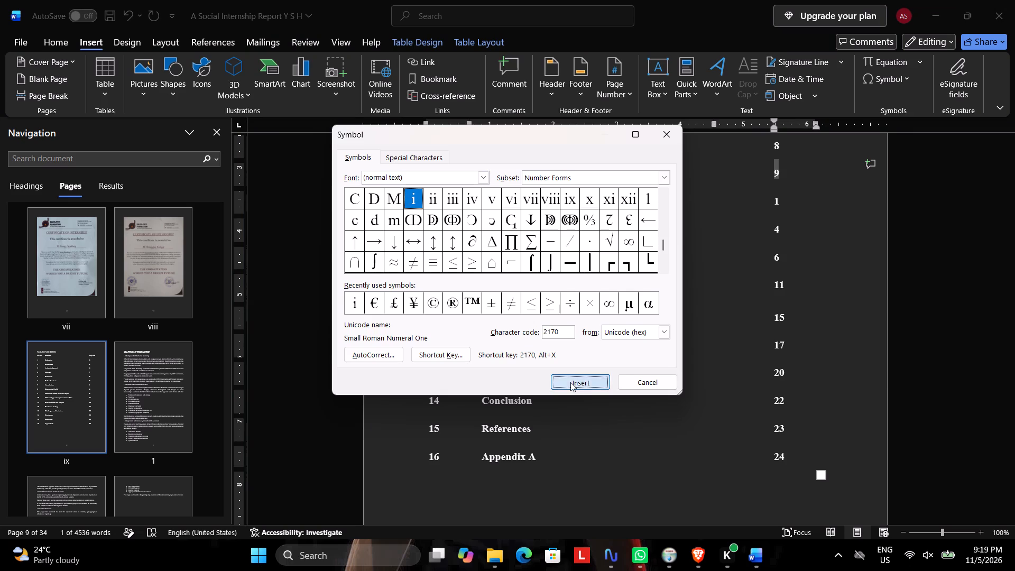
left_click(662, 137)
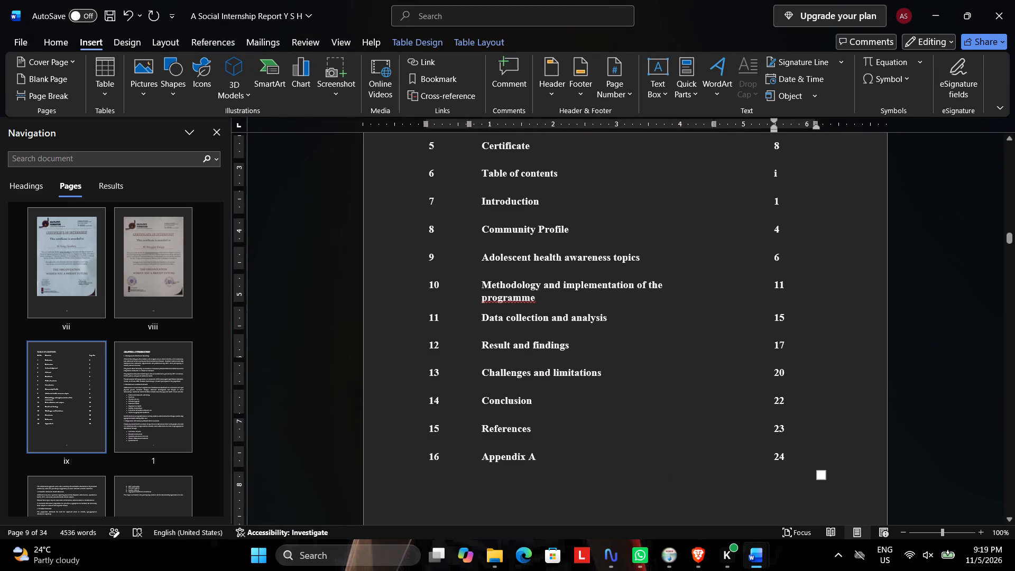
Insert the small Roman numeral nine symbol (ix) after the i in the Table of contents row's page number.
scroll(687, 294, "down", 4)
scroll(687, 294, "up", 4)
left_click(775, 171)
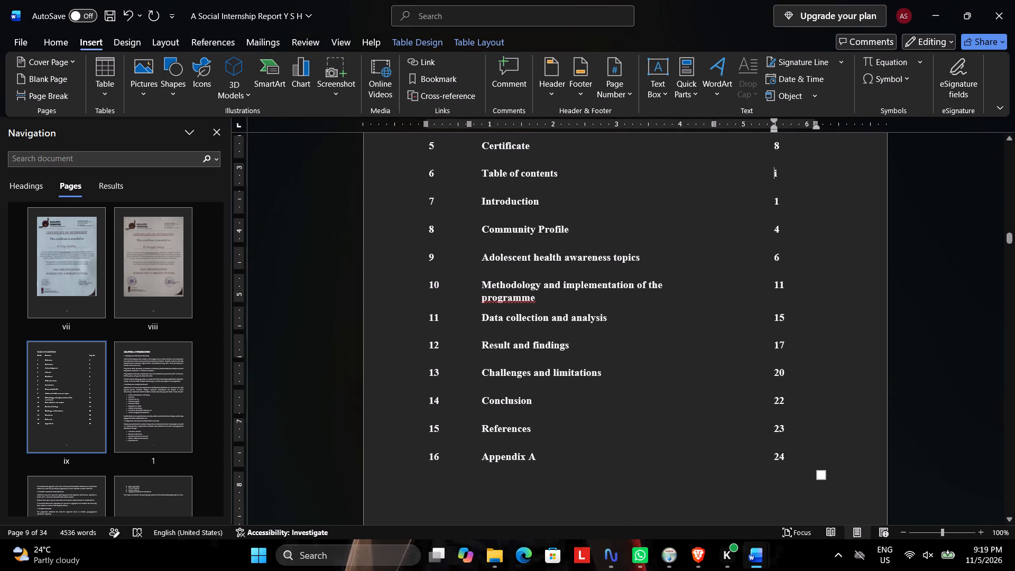
left_click(778, 171)
left_click(907, 76)
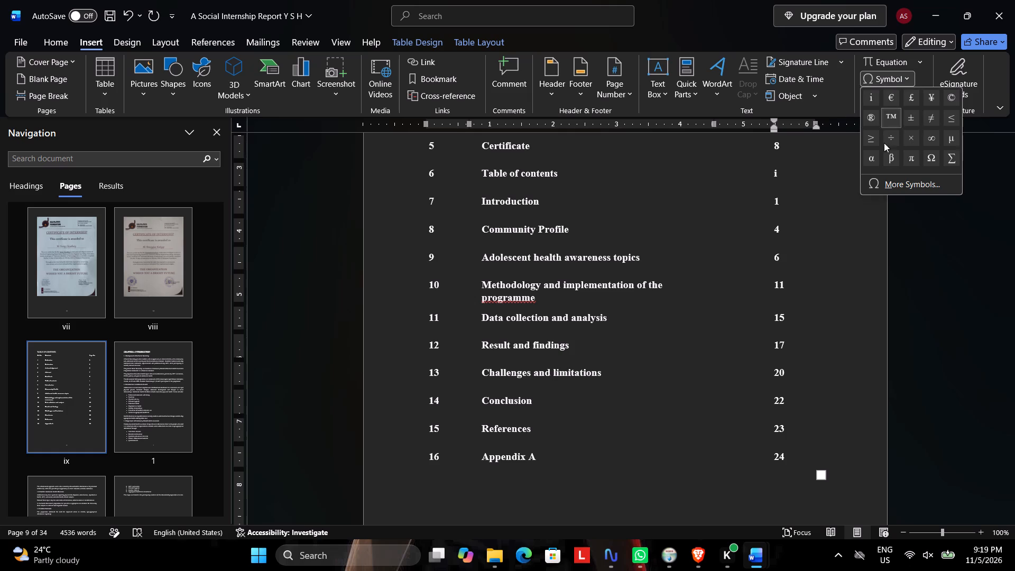
left_click(942, 183)
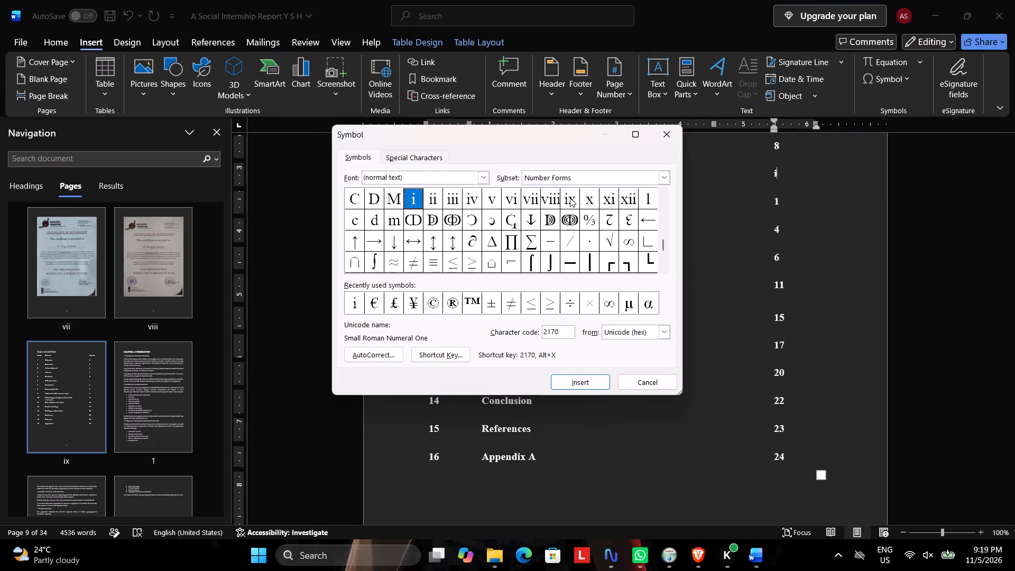
left_click(570, 198)
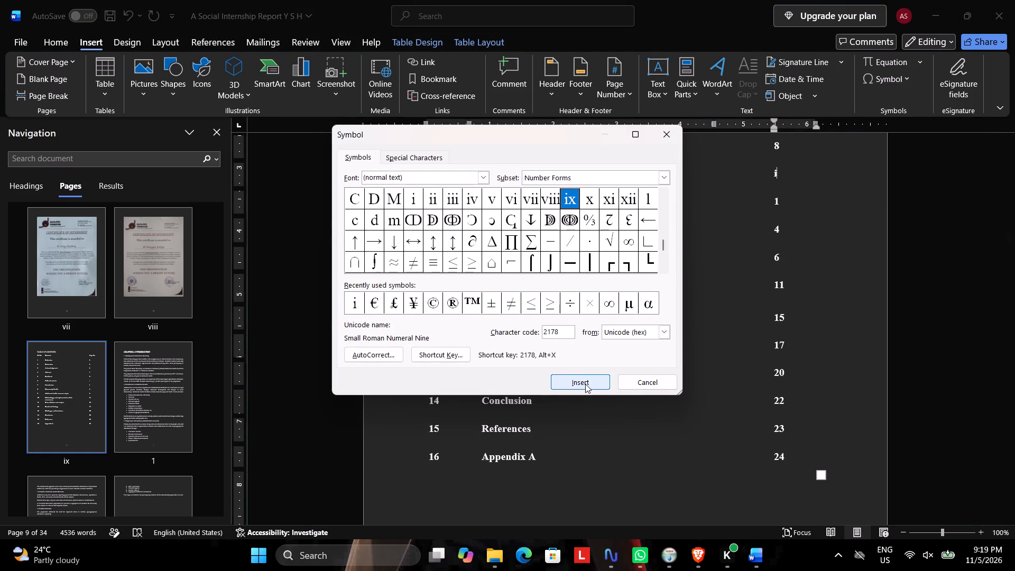
left_click(585, 383)
Copy the leading i symbol in the Table of contents row's page number and delete it, leaving only ix.
left_click(777, 171)
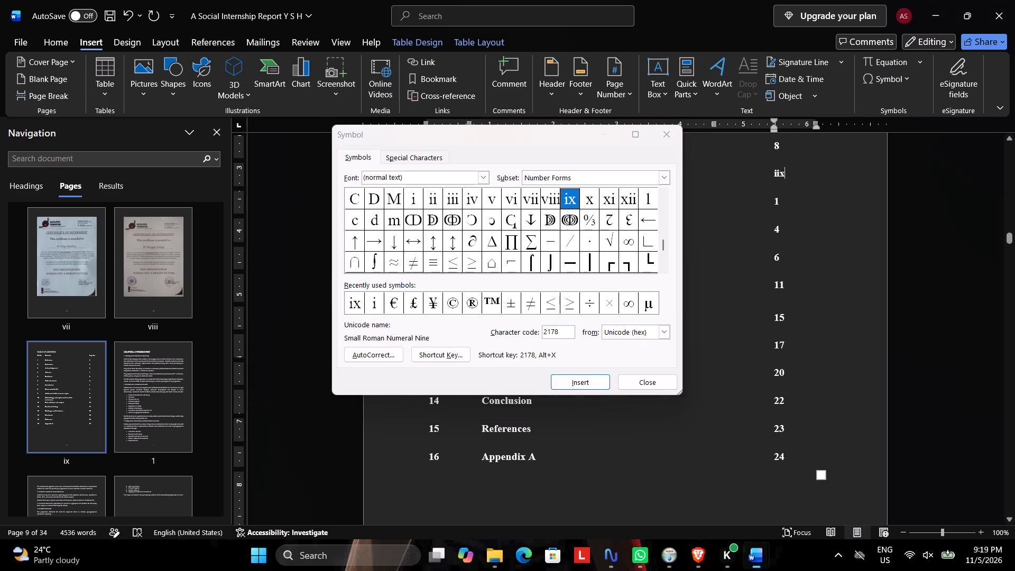
left_click(776, 172)
key("ctrl+Left")
key("Right")
key("shift+Left")
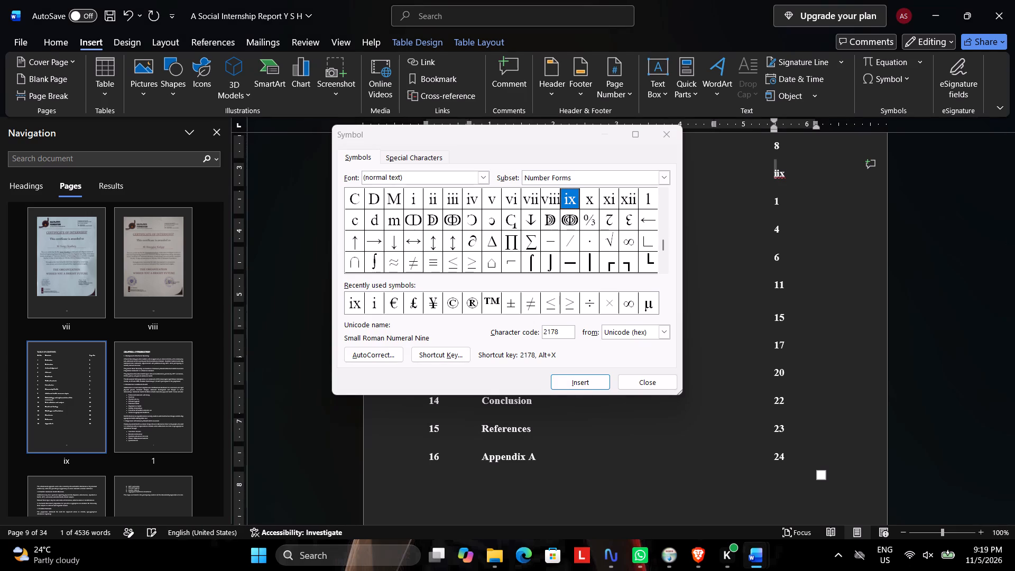
key("ctrl+c")
key("BackSpace")
scroll(770, 205, "up", 2)
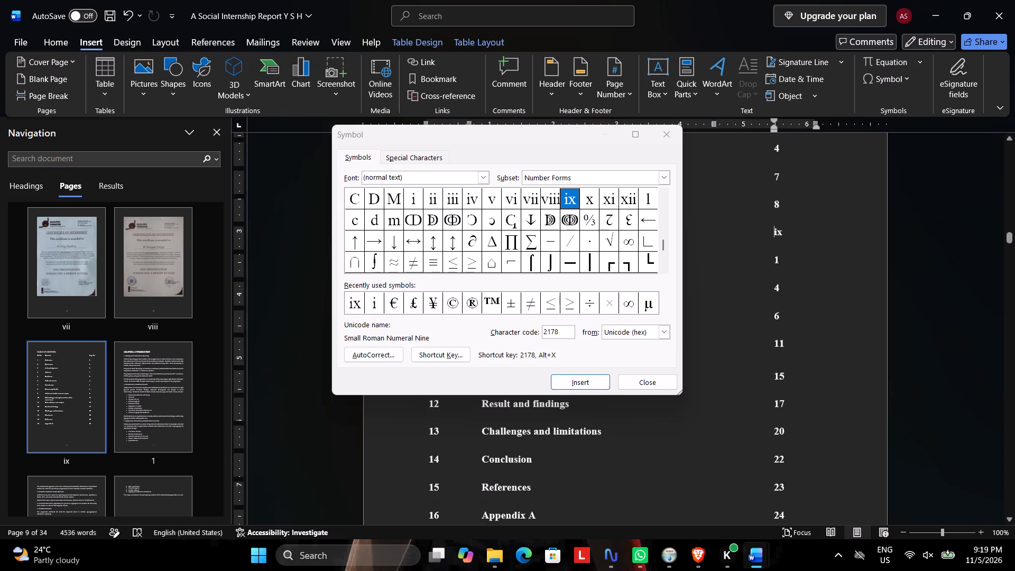
left_click(675, 134)
Using the copied i symbol, set the contents table page numbers to i for Dedication and ii for Declaration.
scroll(803, 215, "up", 4)
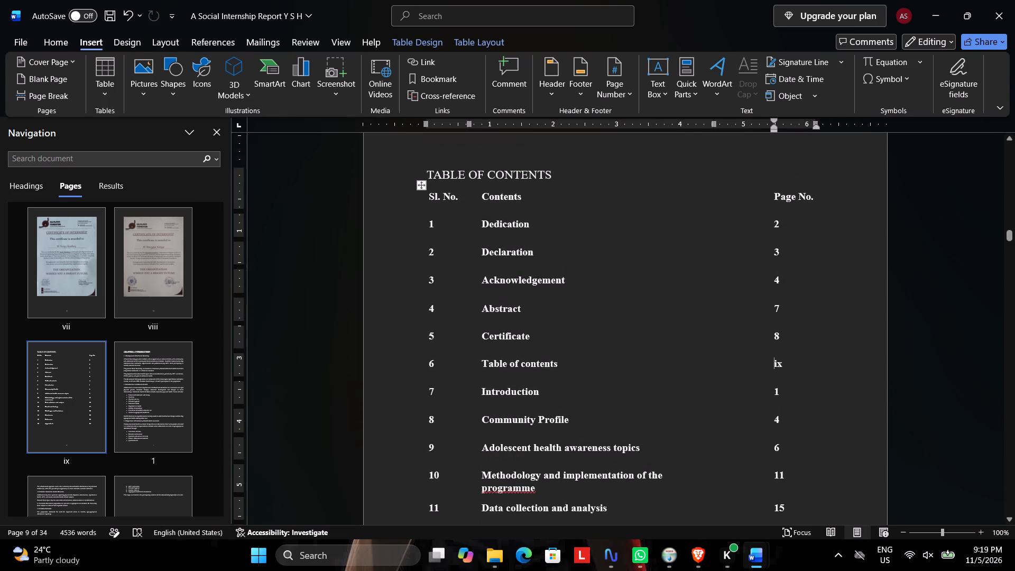
left_click(783, 225)
key("BackSpace")
key("ctrl+v")
left_click(781, 253)
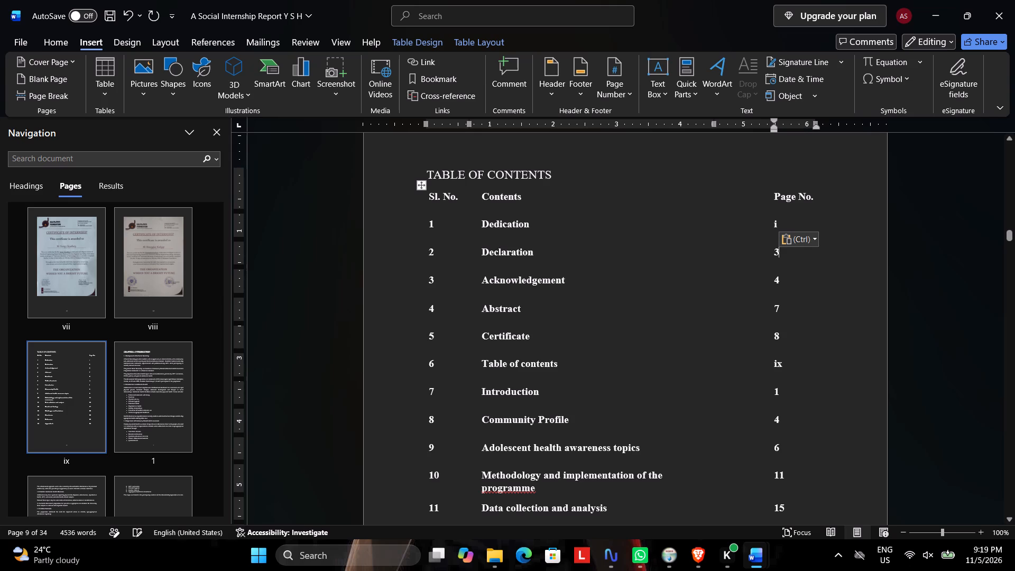
key("BackSpace")
key("ctrl+v")
key("ctrl+v")
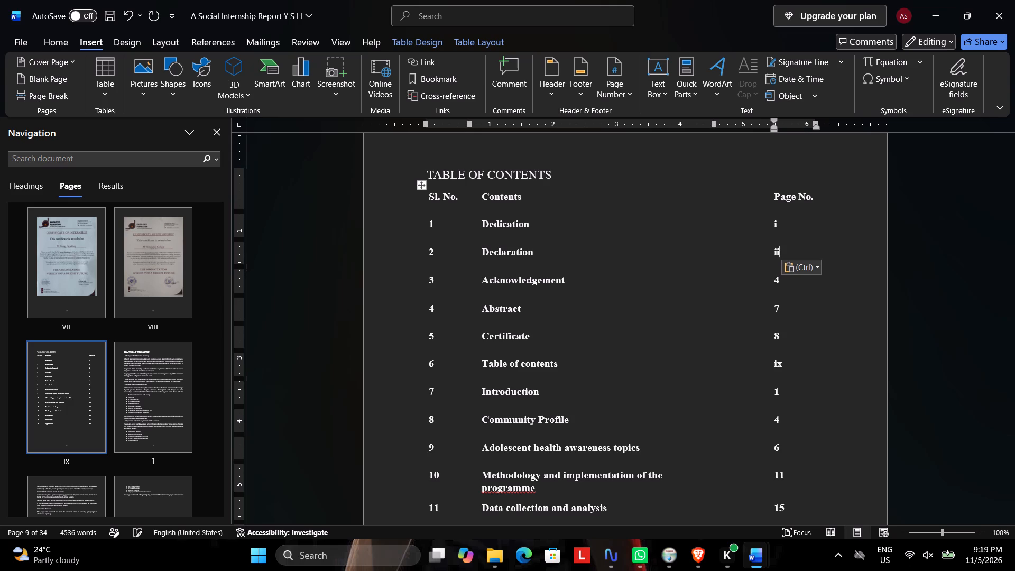
Replace the Acknowledgement row's page number with iii, built from the copied i symbol.
left_click(781, 282)
key("ctrl+BackSpace")
key("ctrl+v")
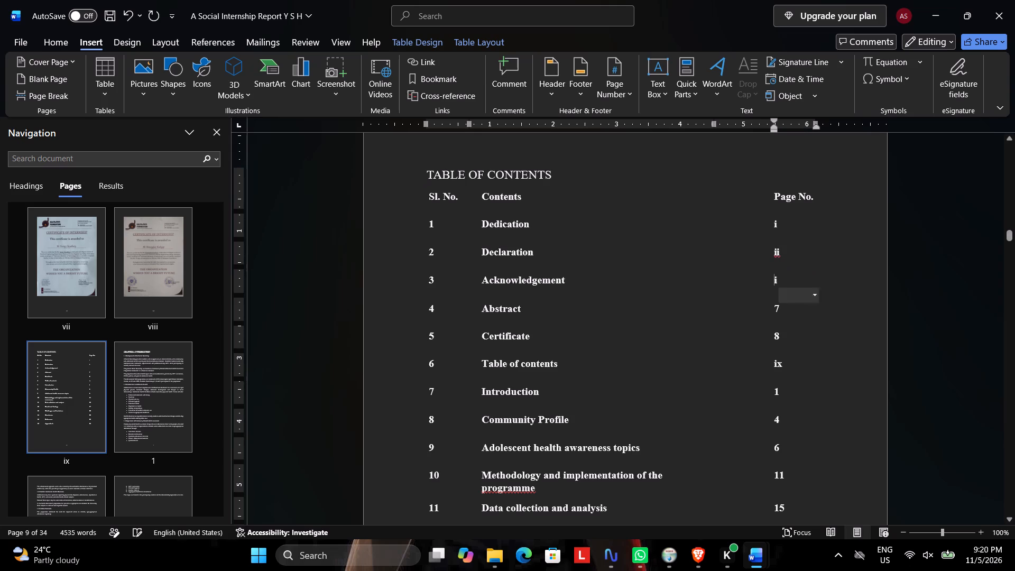
key("ctrl+v")
key("ctrl+v")
Replace the Abstract row's page number with iv, using the copied i and the small Roman numeral five symbol.
scroll(777, 282, "up", 1)
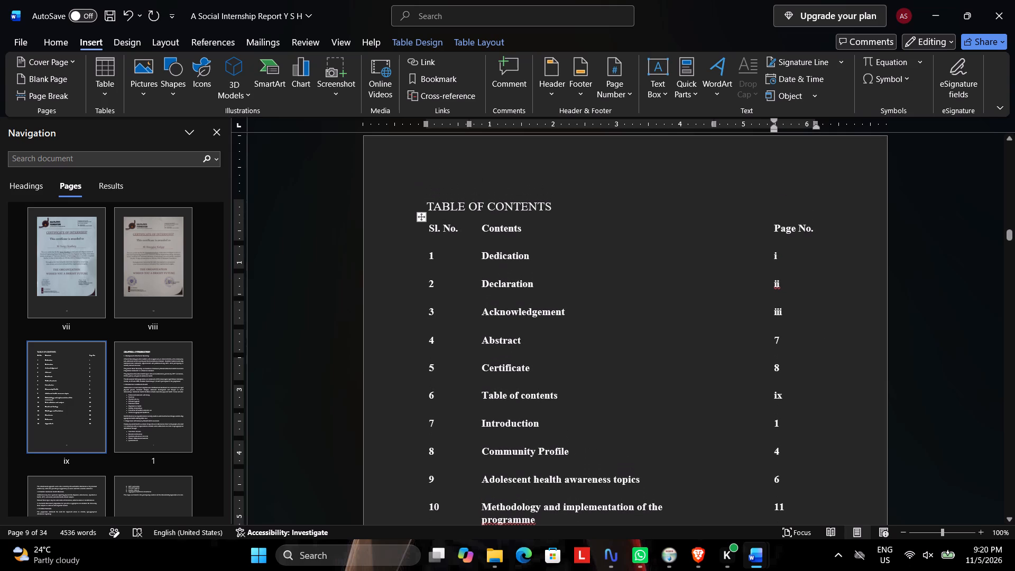
left_click(783, 340)
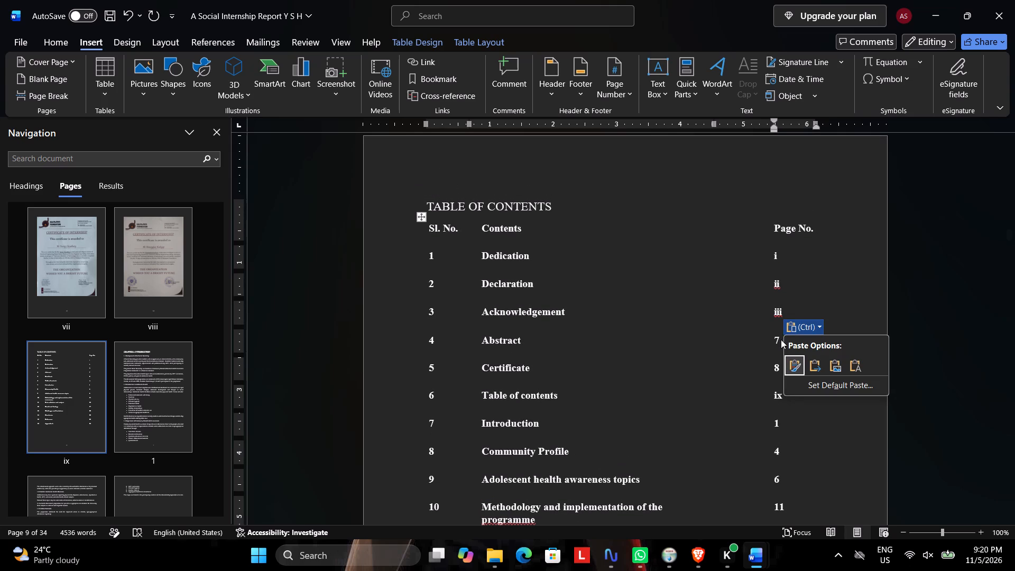
left_click(781, 339)
key("BackSpace")
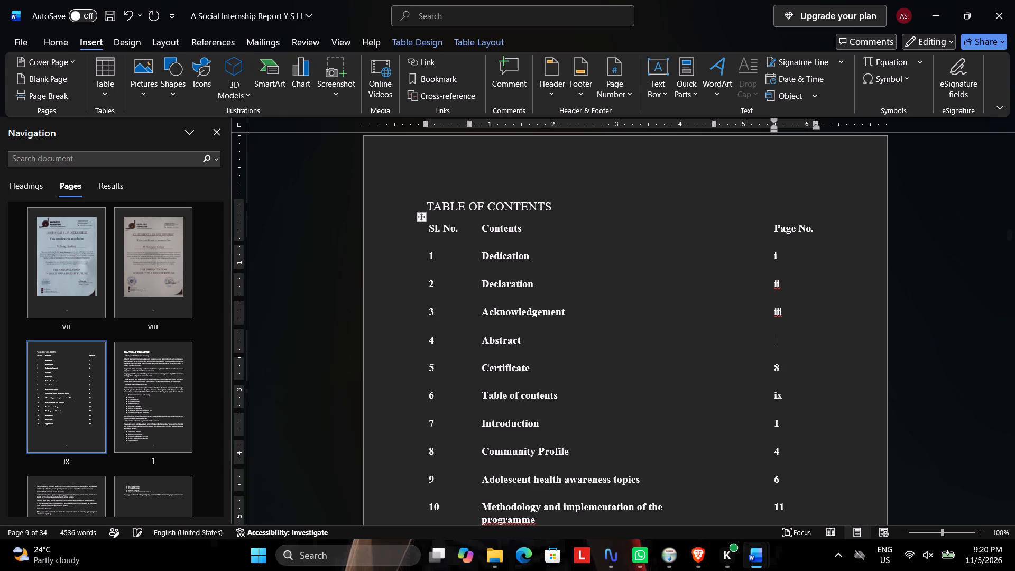
key("ctrl+v")
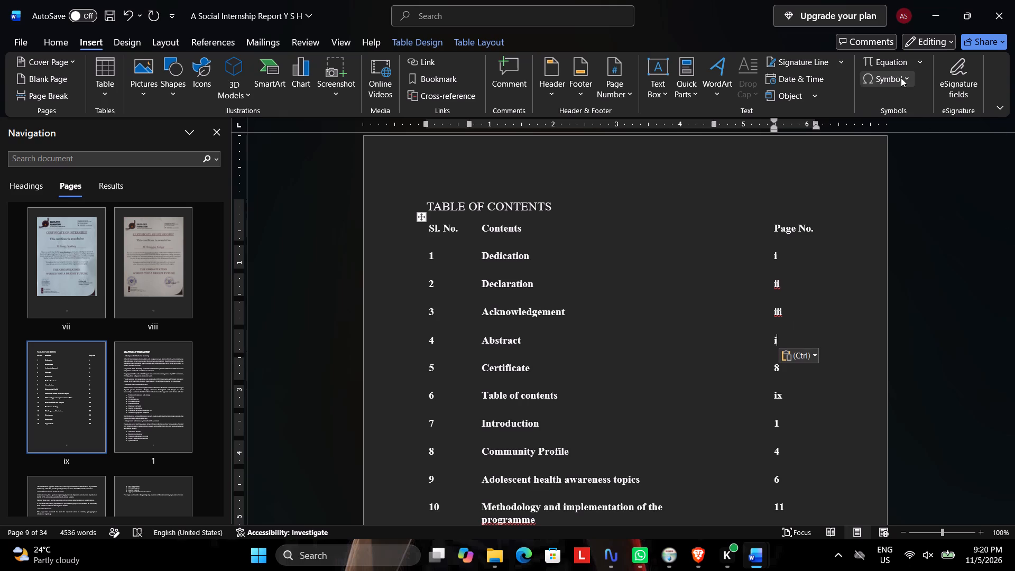
left_click(900, 78)
left_click(919, 179)
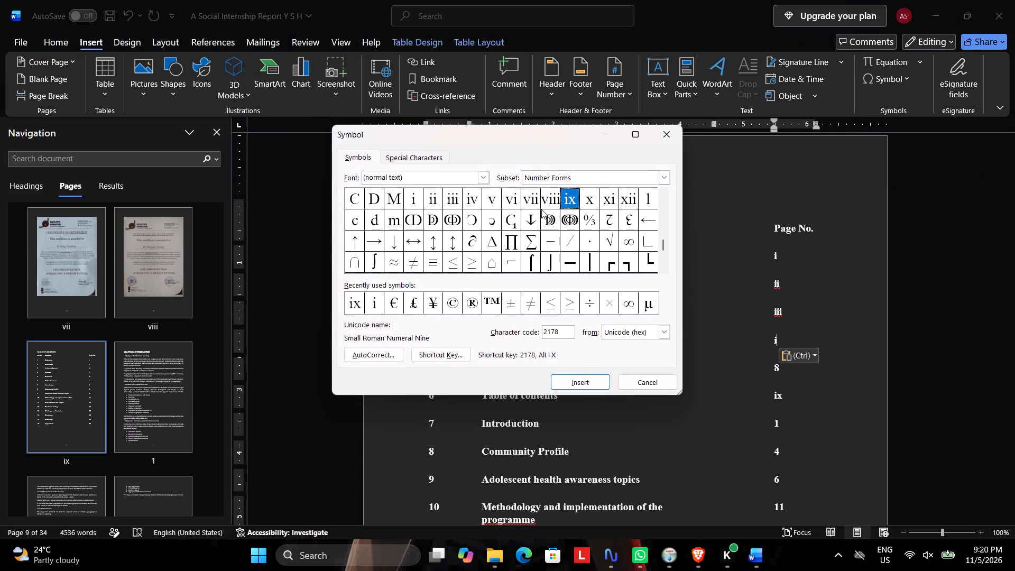
left_click(488, 196)
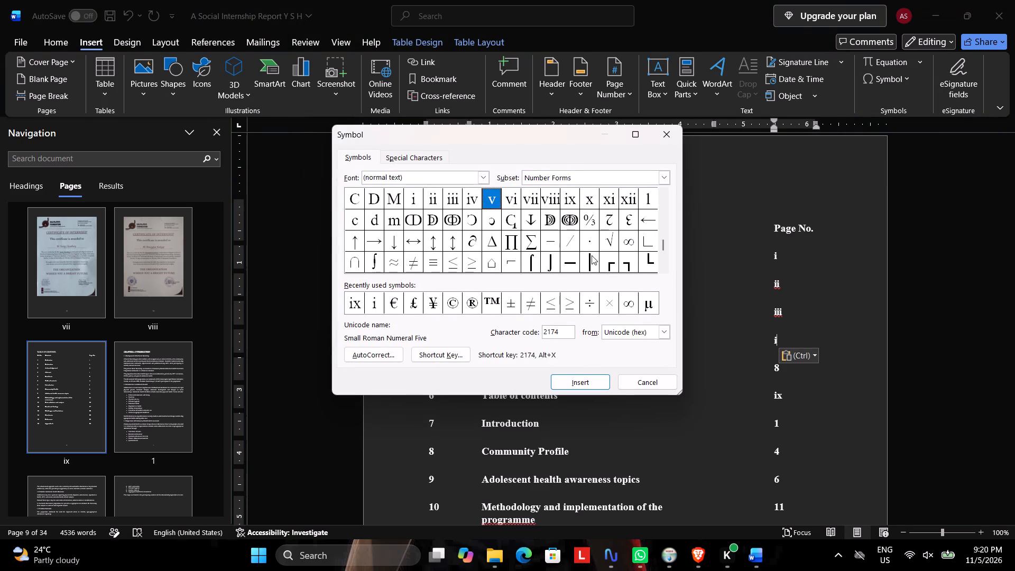
left_click(589, 383)
left_click(799, 344)
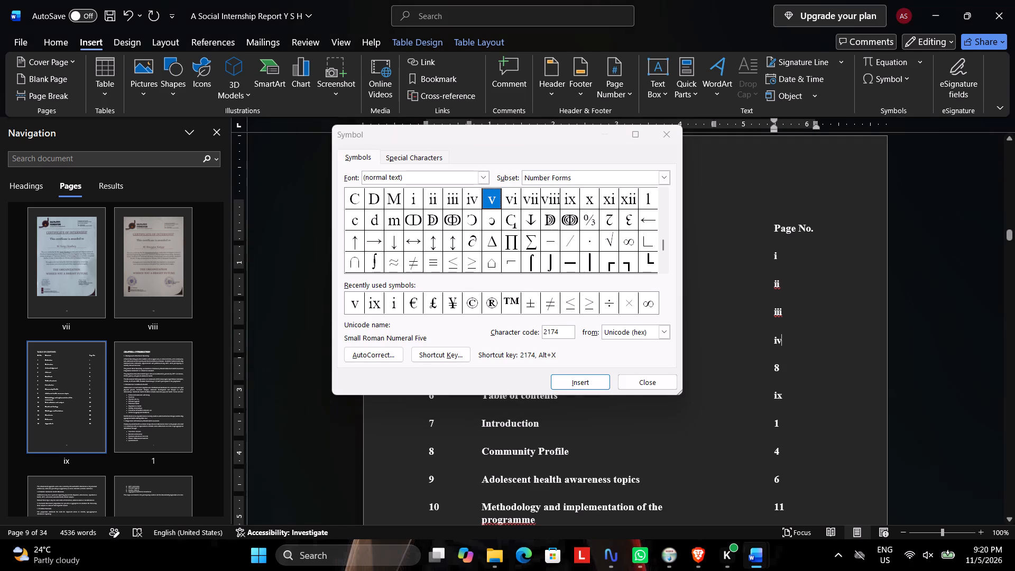
double_click(783, 341)
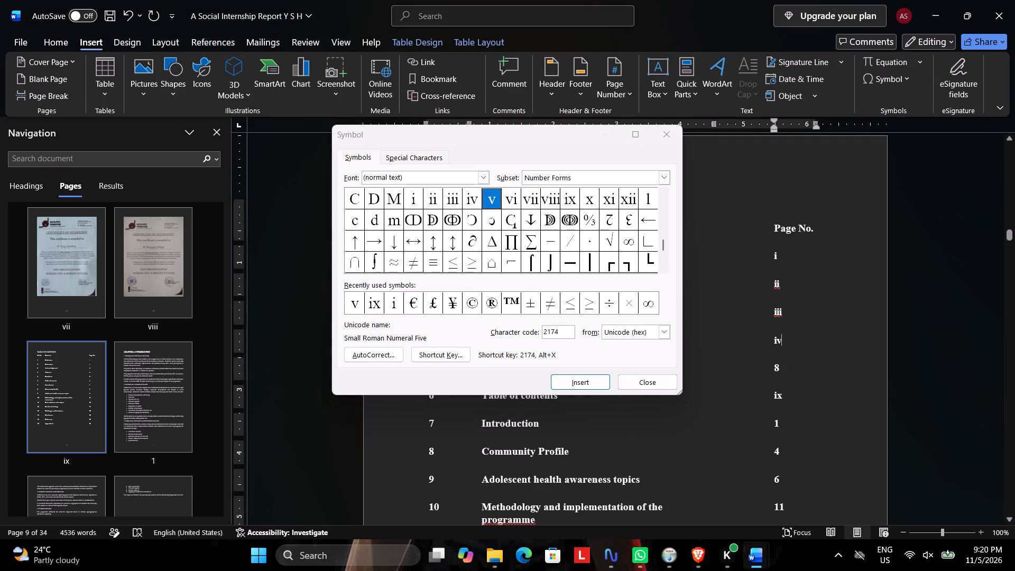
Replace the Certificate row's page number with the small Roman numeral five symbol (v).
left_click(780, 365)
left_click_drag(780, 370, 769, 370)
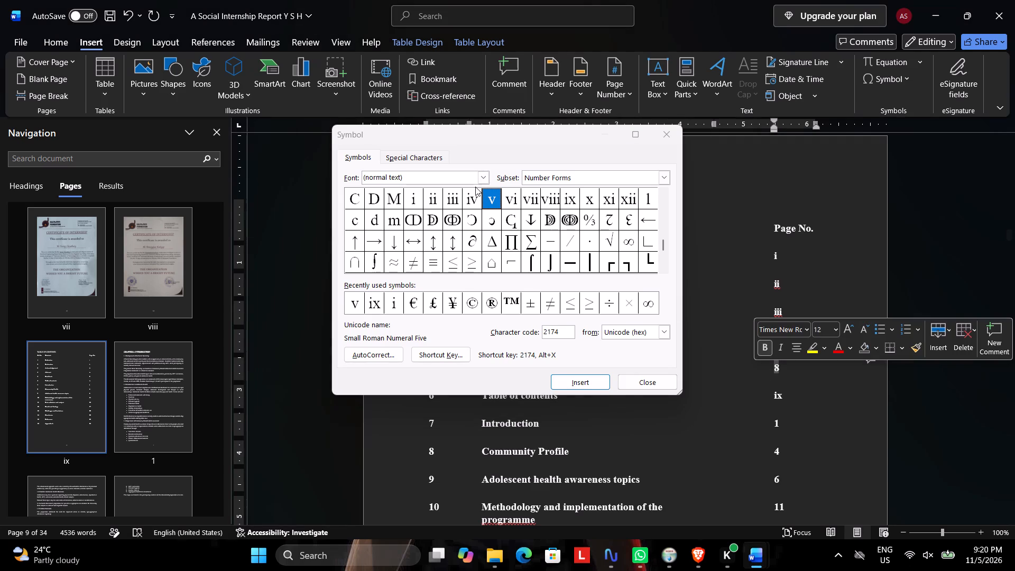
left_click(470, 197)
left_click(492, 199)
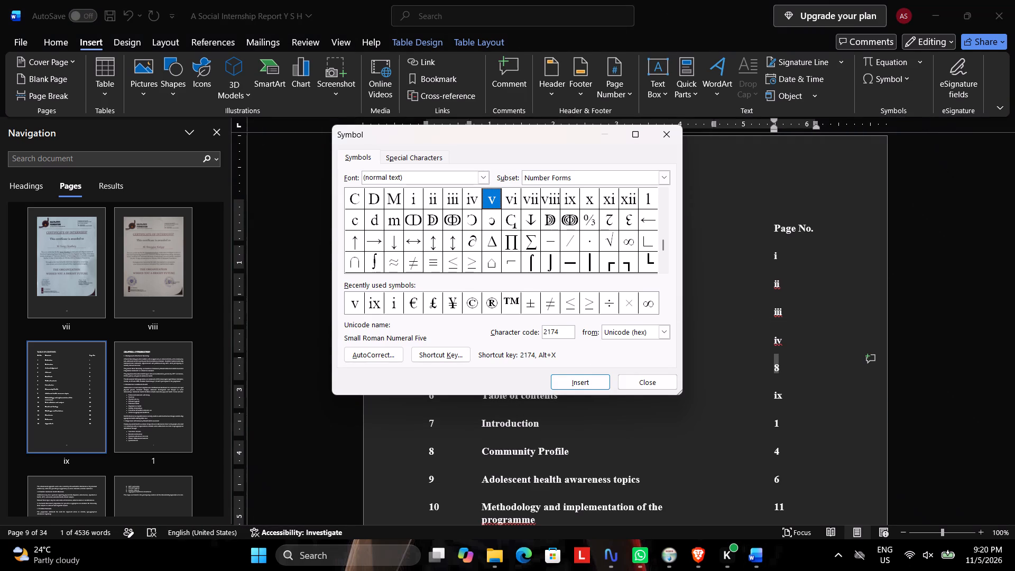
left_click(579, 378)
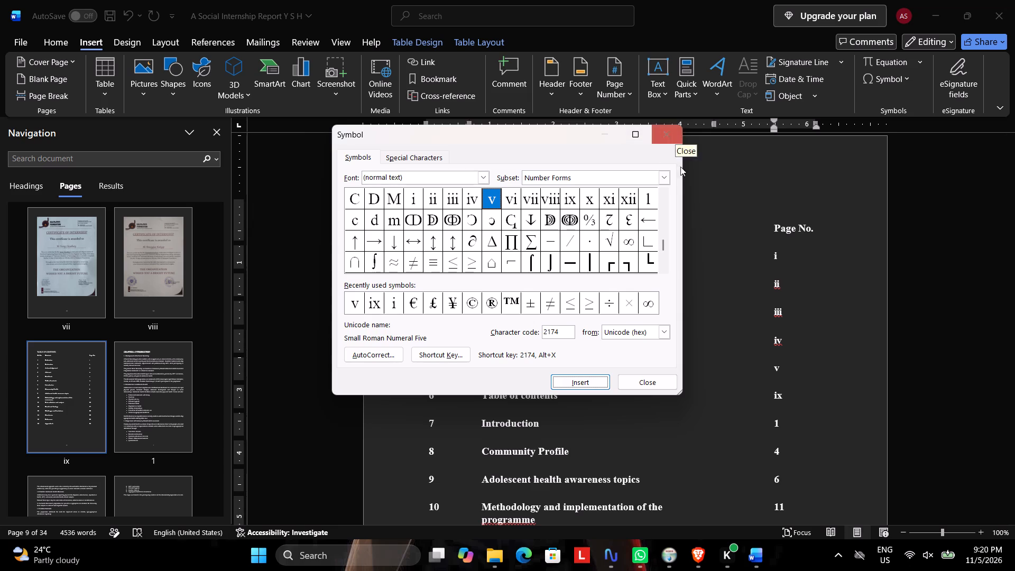
Check the footer page numerals on the certificate pages before the table of contents.
scroll(763, 256, "up", 12)
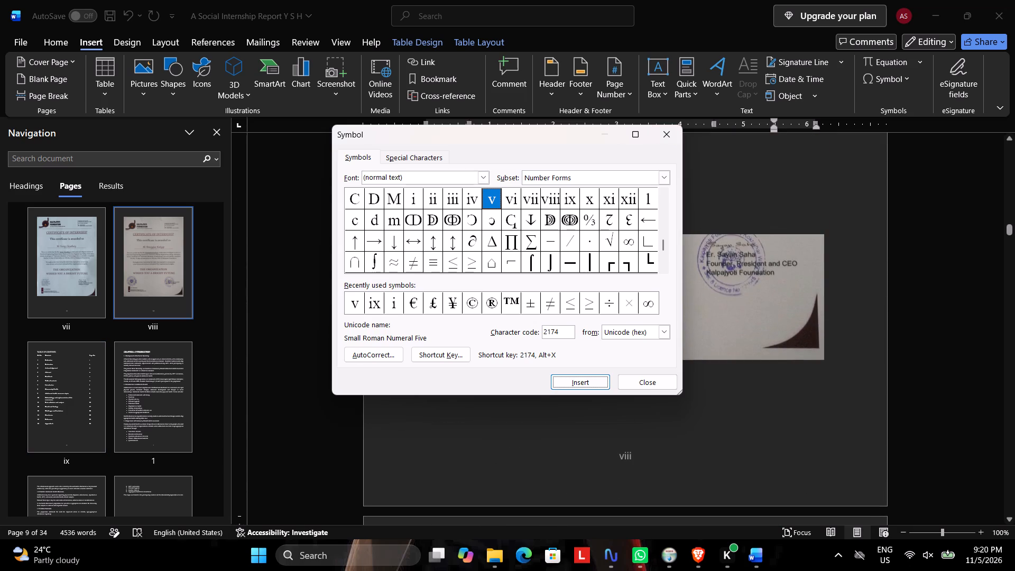
scroll(789, 257, "down", 5)
scroll(789, 257, "up", 7)
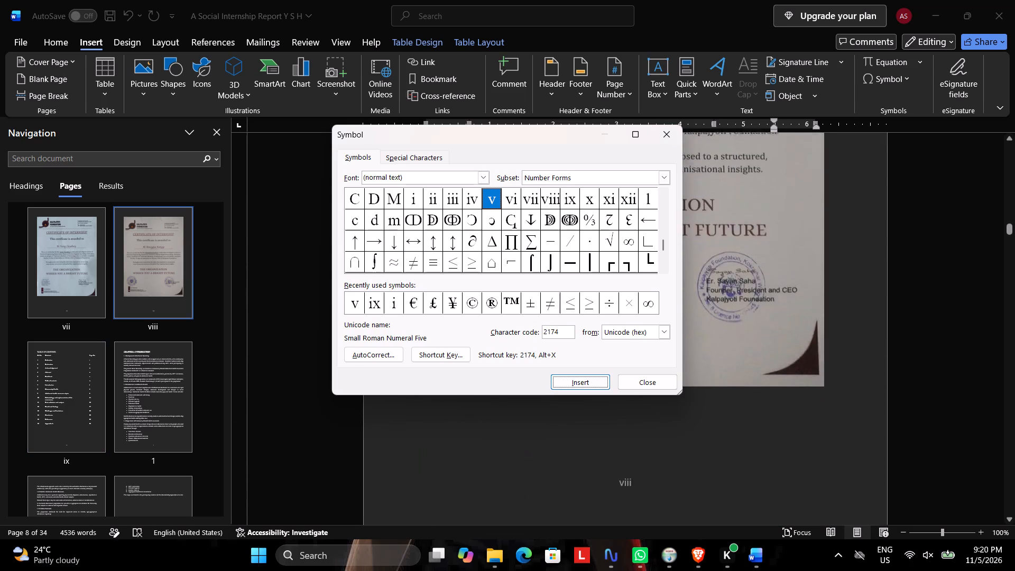
scroll(789, 252, "up", 20)
scroll(789, 252, "up", 20)
scroll(789, 252, "up", 6)
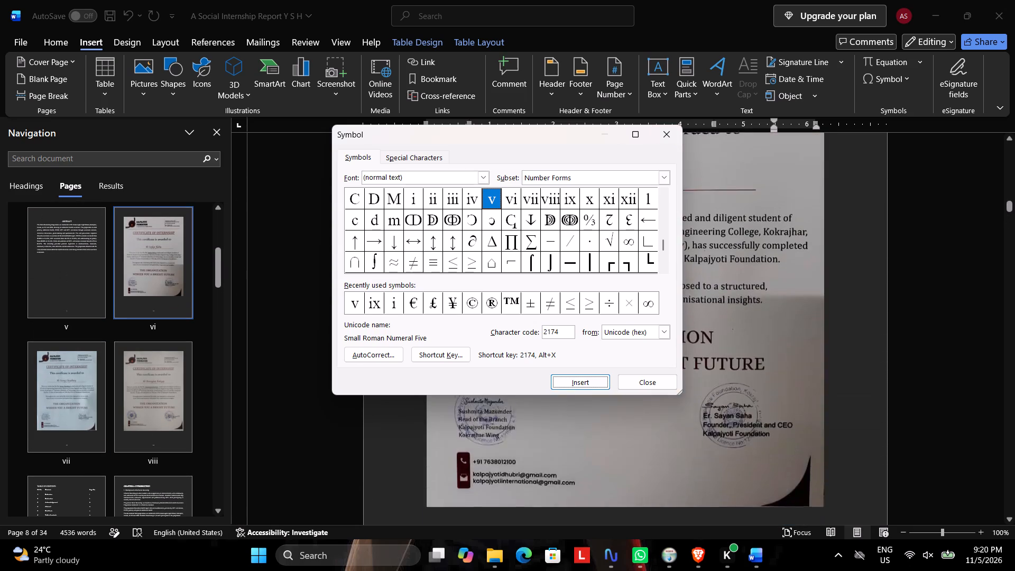
scroll(783, 241, "up", 18)
scroll(783, 241, "down", 19)
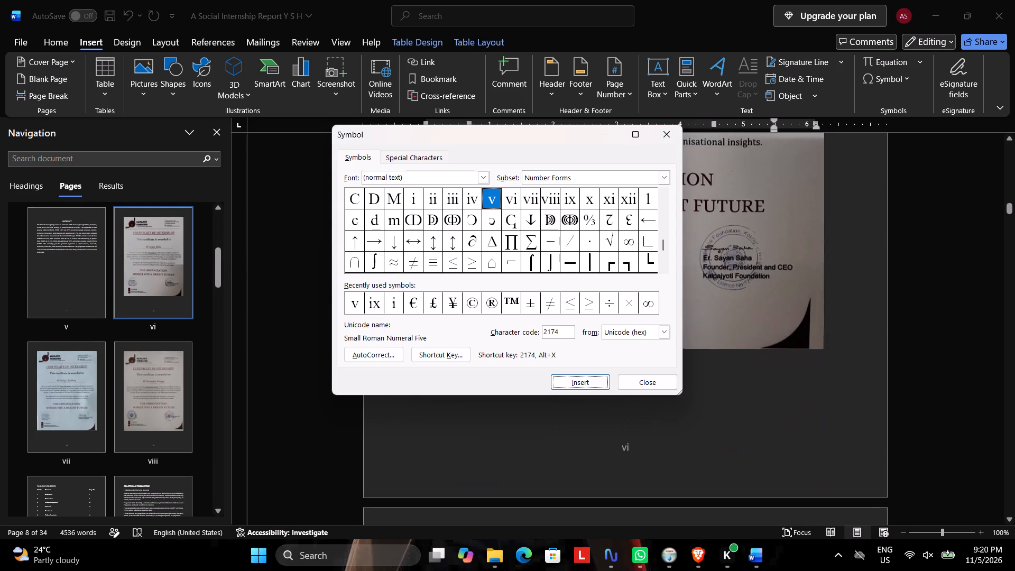
scroll(780, 241, "down", 20)
scroll(780, 241, "down", 20)
scroll(780, 241, "down", 13)
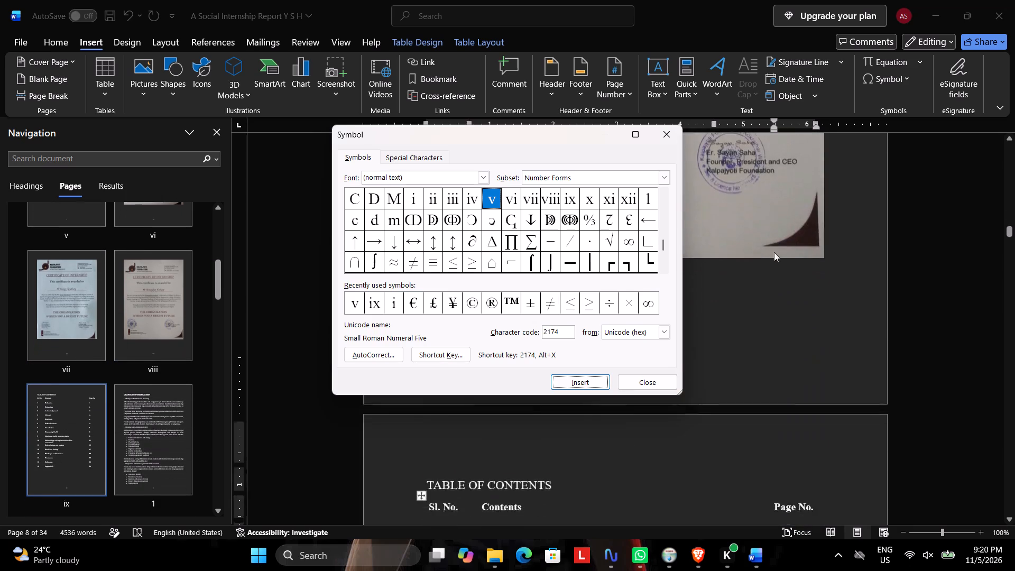
scroll(774, 252, "down", 10)
scroll(774, 252, "up", 8)
scroll(791, 281, "down", 2)
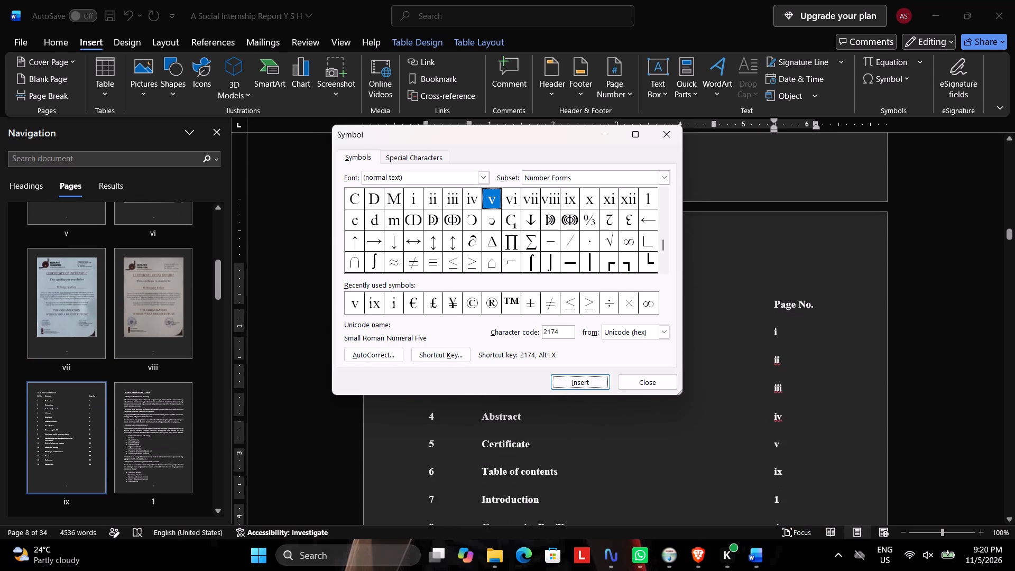
Replace the Certificate row's page number with the small Roman numeral six symbol (vi).
left_click(781, 432)
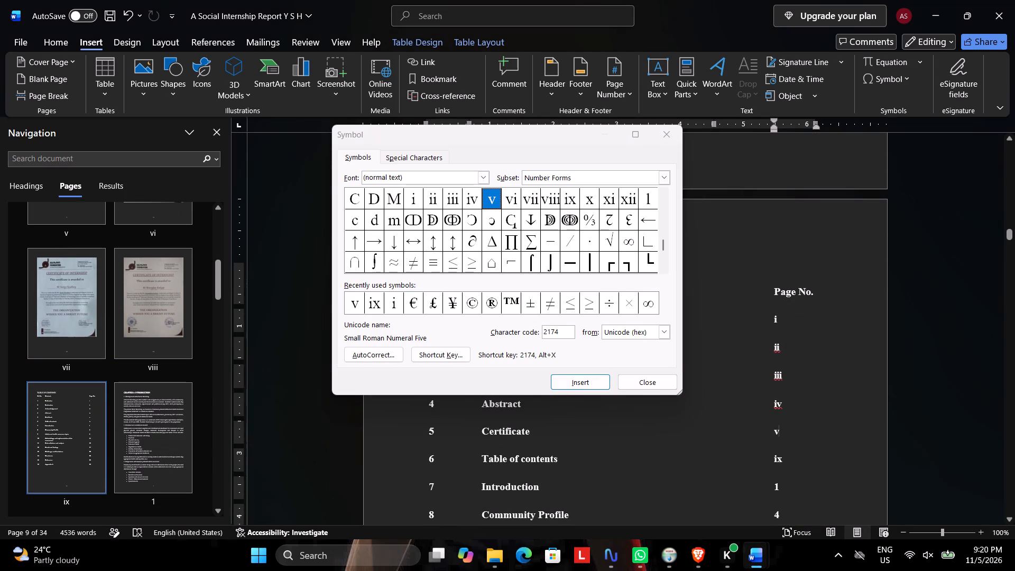
left_click_drag(779, 431, 773, 431)
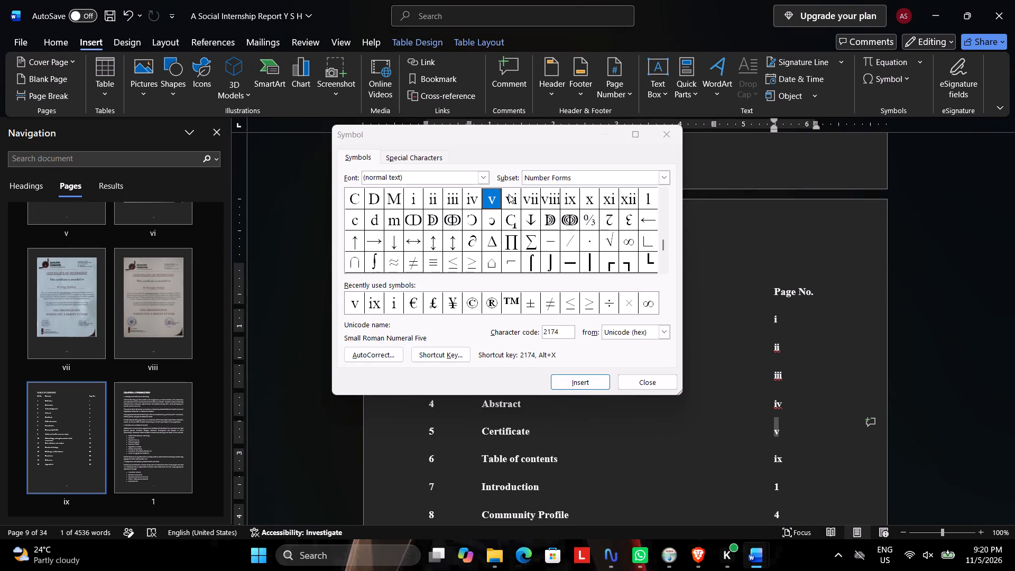
left_click(509, 194)
left_click(513, 201)
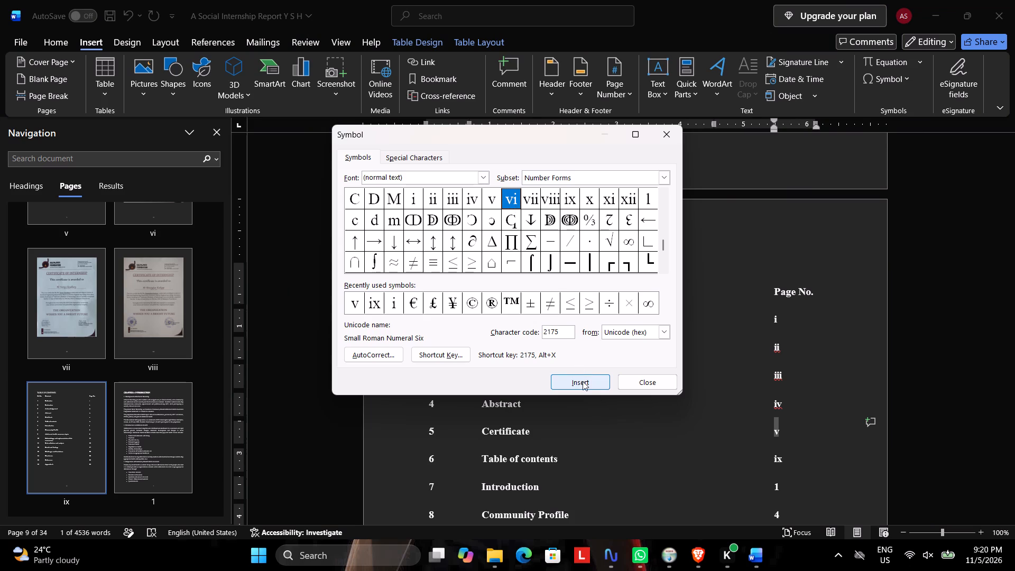
left_click(583, 381)
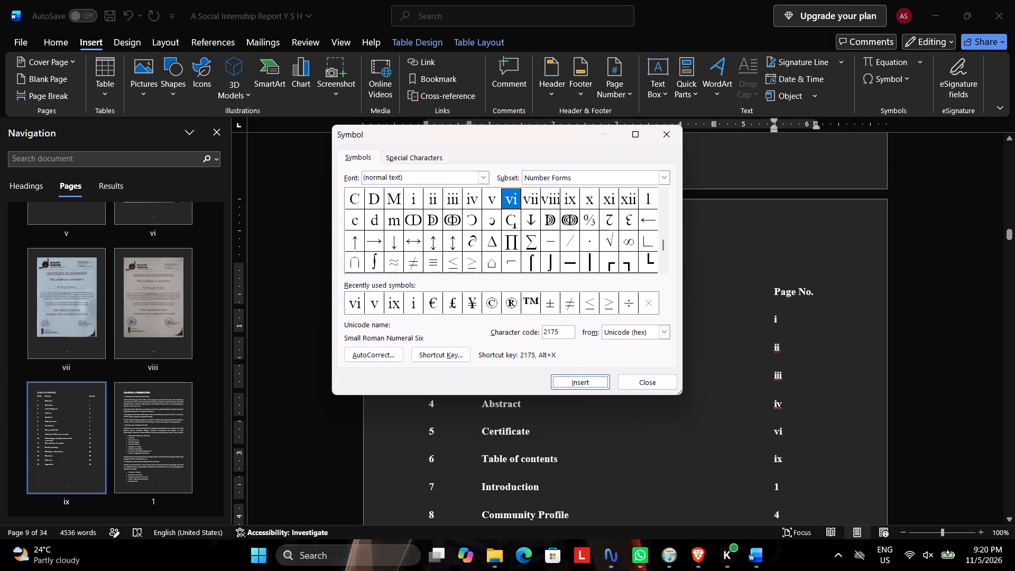
Check the footer page numerals on the Abstract and certificate pages against the table of contents entries.
scroll(749, 361, "up", 4)
scroll(749, 360, "down", 2)
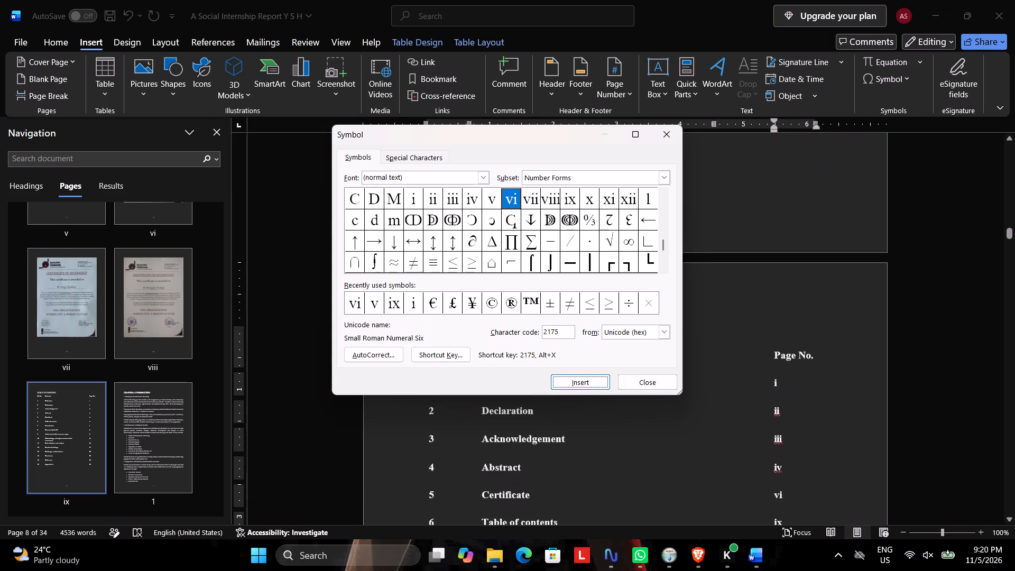
scroll(749, 356, "up", 20)
scroll(749, 356, "up", 16)
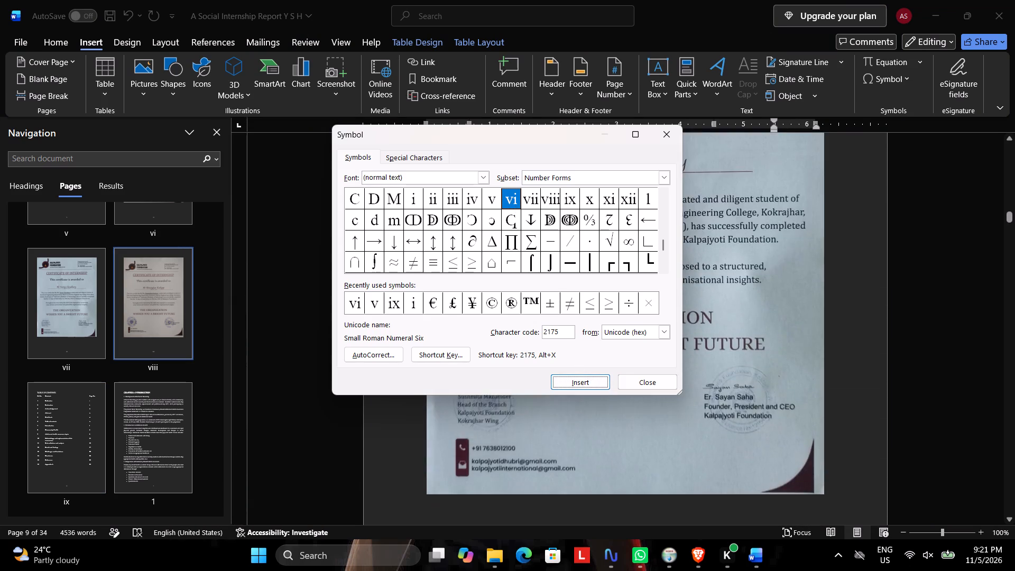
scroll(746, 353, "up", 20)
scroll(746, 353, "up", 20)
scroll(746, 353, "up", 3)
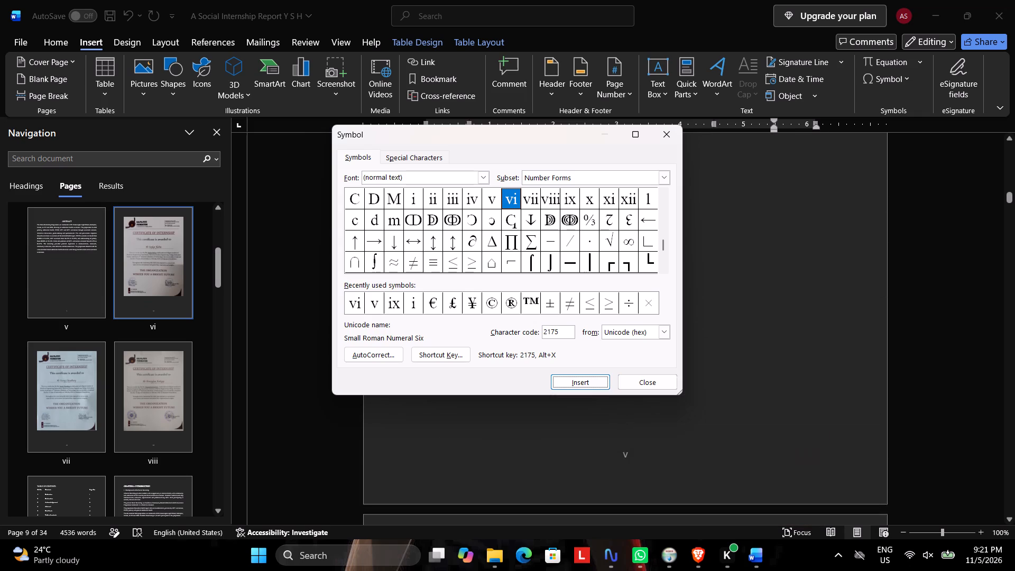
scroll(743, 350, "up", 19)
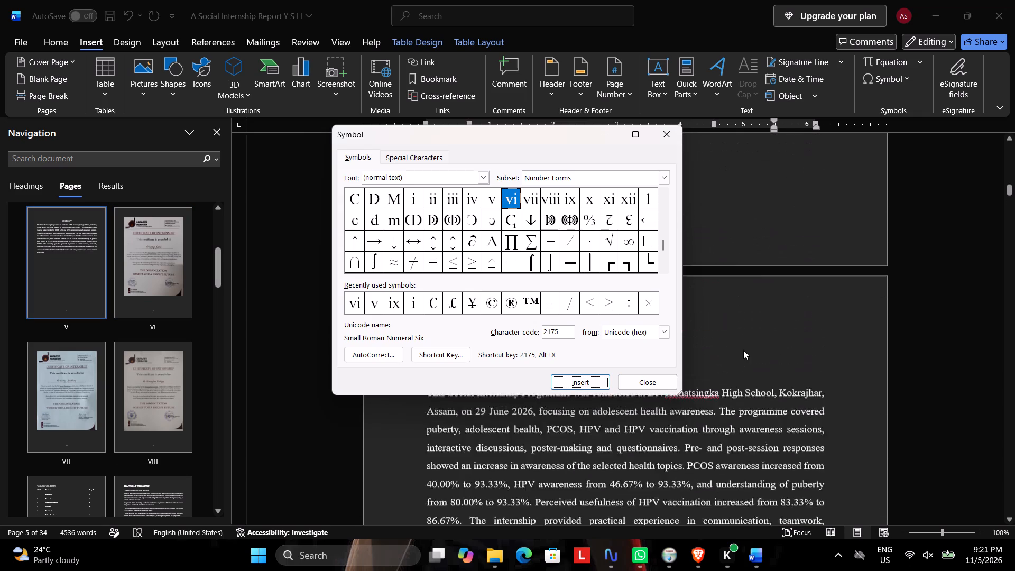
scroll(743, 350, "down", 20)
scroll(743, 350, "down", 16)
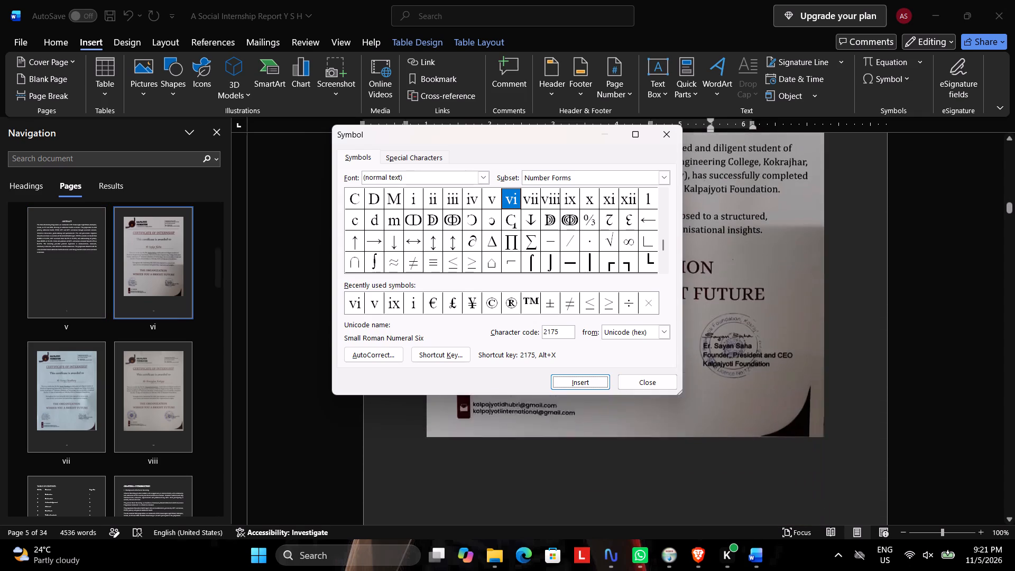
scroll(745, 386, "down", 20)
scroll(745, 386, "down", 17)
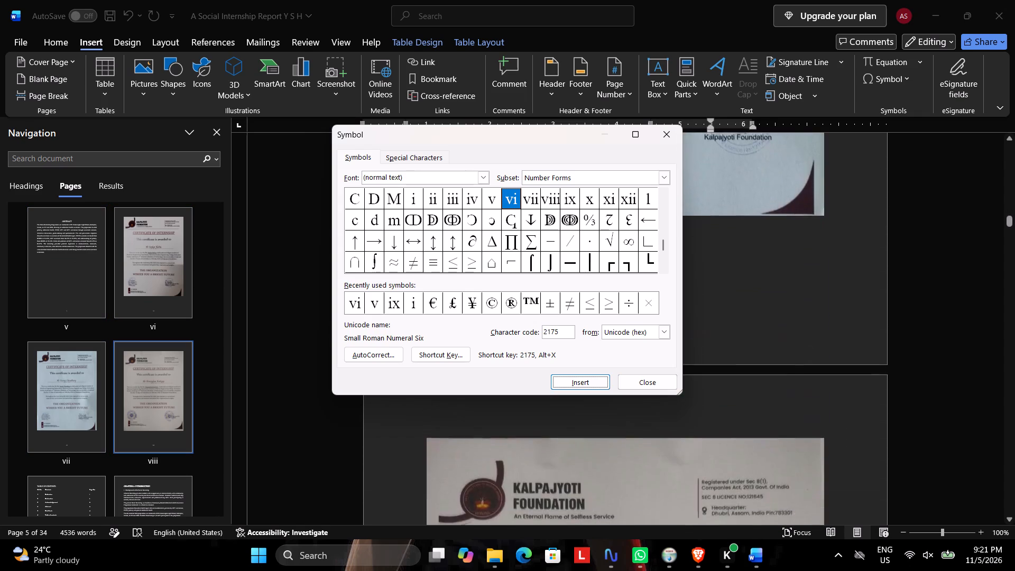
scroll(744, 375, "down", 20)
scroll(744, 375, "down", 2)
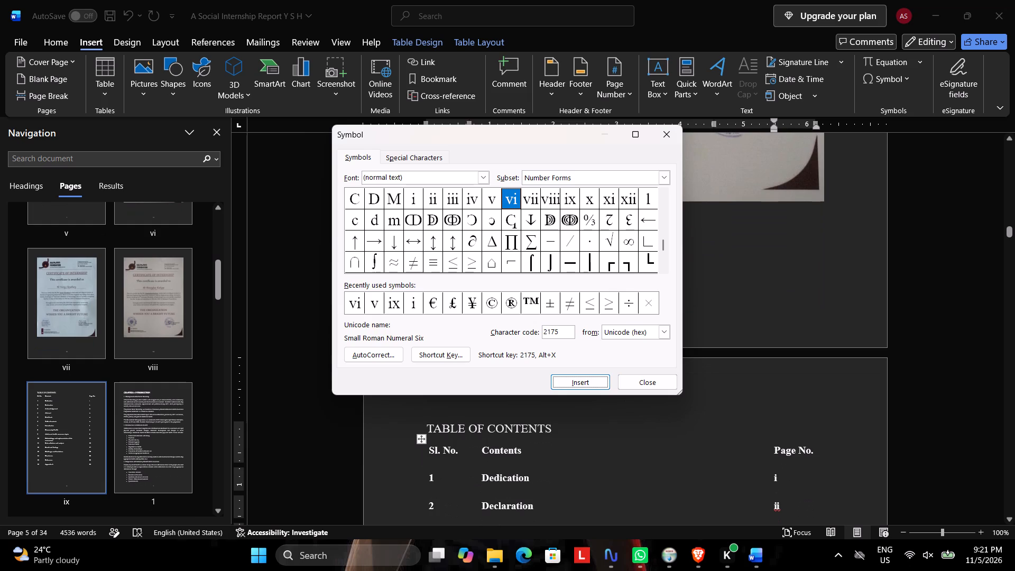
scroll(744, 374, "down", 3)
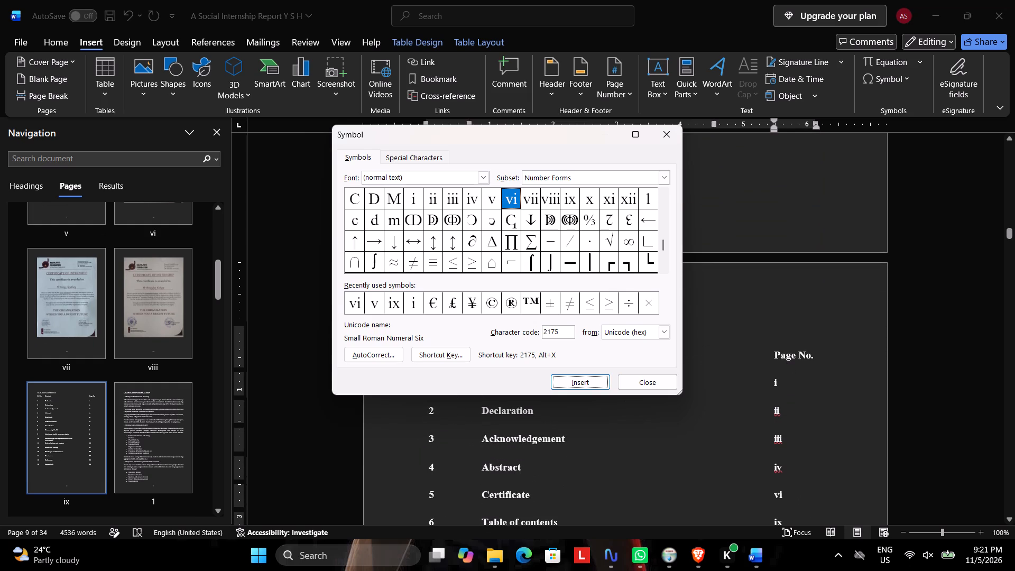
Replace the Abstract row's page number with the small Roman numeral five symbol (v).
left_click_drag(782, 467, 774, 467)
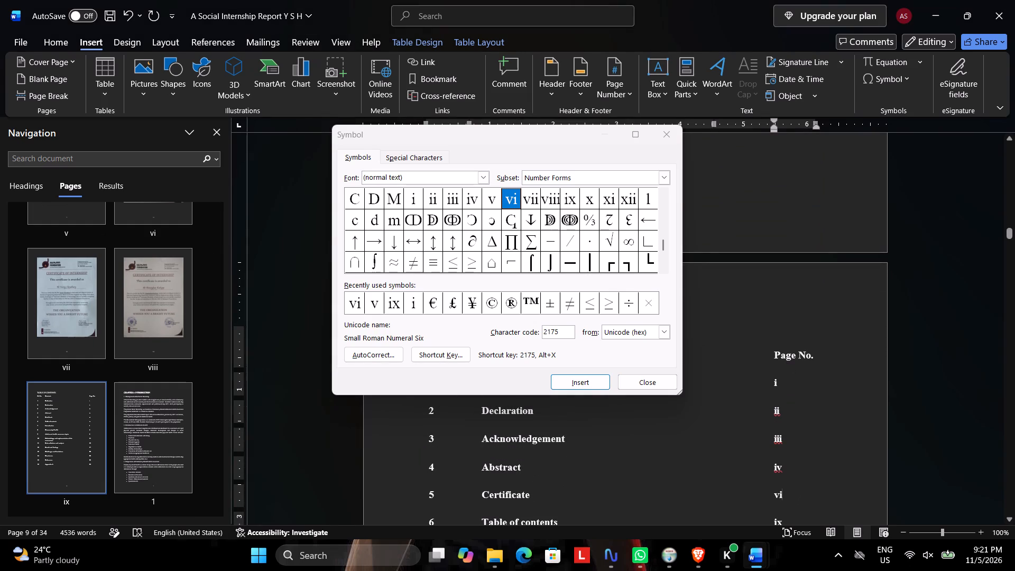
left_click_drag(788, 467, 765, 467)
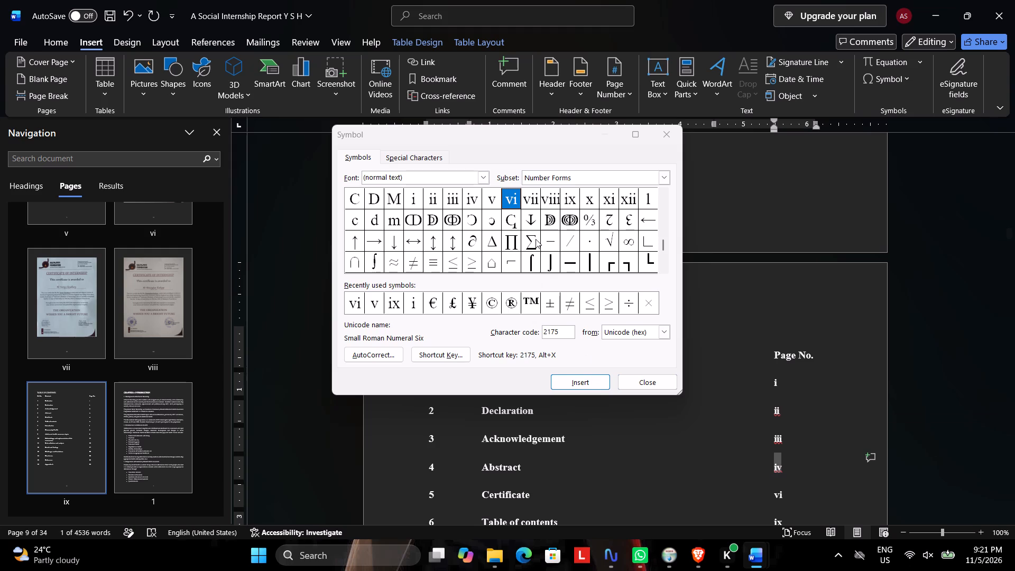
left_click(488, 197)
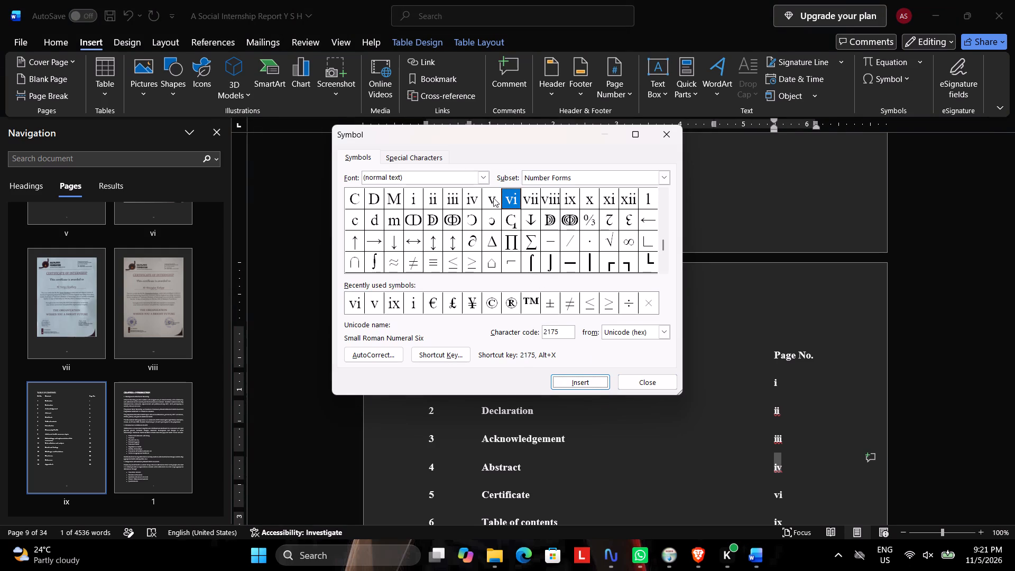
left_click(492, 195)
left_click(580, 381)
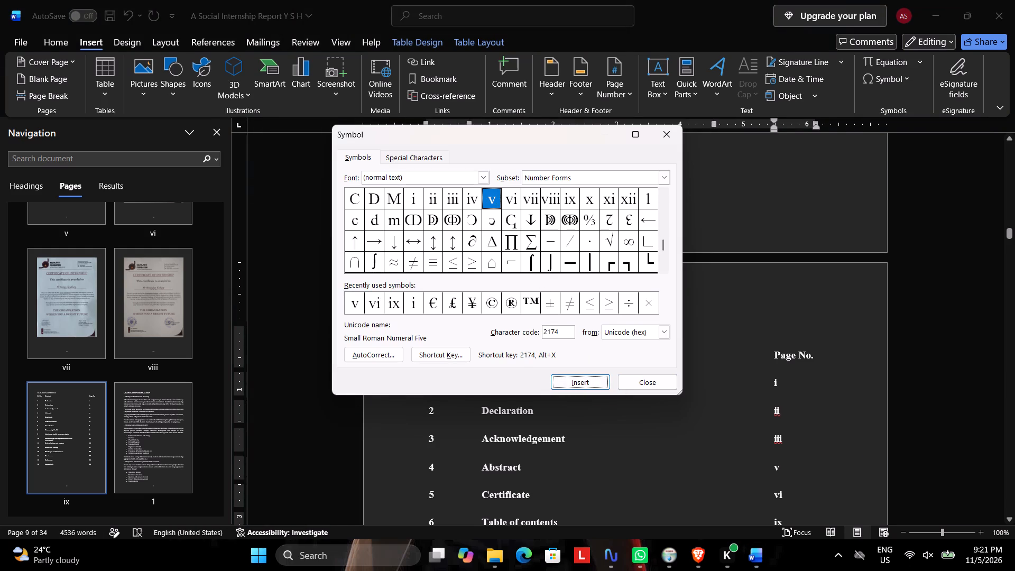
Replace the Acknowledgement row's page number with the small Roman numeral four symbol (iv).
left_click_drag(783, 439, 771, 438)
left_click_drag(783, 438, 770, 438)
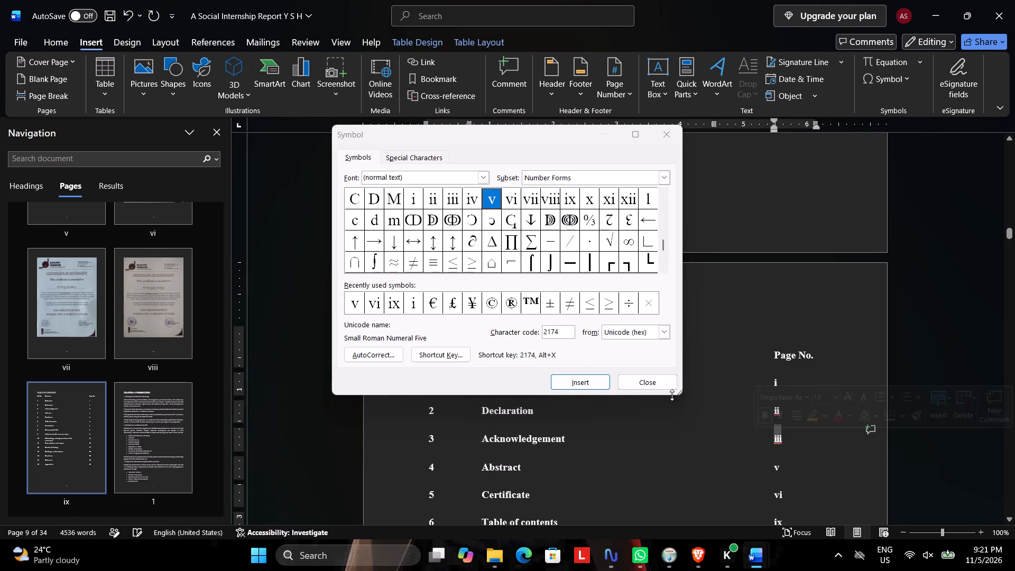
left_click(468, 201)
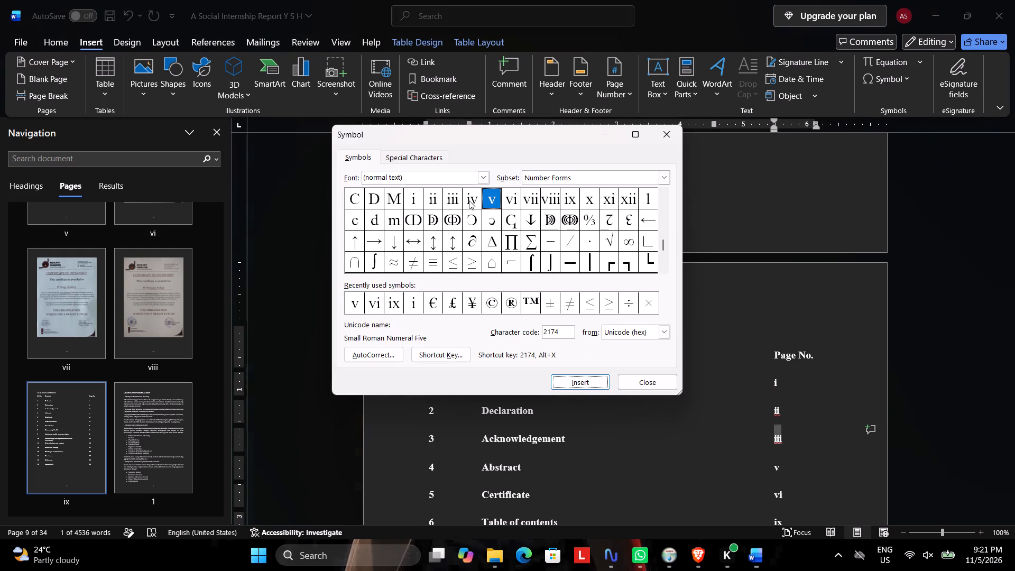
left_click(473, 200)
left_click(584, 384)
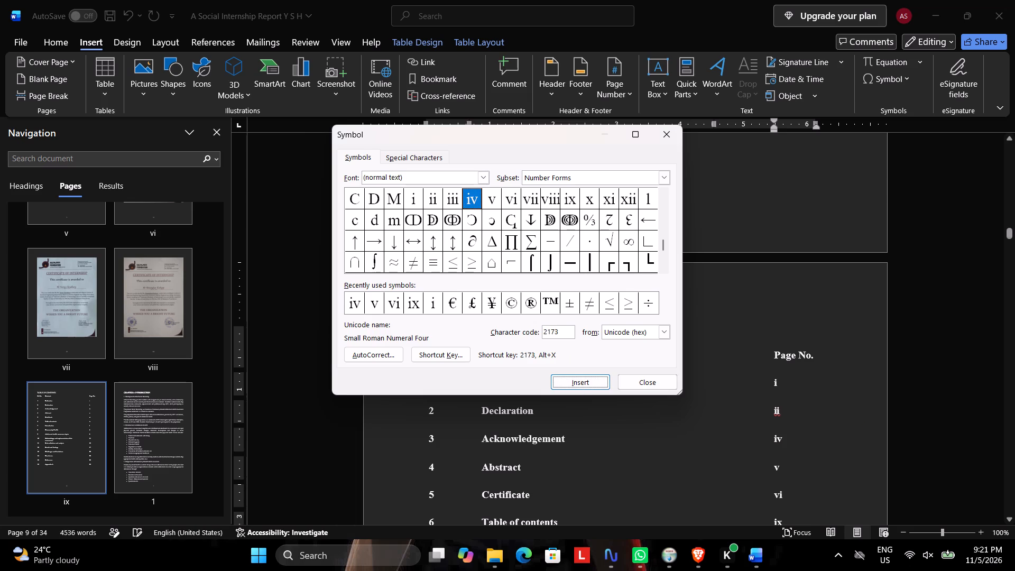
Make the Declaration row's page number iii by adding the small Roman numeral one symbol (i).
left_click(783, 411)
left_click(780, 408)
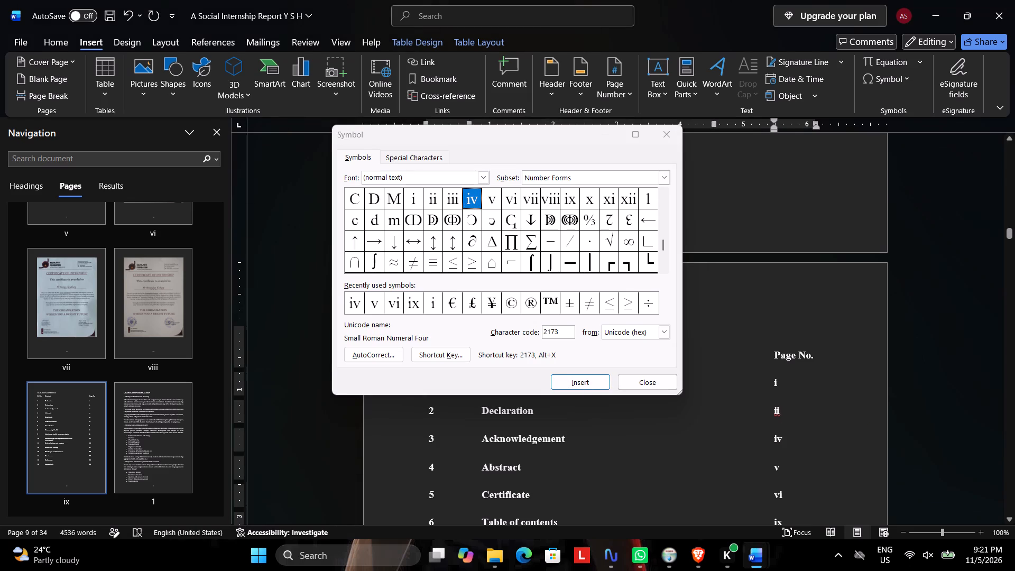
left_click(452, 197)
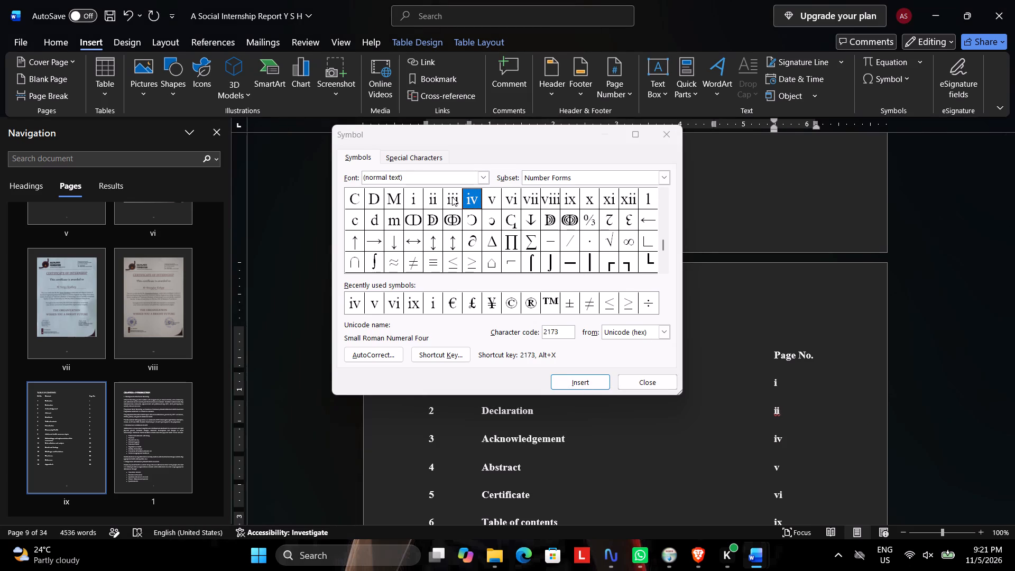
left_click(452, 197)
left_click(451, 197)
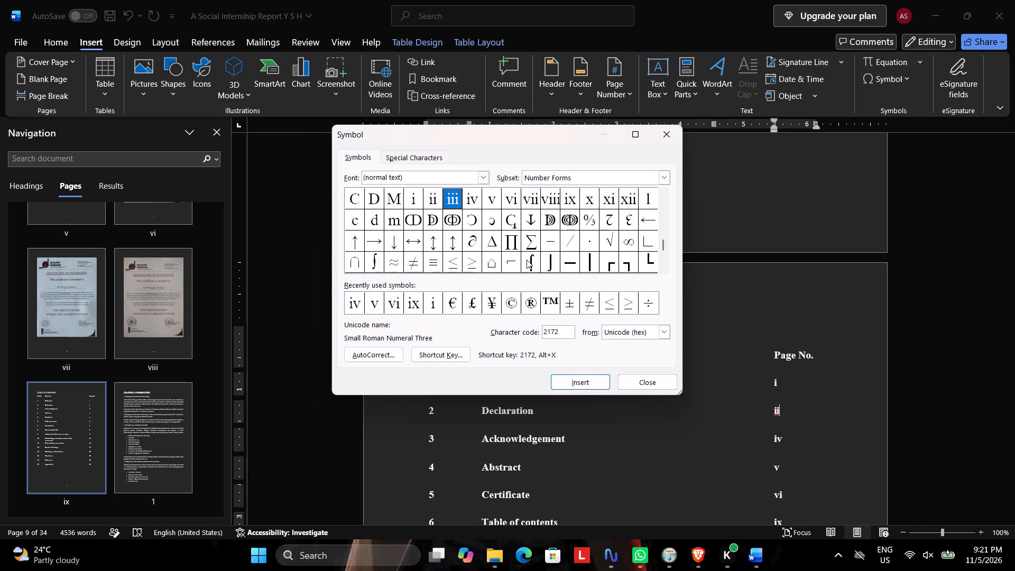
left_click(414, 199)
left_click(579, 383)
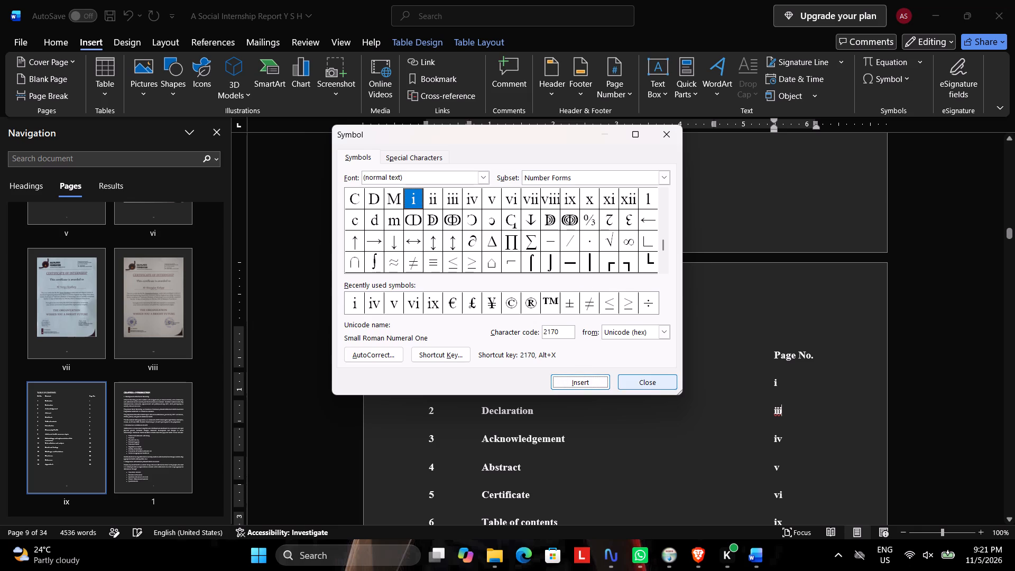
Make the Dedication row's page number ii by adding the small Roman numeral one symbol, and close the symbol picker.
left_click(781, 382)
left_click(776, 382)
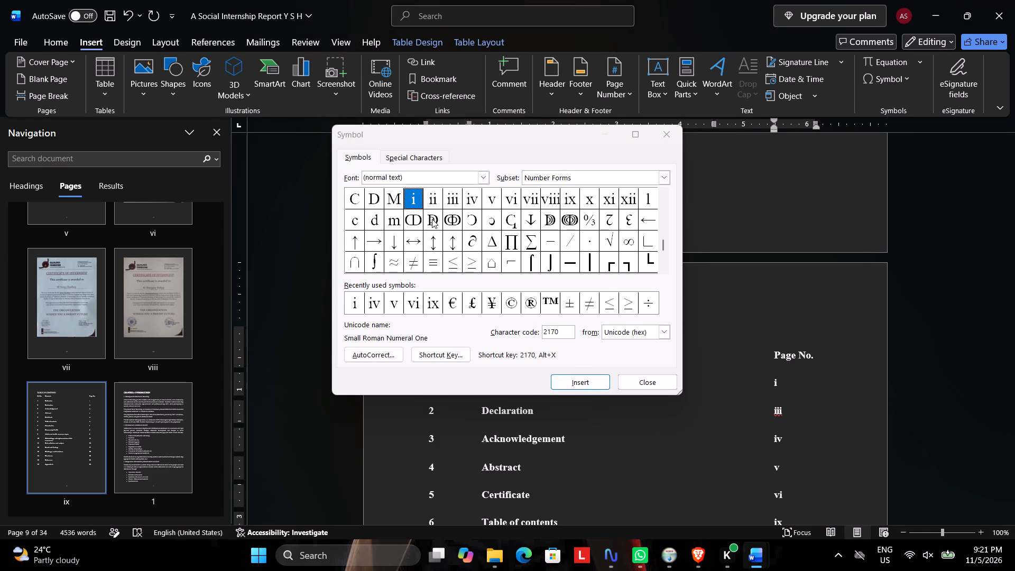
left_click(579, 379)
scroll(753, 394, "down", 4)
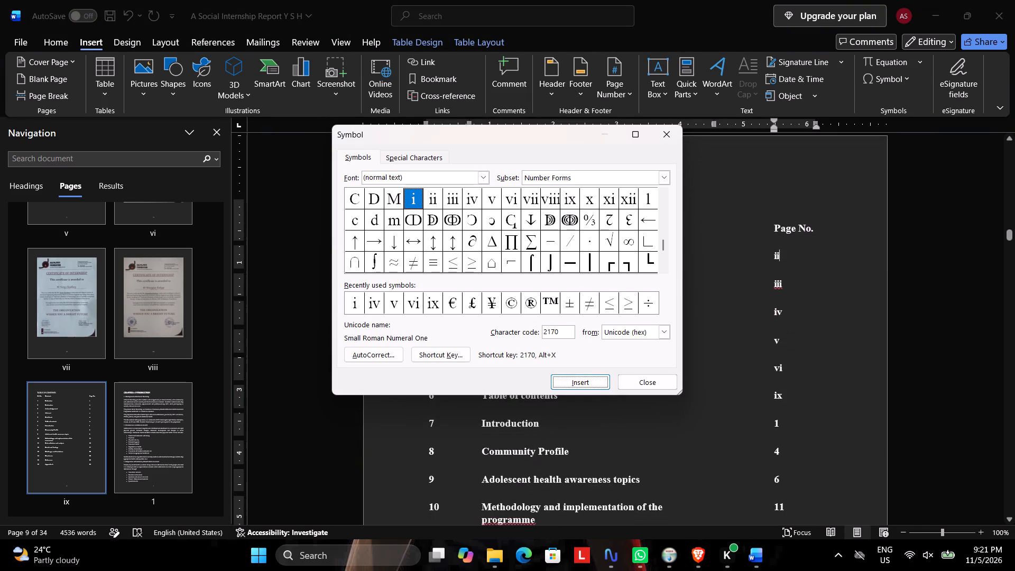
scroll(753, 394, "up", 17)
scroll(753, 388, "down", 17)
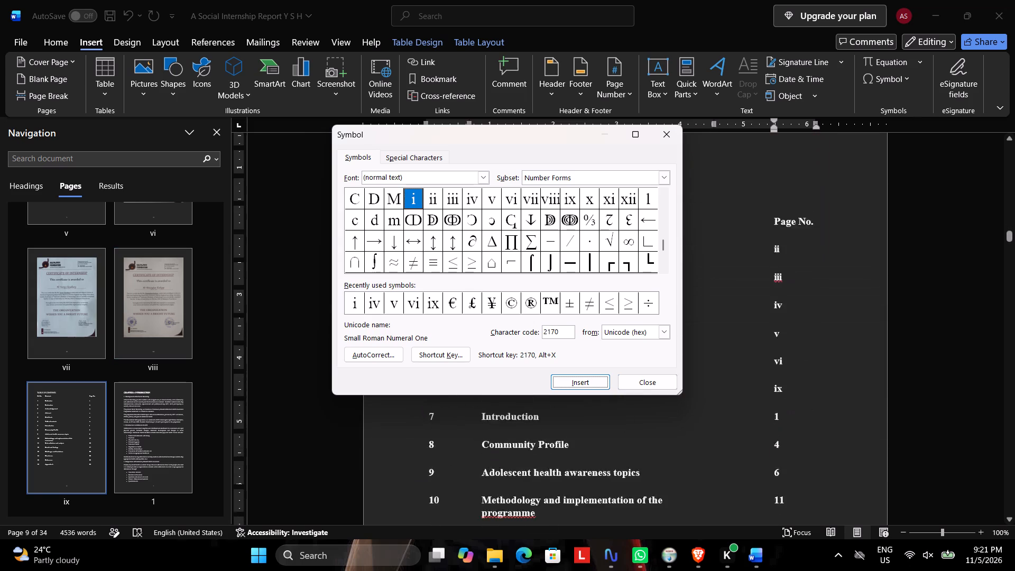
scroll(754, 388, "down", 8)
scroll(754, 388, "up", 5)
scroll(754, 386, "down", 7)
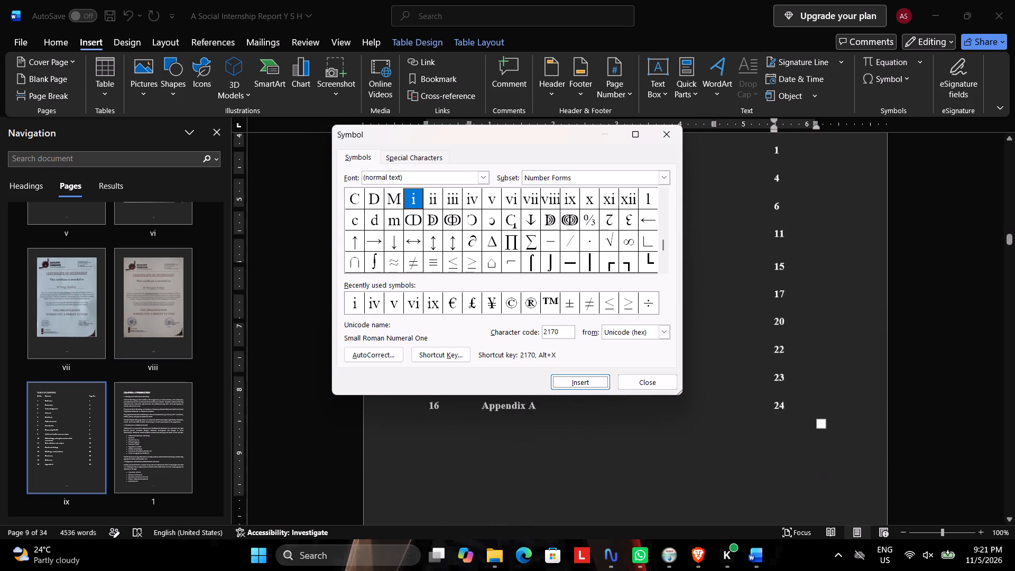
scroll(755, 382, "down", 1)
scroll(755, 382, "up", 7)
left_click(662, 140)
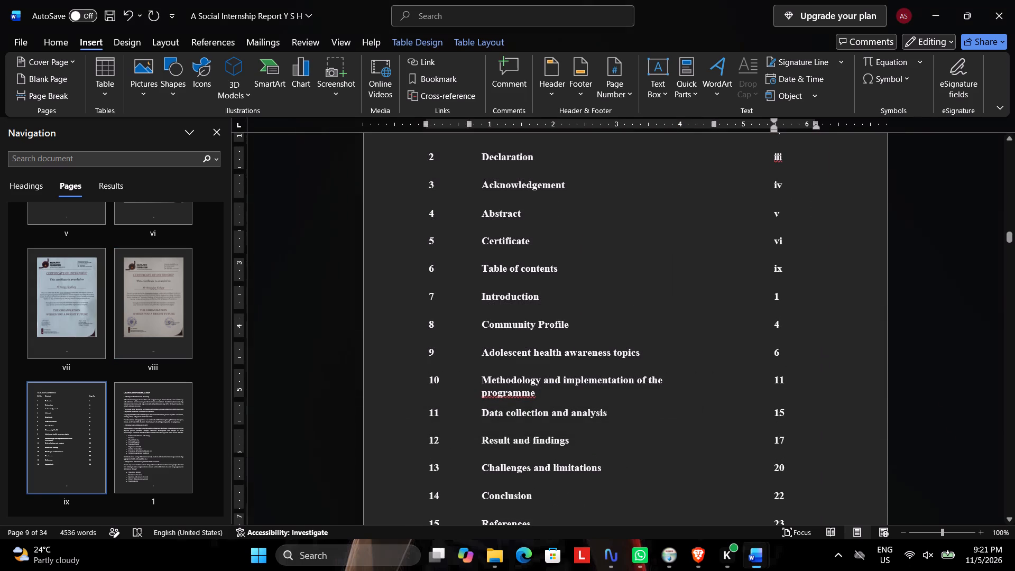
Review the whole table of contents, from Dedication to Appendix A, including its page numbers and footer numeral.
scroll(695, 371, "up", 2)
scroll(693, 371, "down", 10)
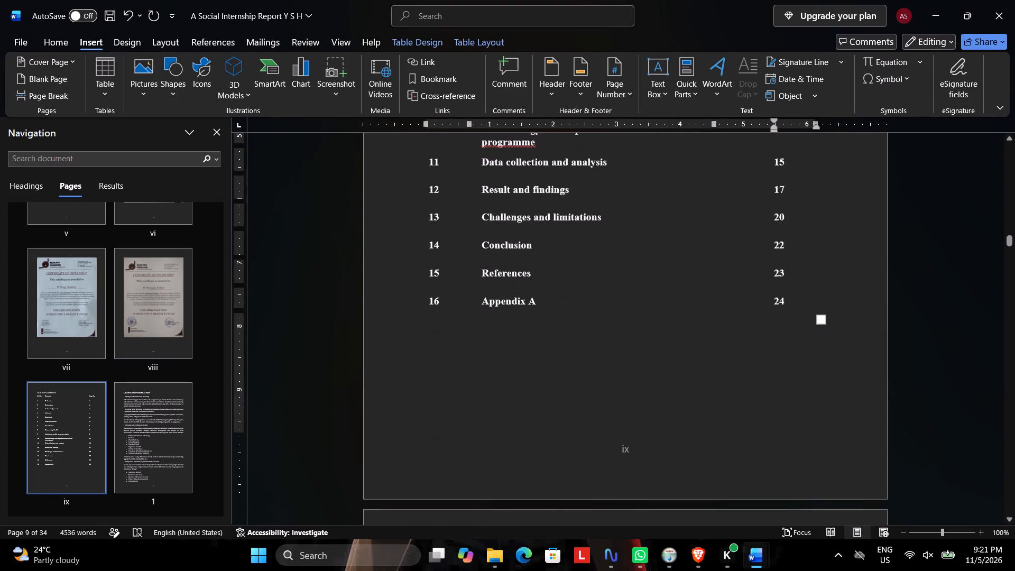
scroll(580, 384, "up", 18)
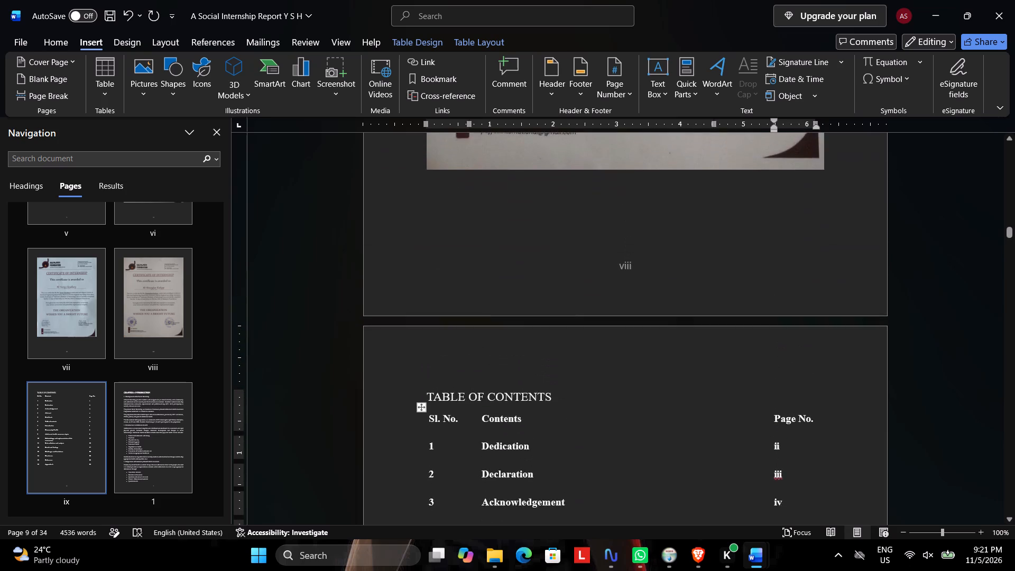
scroll(575, 372, "up", 4)
scroll(575, 372, "down", 15)
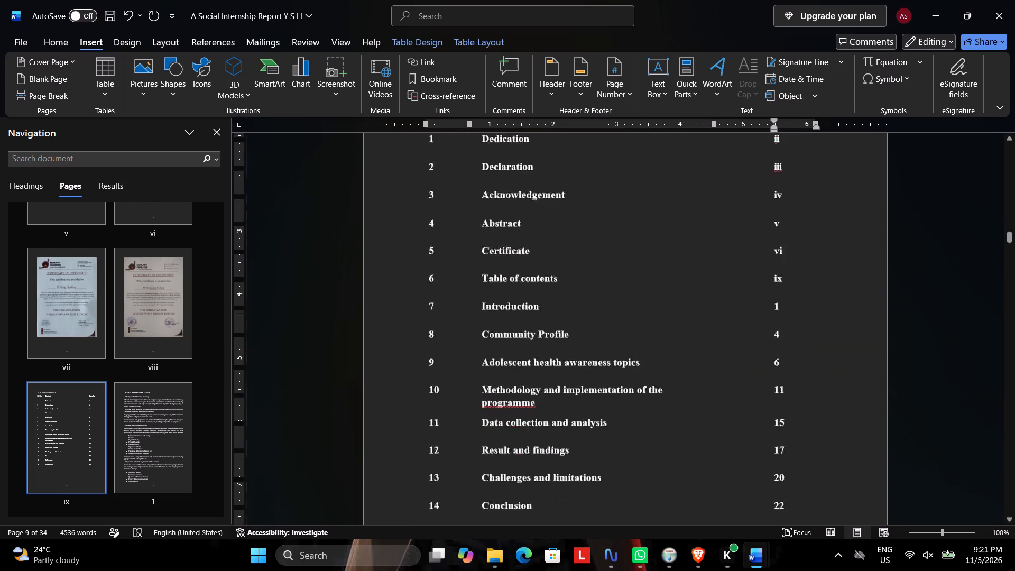
scroll(579, 387, "down", 3)
On page 24, shrink the upper-left photo of students gathered around a desk and shift it slightly right and down.
left_click_drag(1011, 242, 1012, 250)
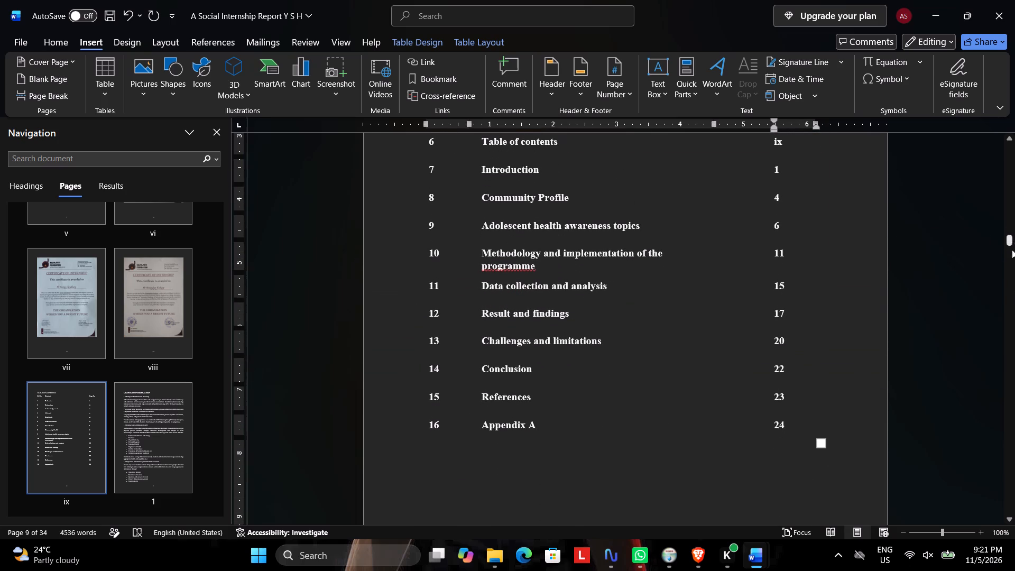
left_click_drag(1012, 250, 1014, 516)
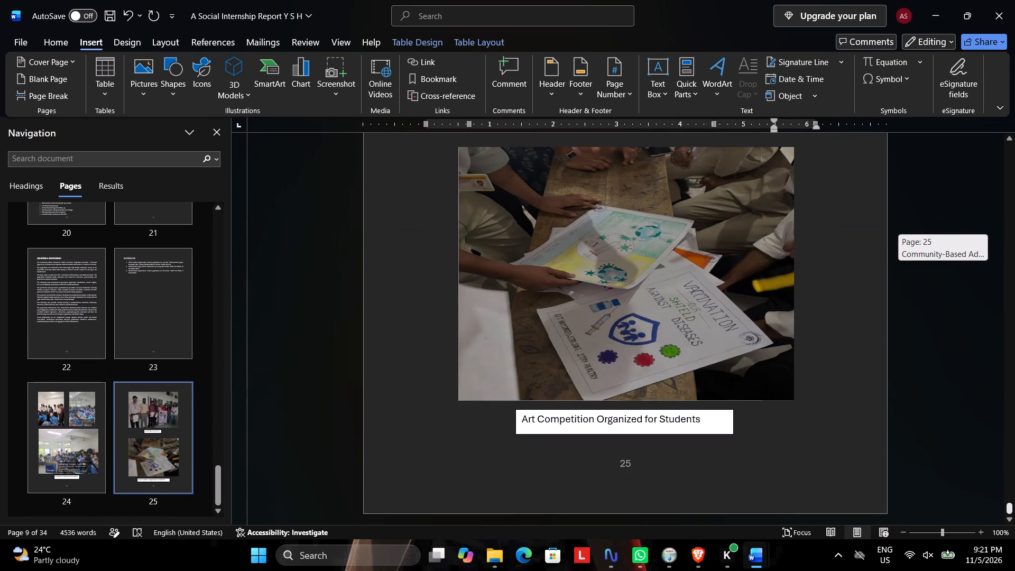
left_click_drag(1014, 516, 1014, 514)
scroll(649, 342, "up", 13)
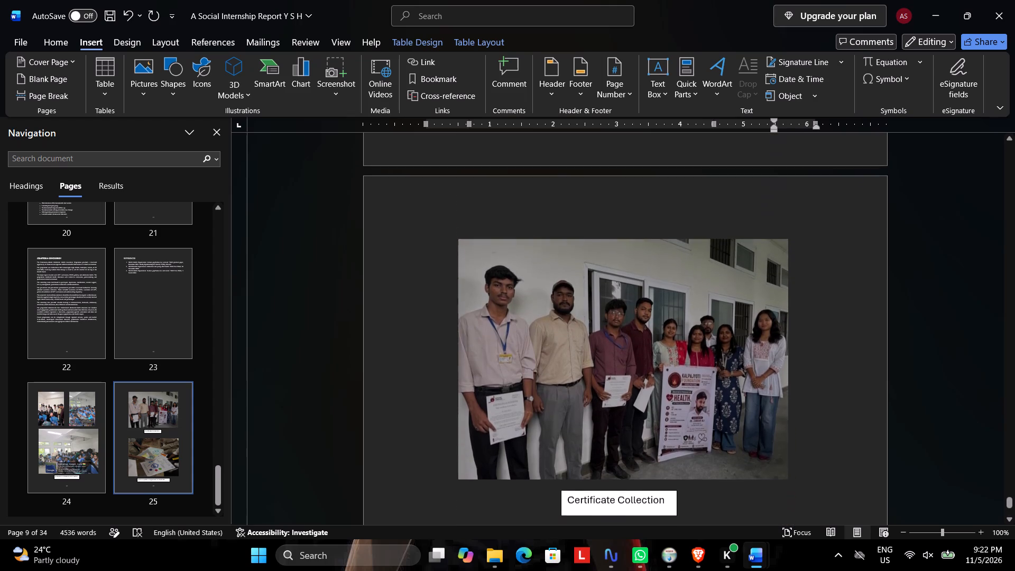
scroll(620, 334, "up", 5)
left_click(436, 391)
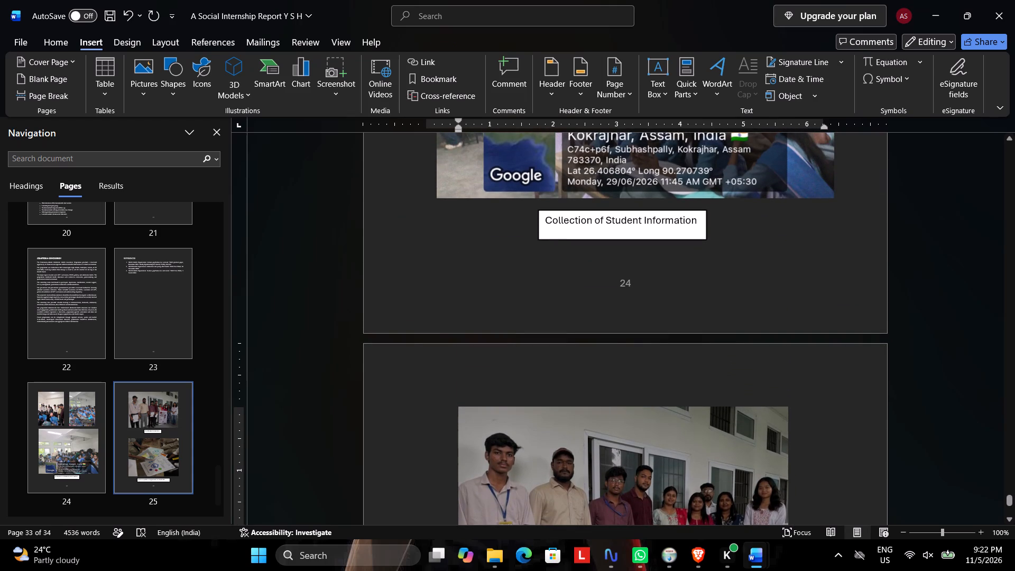
scroll(579, 395, "up", 11)
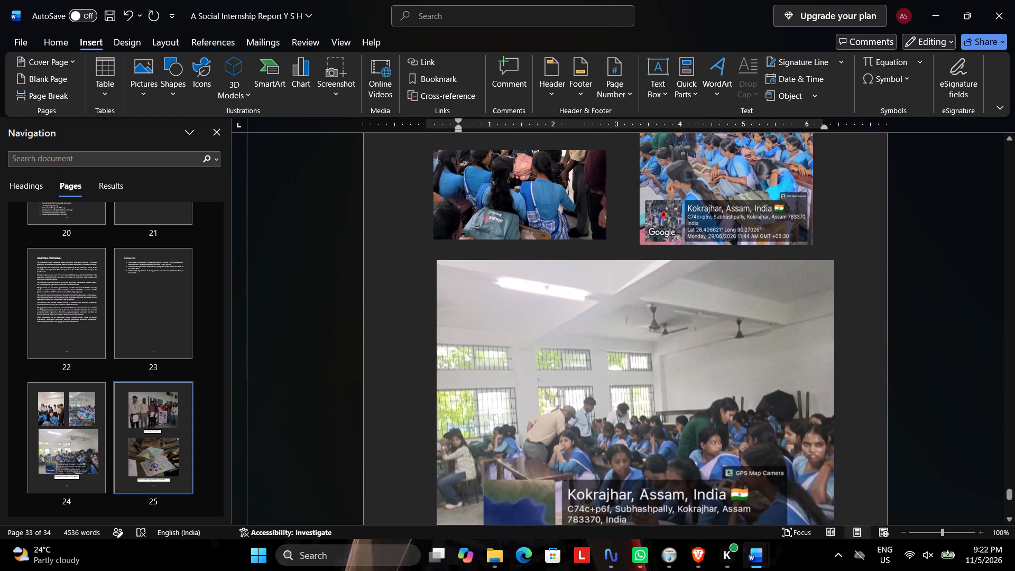
scroll(569, 389, "up", 8)
left_click(558, 335)
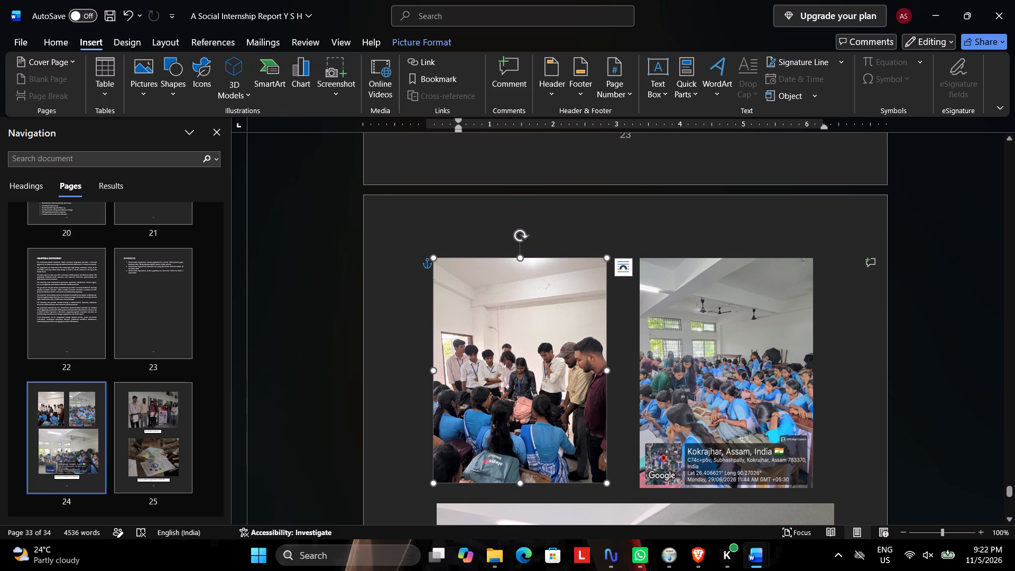
left_click_drag(603, 259, 588, 282)
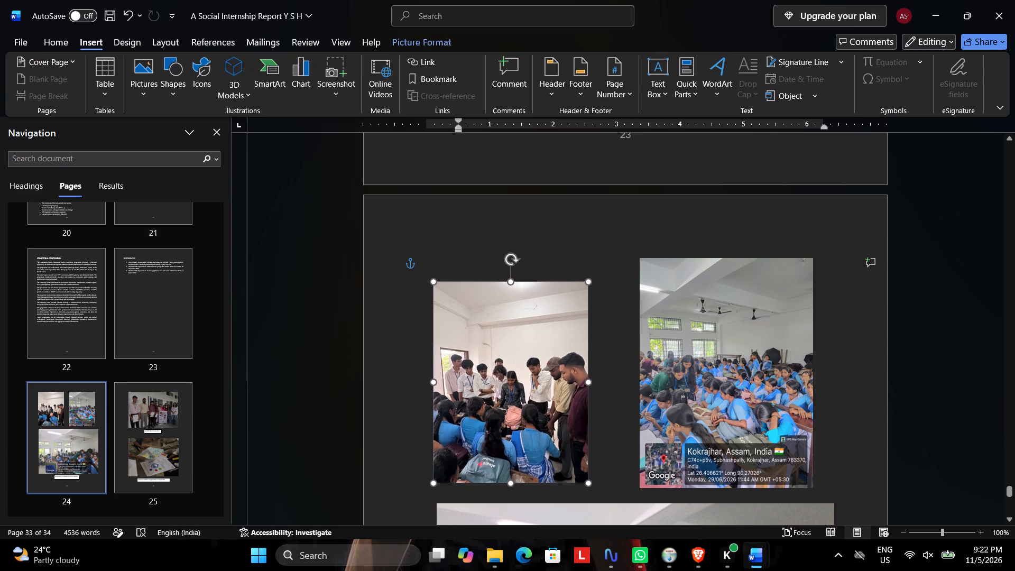
left_click_drag(588, 282, 587, 282)
left_click_drag(542, 318, 552, 321)
On page 24, shrink the upper-right classroom photo and shift the upper-left photo slightly right and down beside it.
left_click(682, 284)
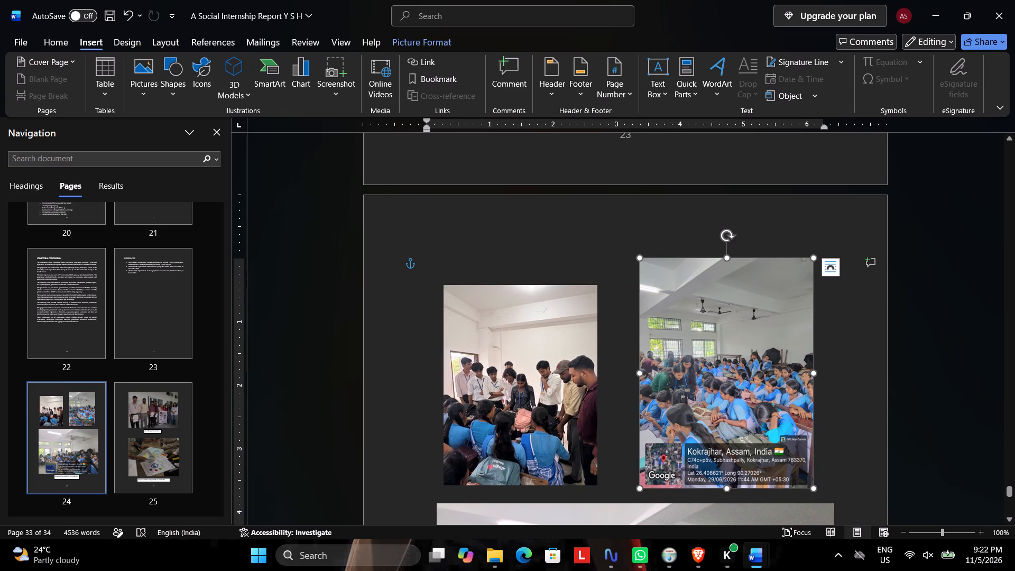
left_click_drag(813, 259, 787, 294)
left_click_drag(483, 342, 487, 343)
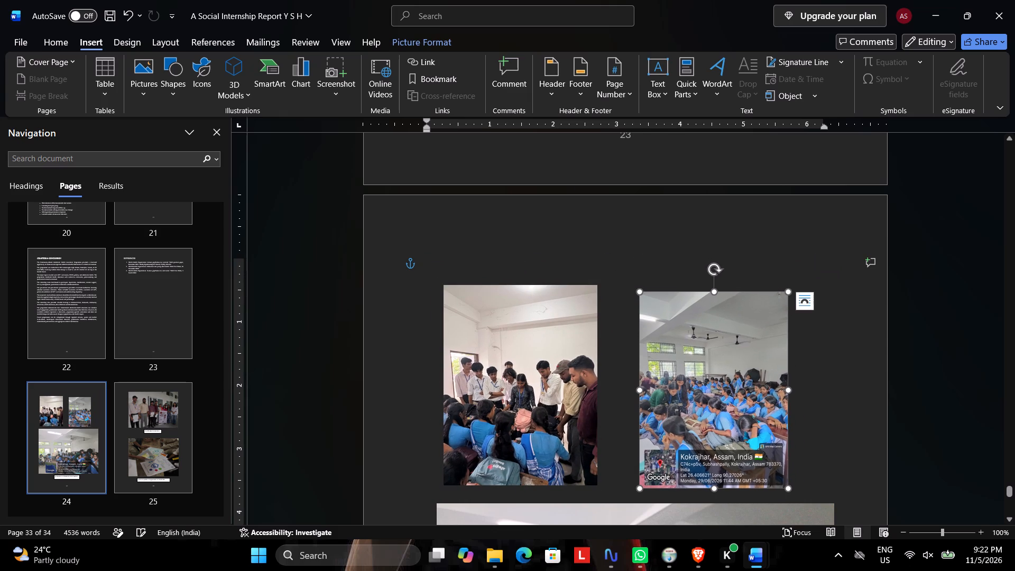
left_click_drag(487, 343, 496, 353)
Copy the Appendix A entry from the table of contents and paste it as a heading above the photos on page 24.
double_click(447, 244)
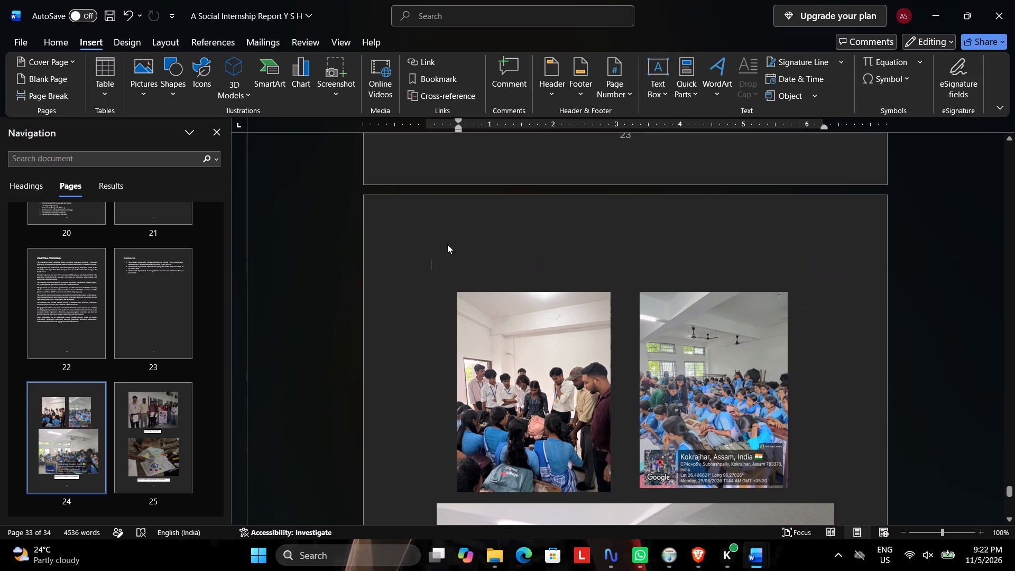
double_click(440, 262)
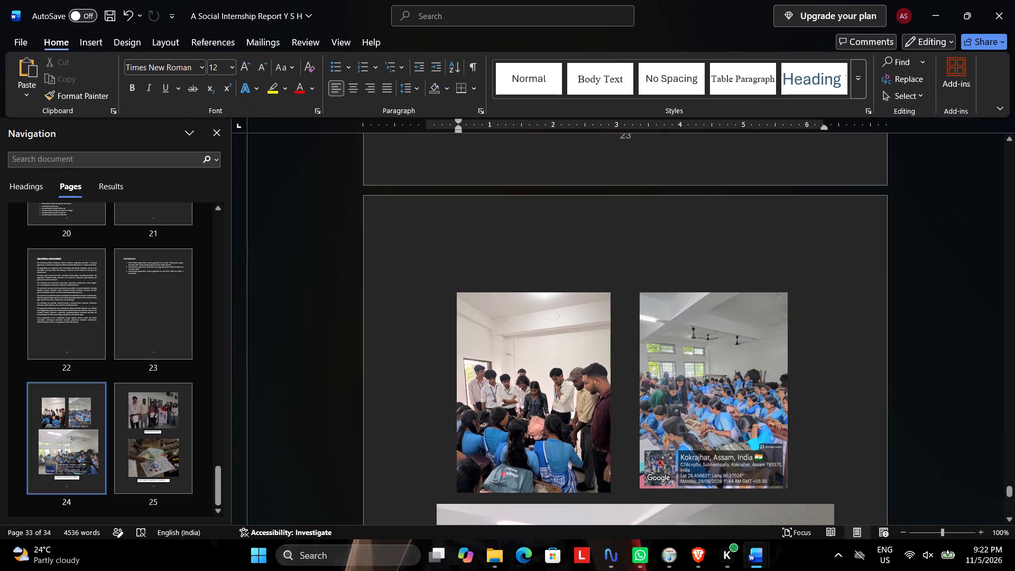
scroll(142, 323, "up", 14)
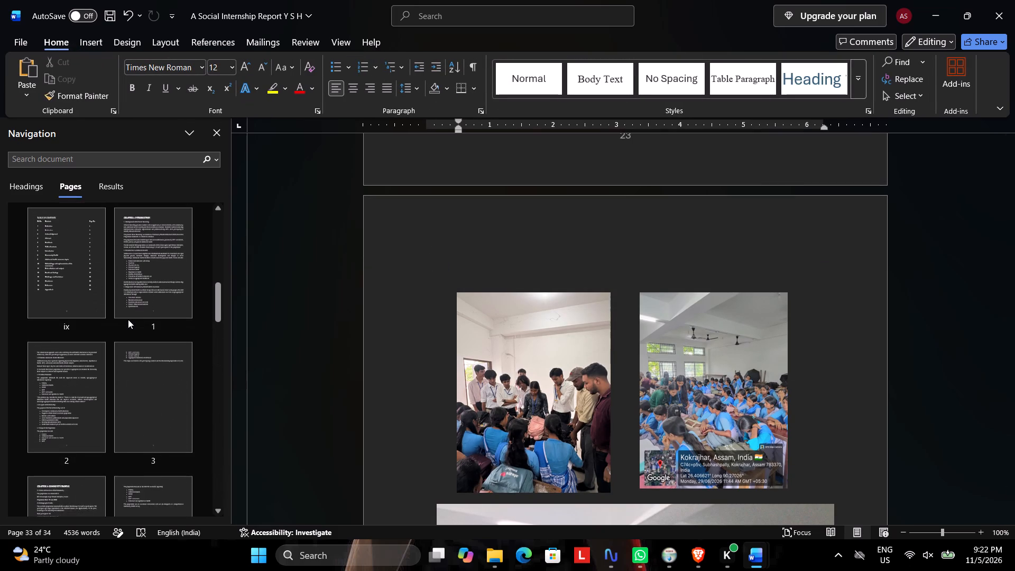
left_click(88, 289)
scroll(520, 403, "down", 4)
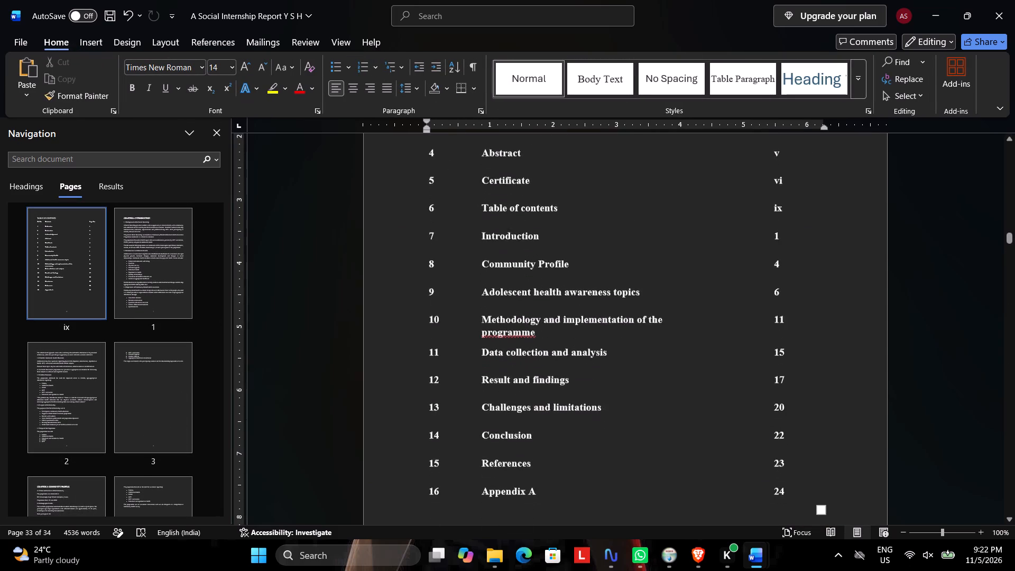
scroll(527, 439, "down", 1)
left_click_drag(541, 455, 496, 458)
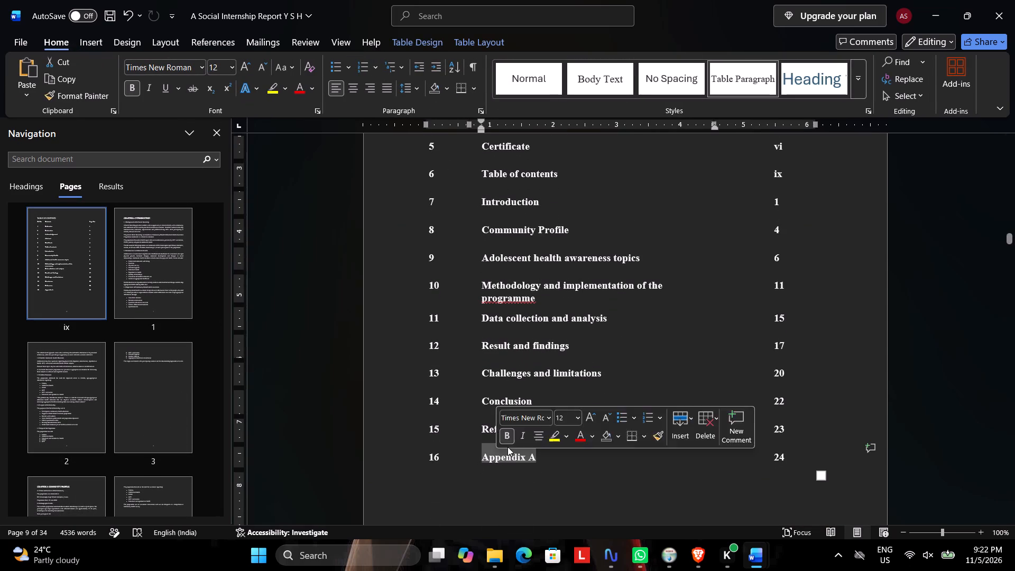
key("ctrl+c")
scroll(181, 351, "down", 20)
scroll(181, 351, "down", 2)
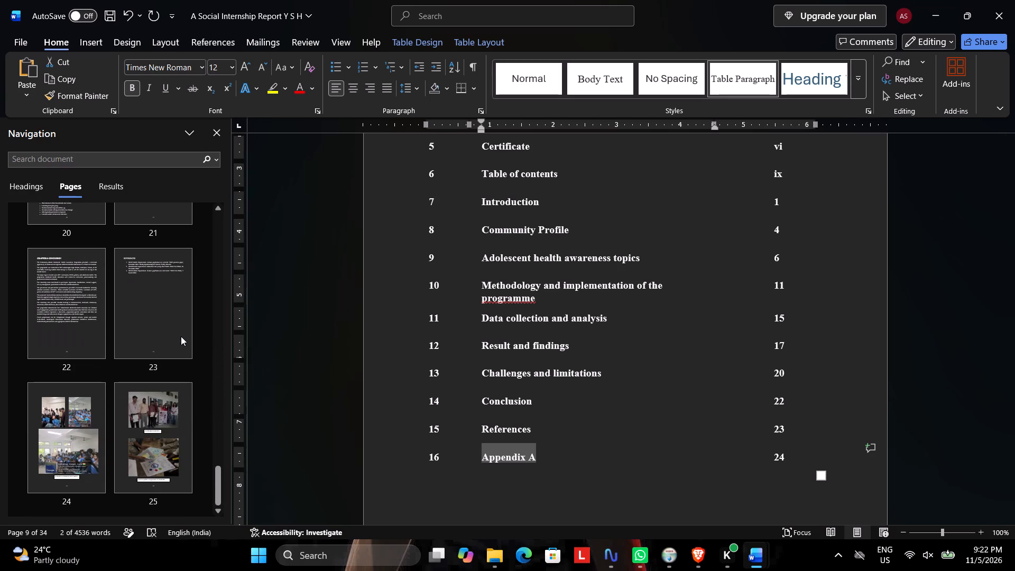
scroll(181, 336, "down", 6)
left_click(97, 403)
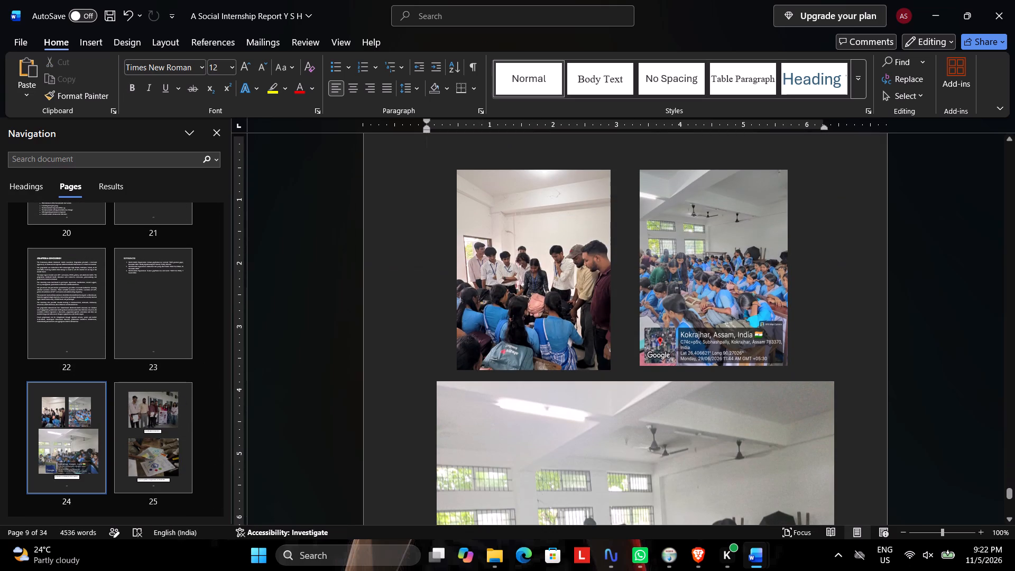
key("ctrl+v")
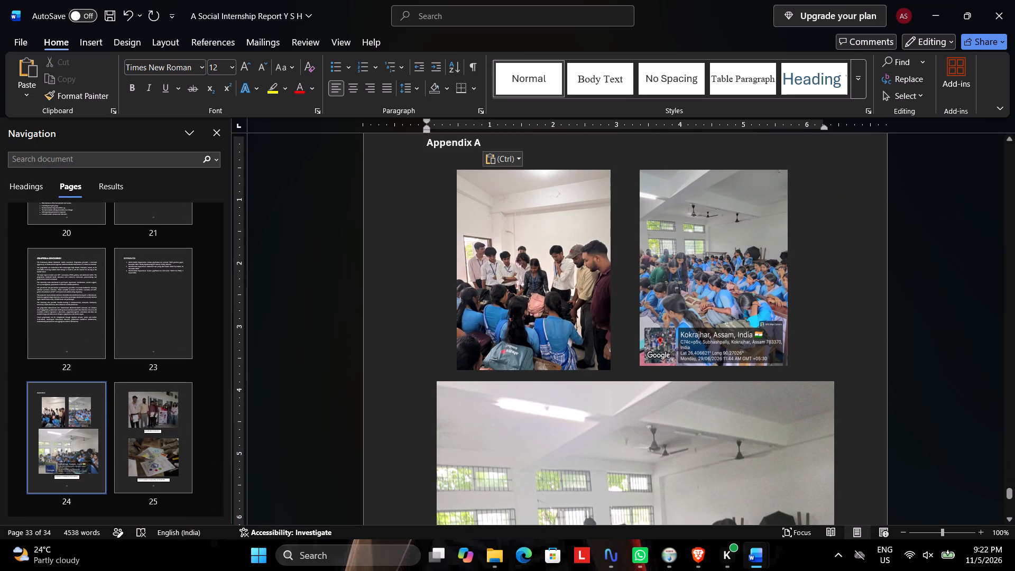
Format the Appendix A heading on page 24 as 14 pt Times New Roman.
left_click_drag(484, 142, 427, 140)
left_click(427, 144)
left_click_drag(426, 144, 441, 144)
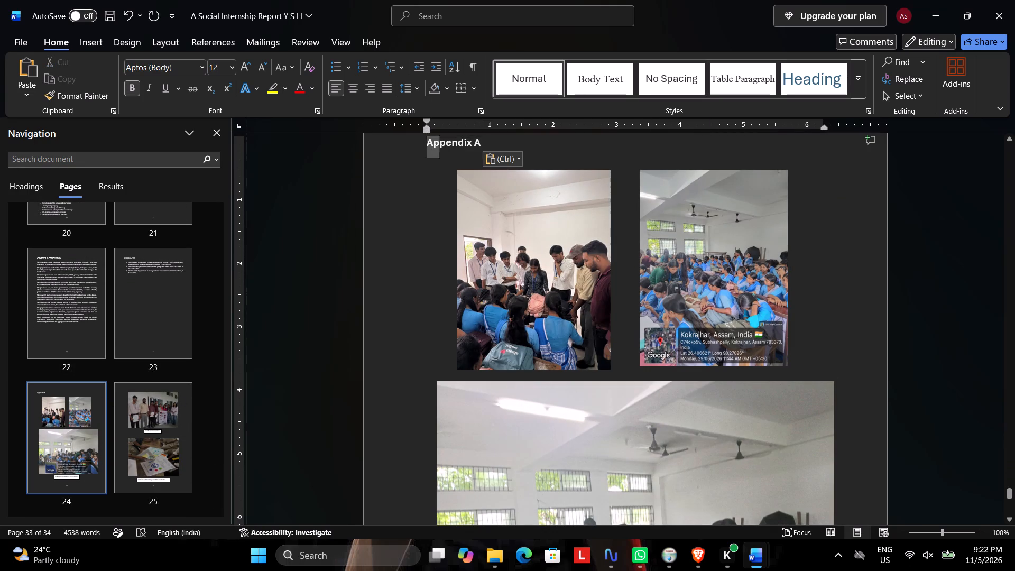
left_click_drag(441, 144, 480, 142)
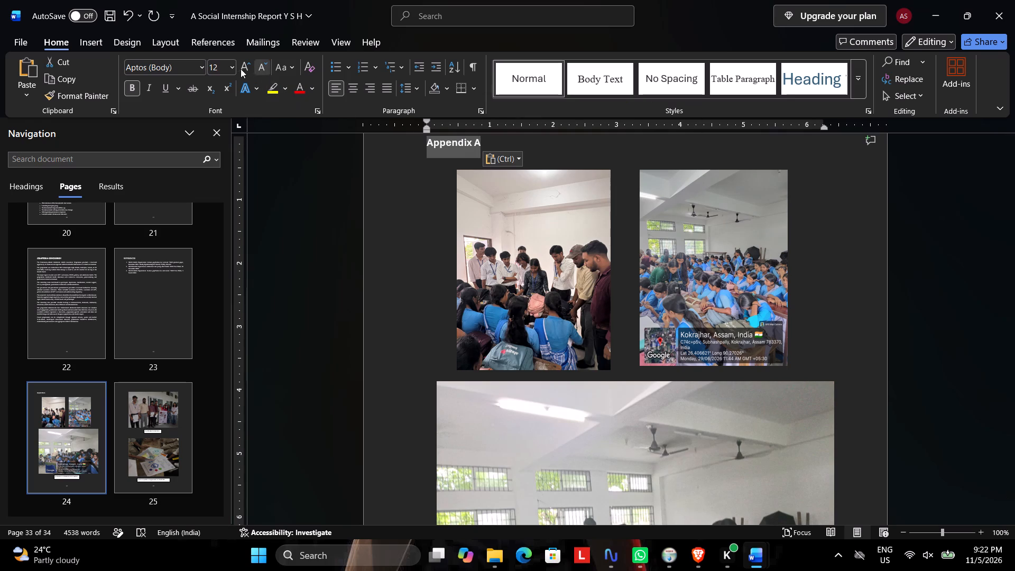
left_click(242, 68)
left_click(198, 68)
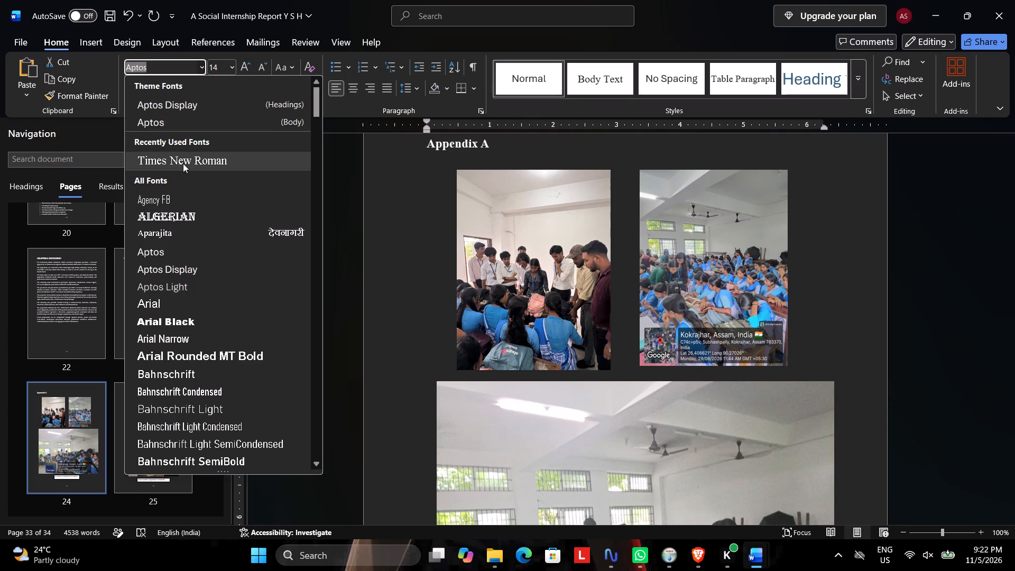
left_click(182, 157)
left_click(403, 186)
left_click(381, 215)
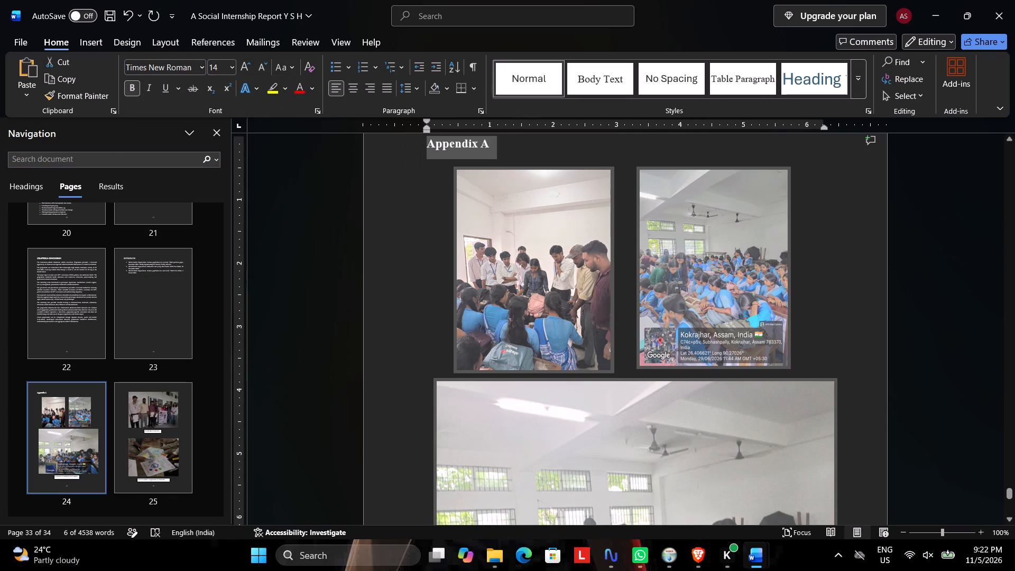
left_click(418, 175)
left_click(565, 159)
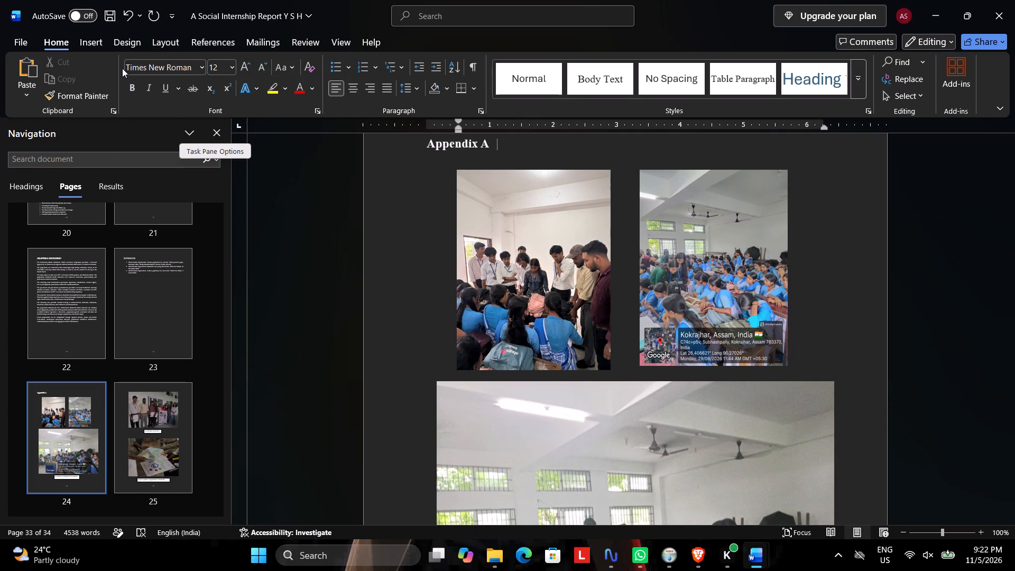
Open a copy of A Social Internship Report Y S H from the recent files as a new document, without any stray pasted text.
left_click(24, 41)
left_click(263, 329)
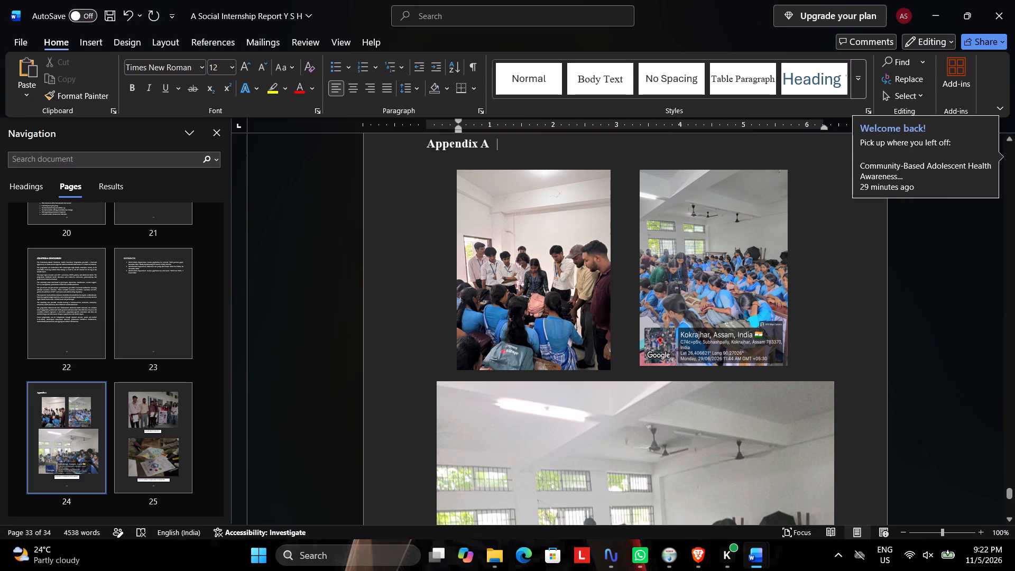
left_click(340, 283)
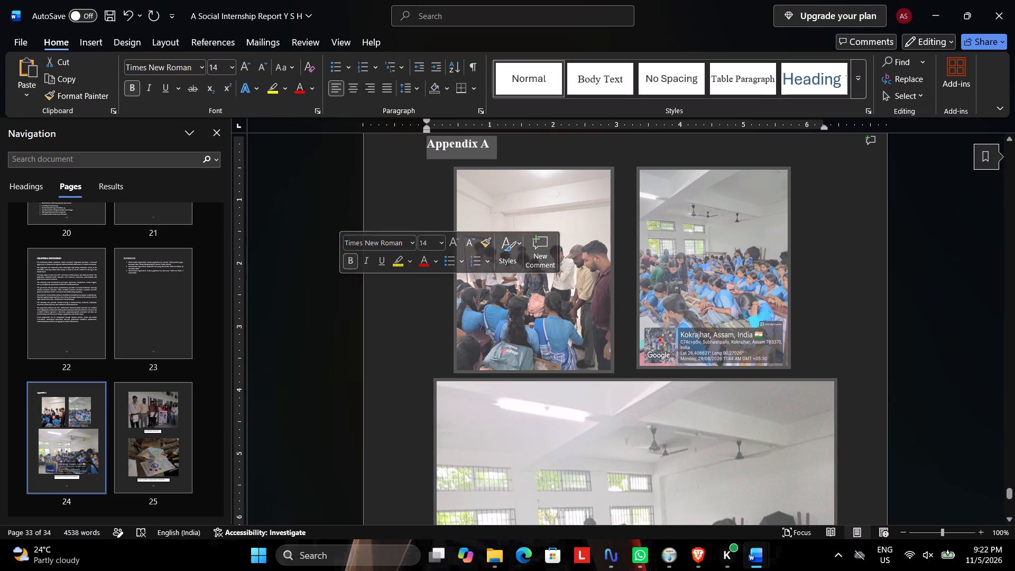
left_click(317, 228)
left_click(26, 43)
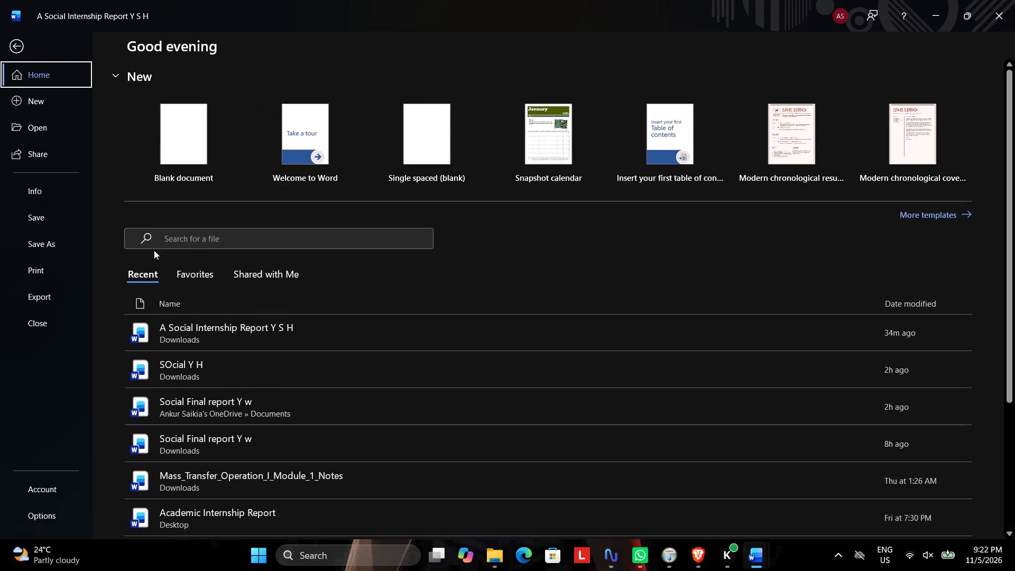
right_click(212, 326)
left_click(253, 373)
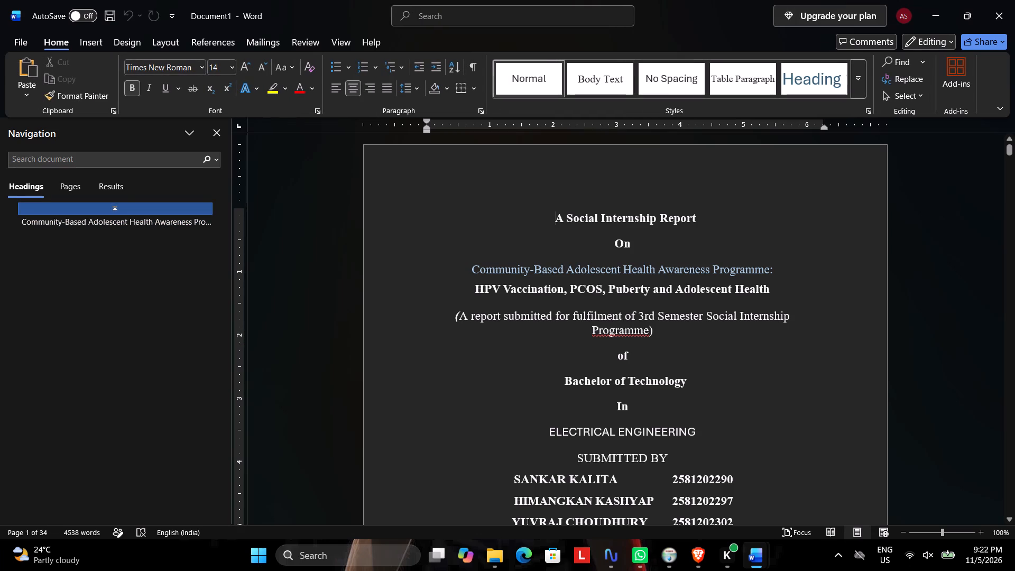
key("ctrl+v")
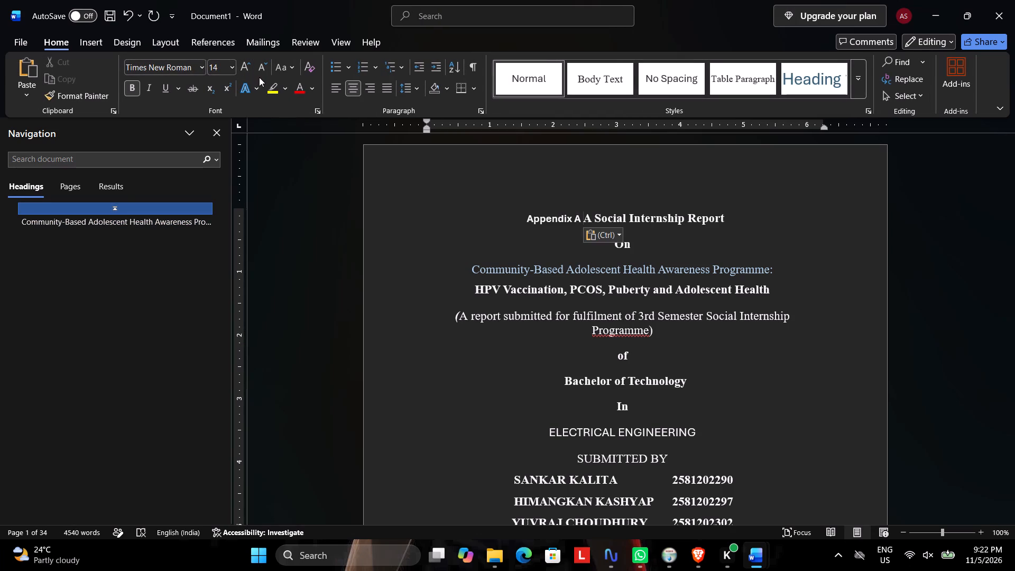
left_click(124, 11)
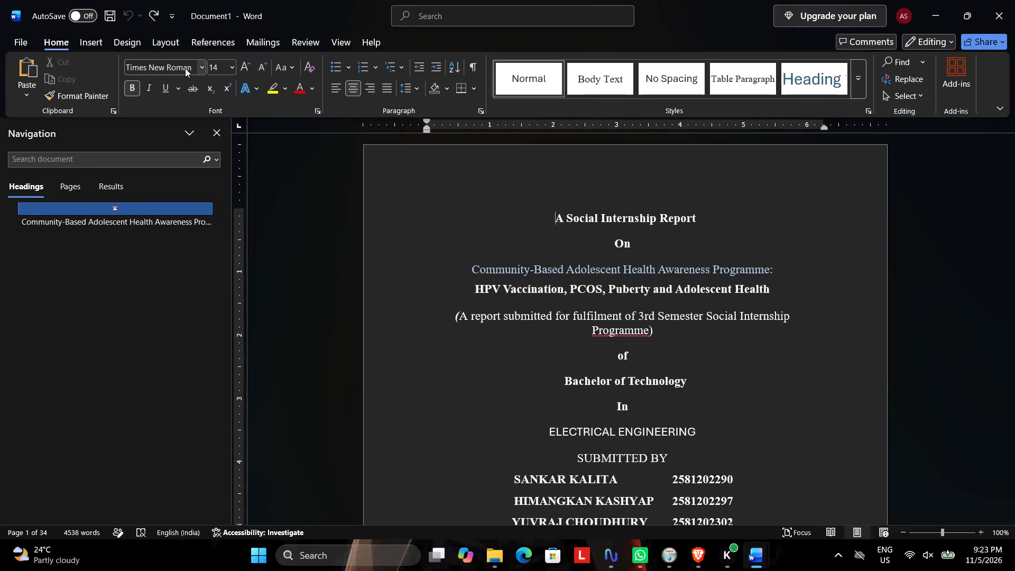
Save the copied report as a Word document named "A Social Report y" in the Documents folder.
key("ctrl+s")
left_click(405, 340)
left_click(405, 346)
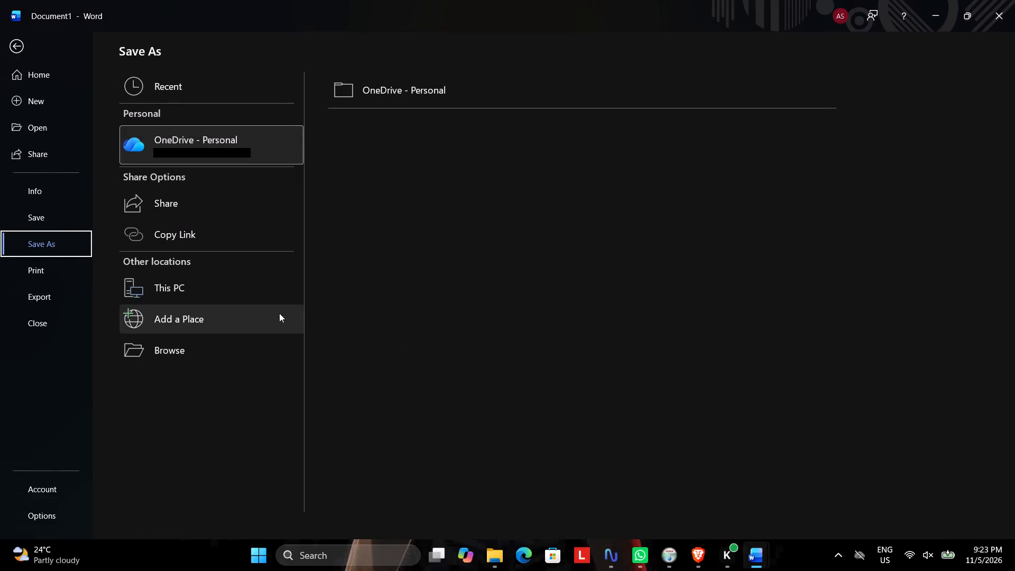
left_click(179, 342)
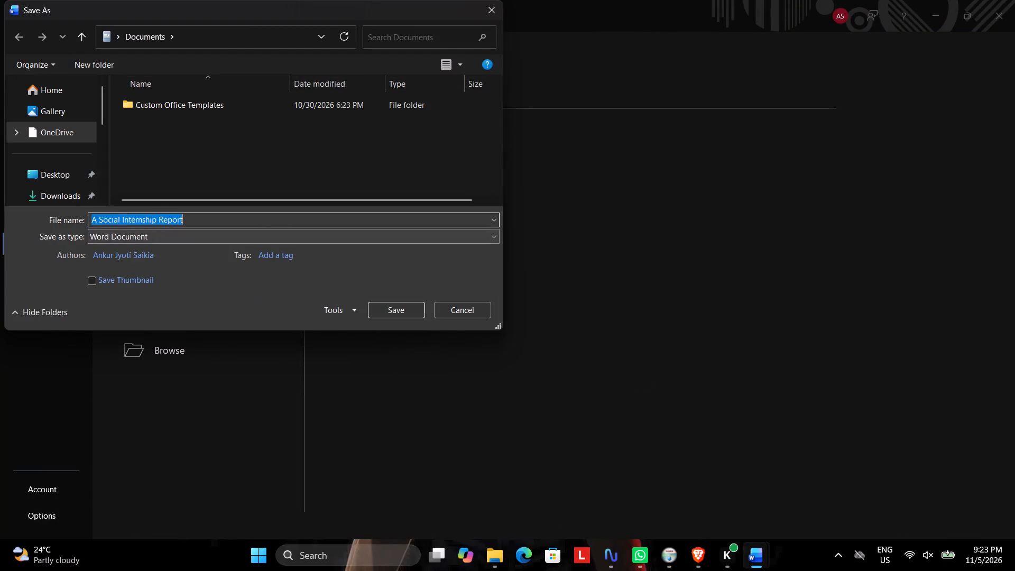
left_click(219, 224)
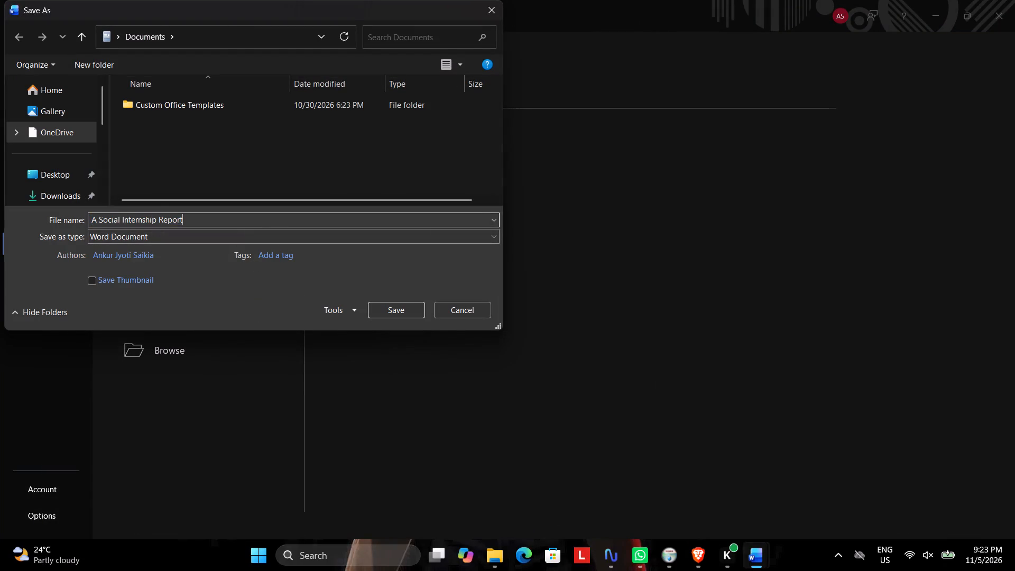
left_click(155, 218)
key("ctrl+BackSpace")
key("Right")
key("Right")
key("Right")
key("Right")
key("Right")
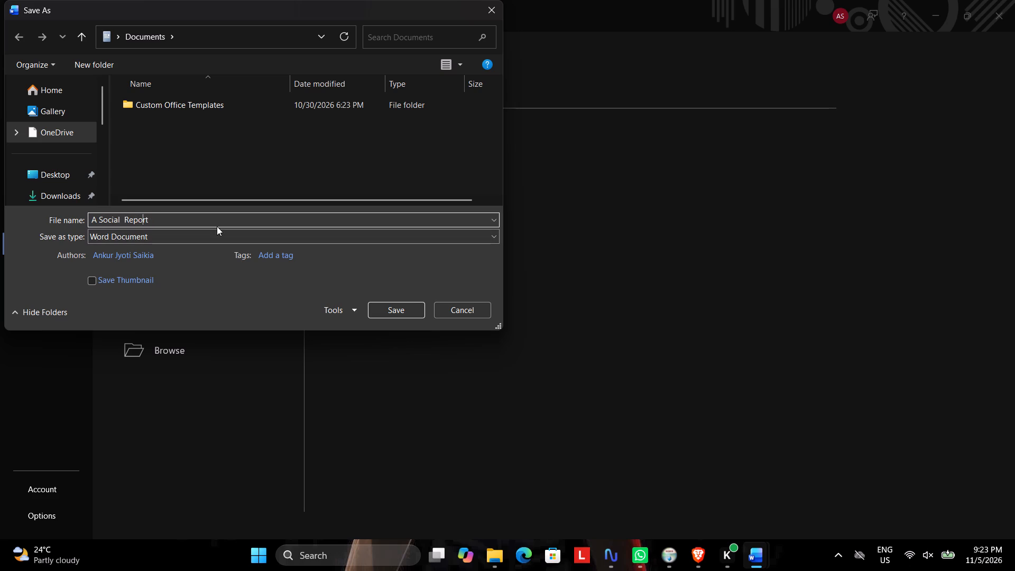
key("Right")
key("Right")
key("Right")
key("space")
key("ctrl+y")
key("space")
key("ctrl+h")
key("y")
left_click(392, 312)
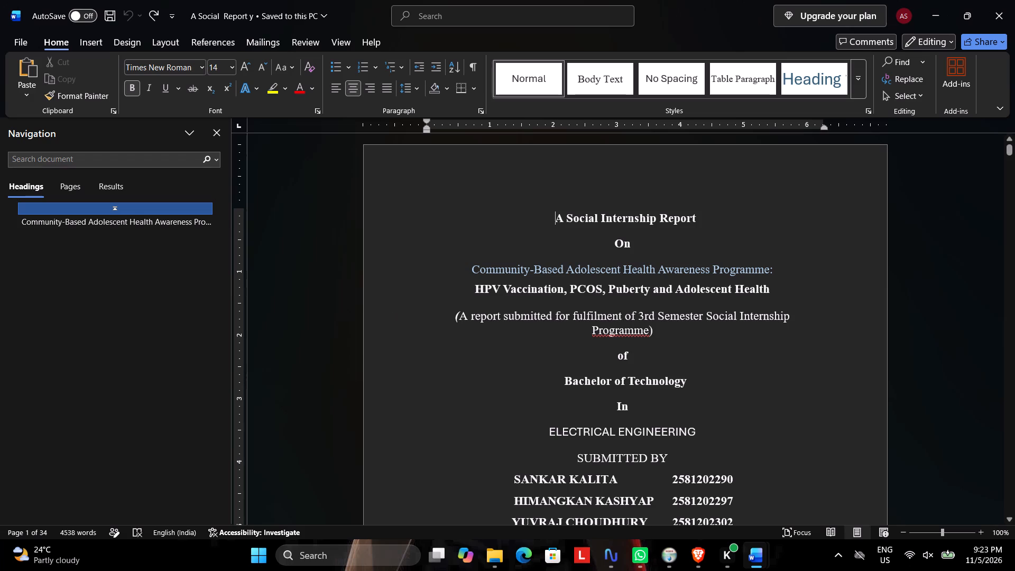
Switch to File Explorer and look for the saved "A Social Report y" copy in the Downloads, OneDrive and Desktop folders.
left_click(498, 560)
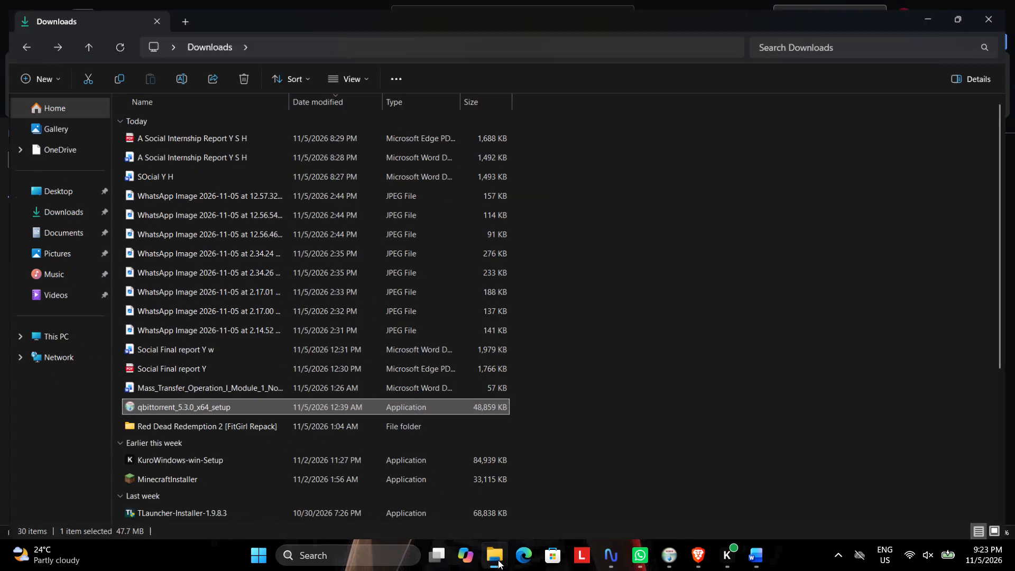
scroll(255, 285, "up", 3)
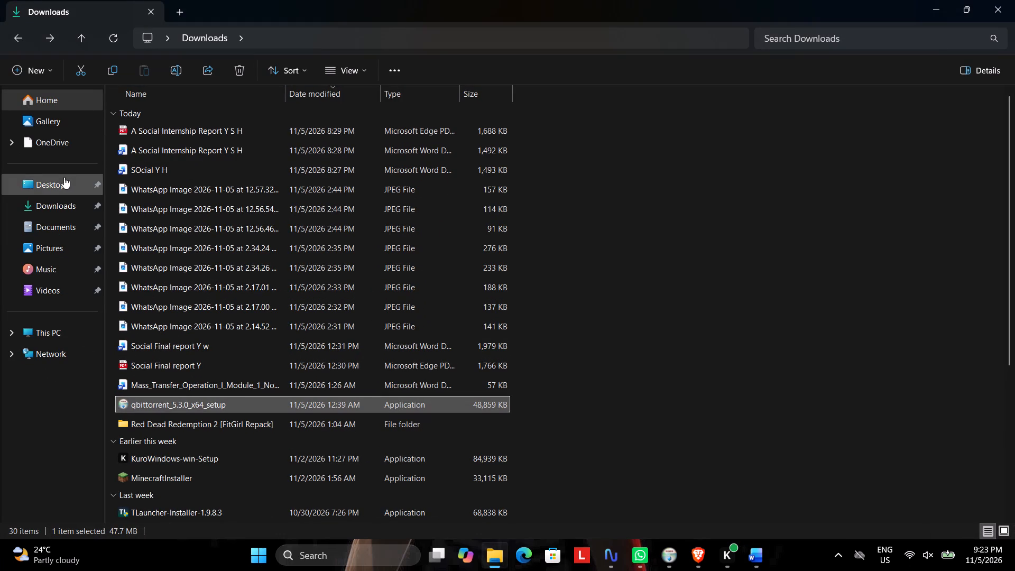
left_click(51, 195)
left_click(52, 201)
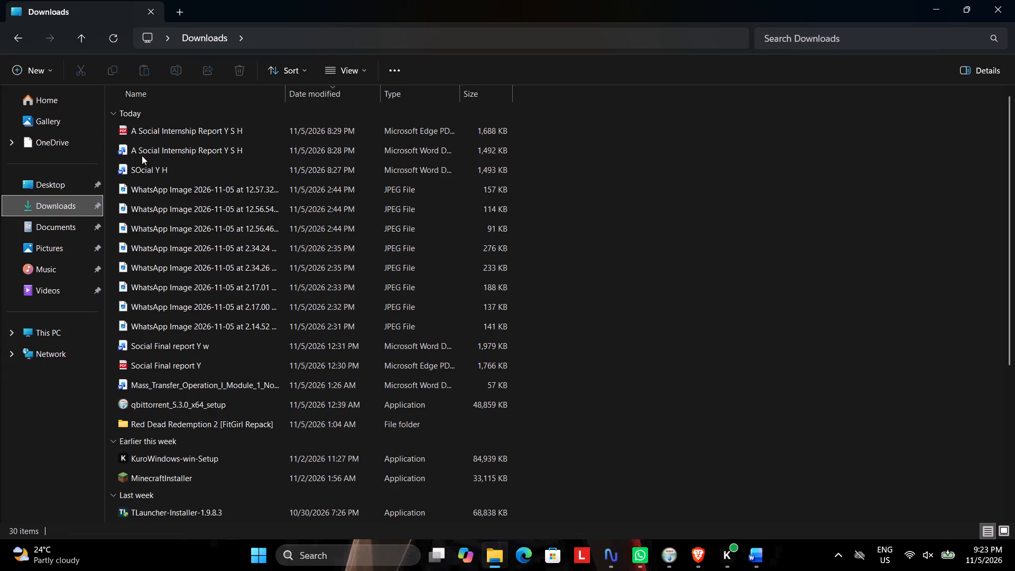
scroll(211, 152, "up", 3)
scroll(211, 156, "down", 3)
scroll(201, 165, "up", 8)
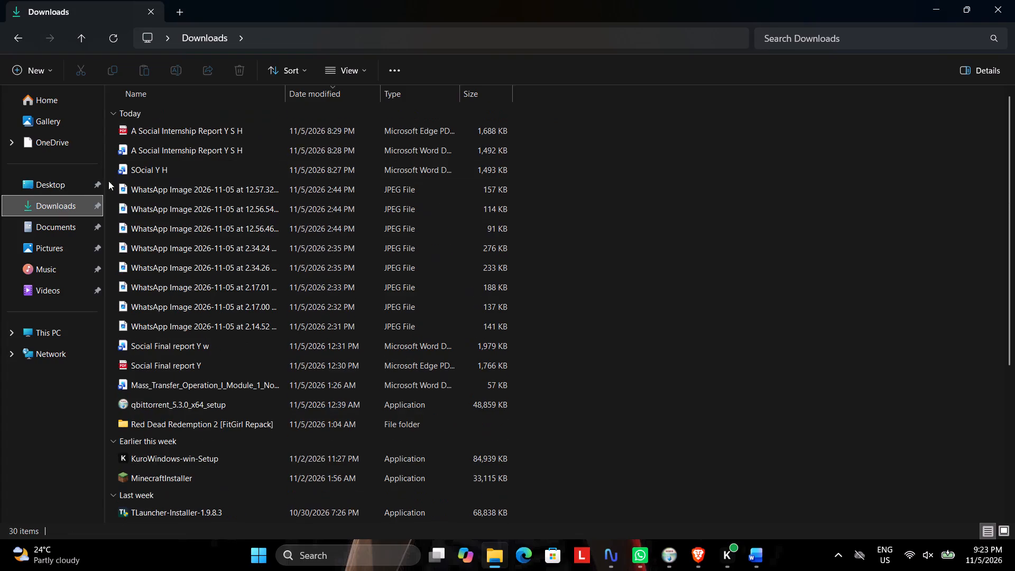
left_click(43, 148)
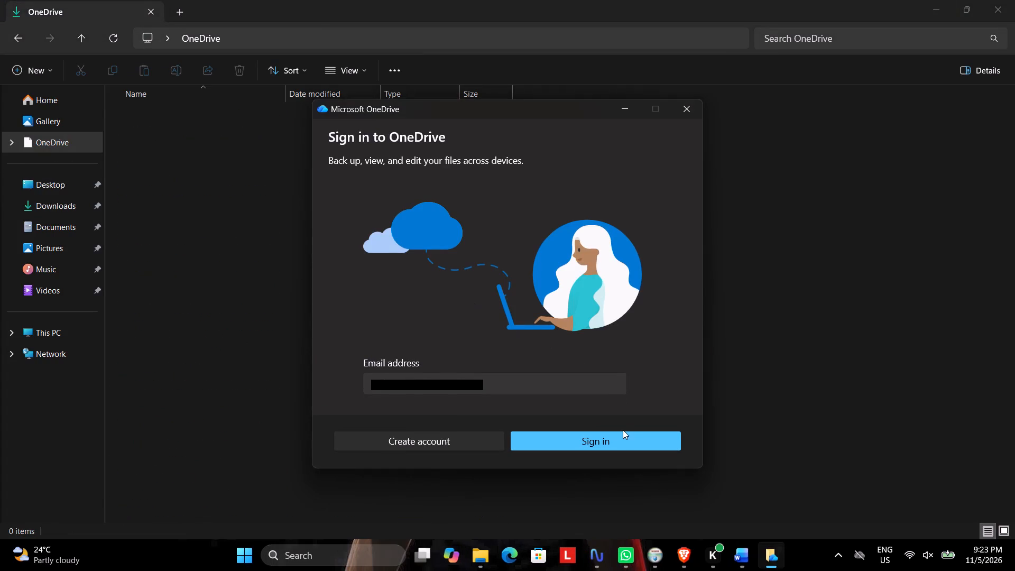
left_click(685, 105)
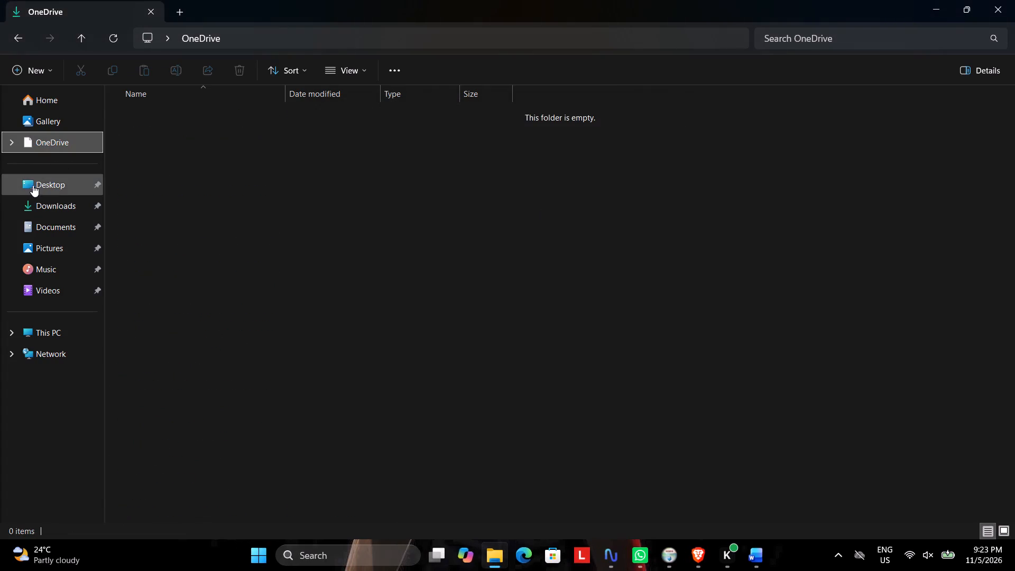
left_click(31, 186)
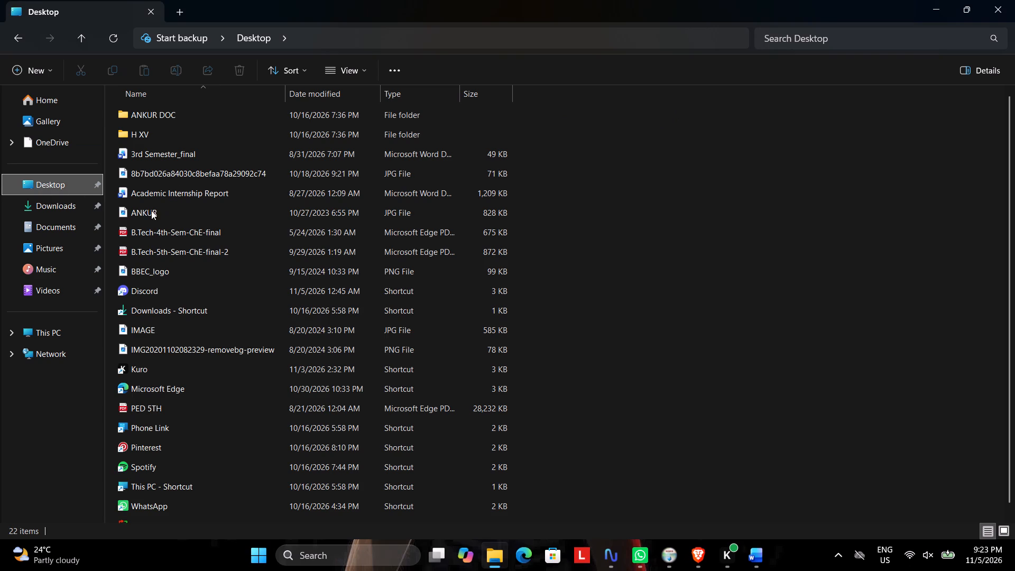
left_click(68, 208)
scroll(246, 197, "up", 3)
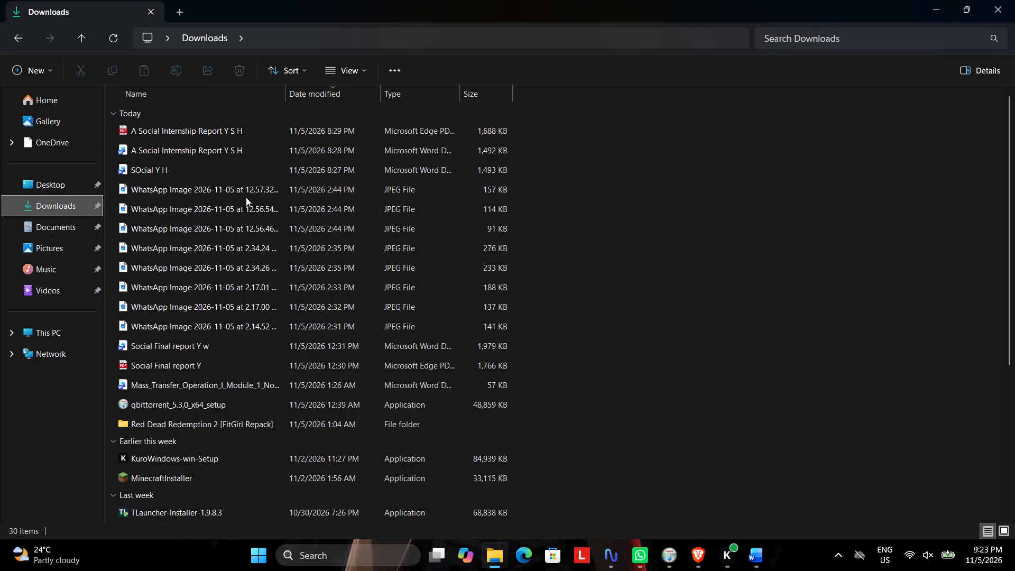
Return to the "A Social Report y" document in Word and examine its cover page and the page thumbnails through the appendix.
left_click(757, 555)
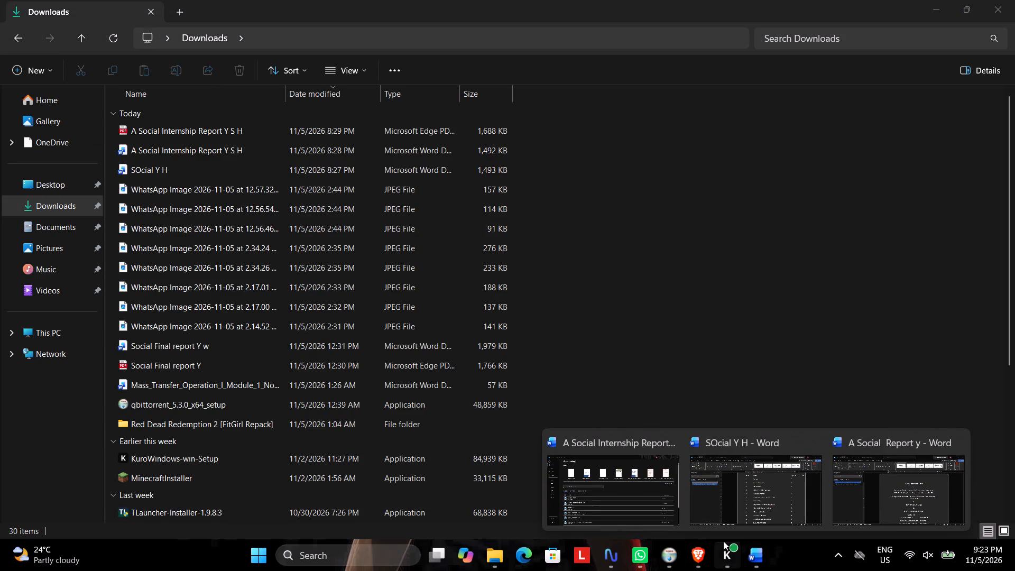
left_click(864, 487)
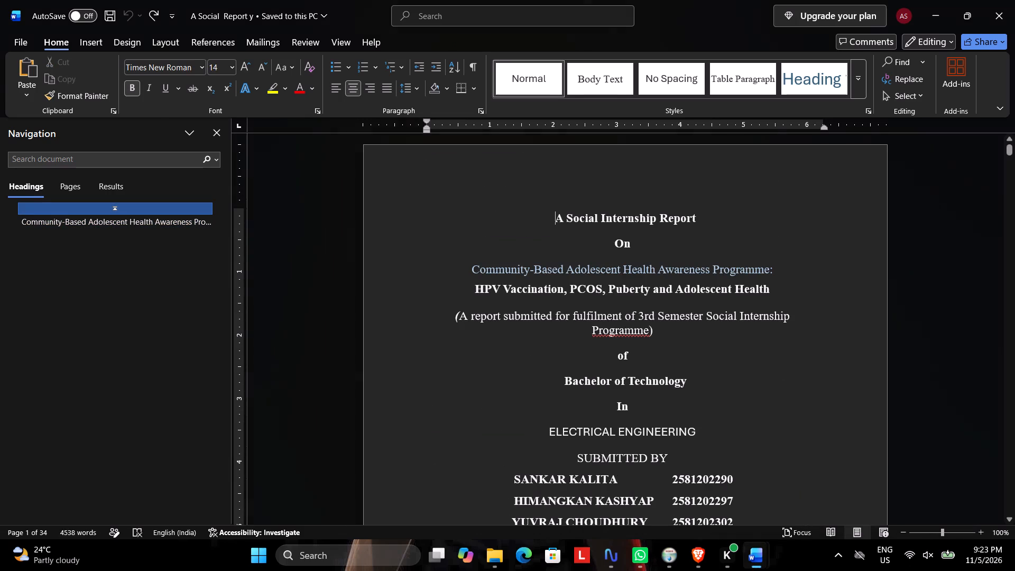
scroll(505, 398, "down", 10)
scroll(516, 385, "up", 2)
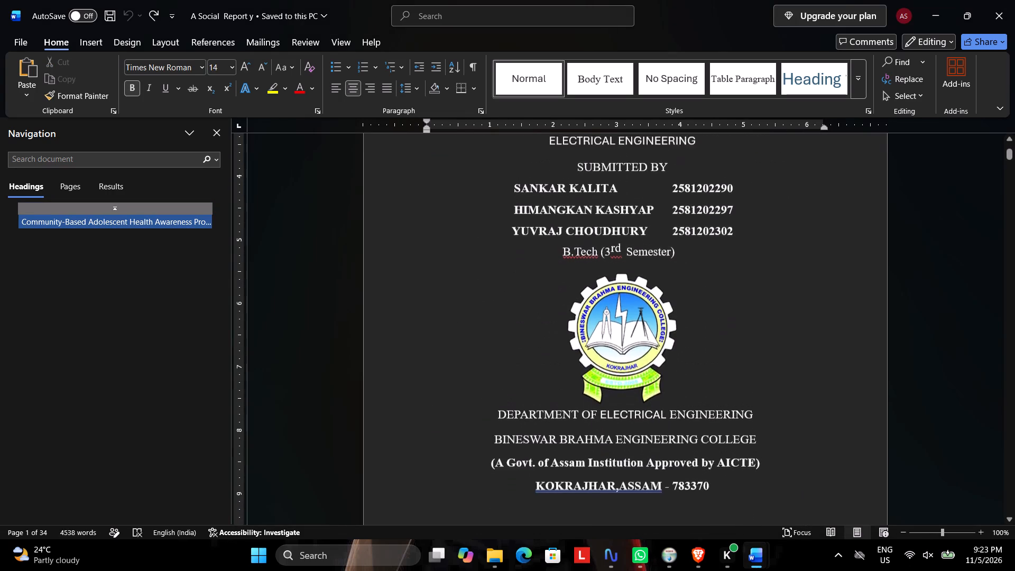
scroll(516, 384, "up", 3)
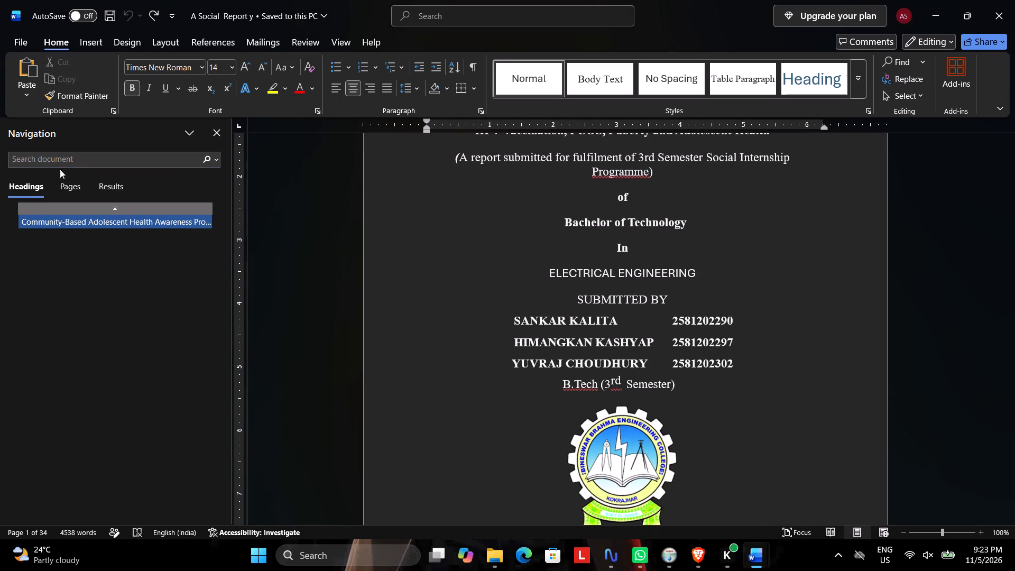
left_click(62, 182)
scroll(97, 323, "down", 20)
scroll(97, 323, "down", 9)
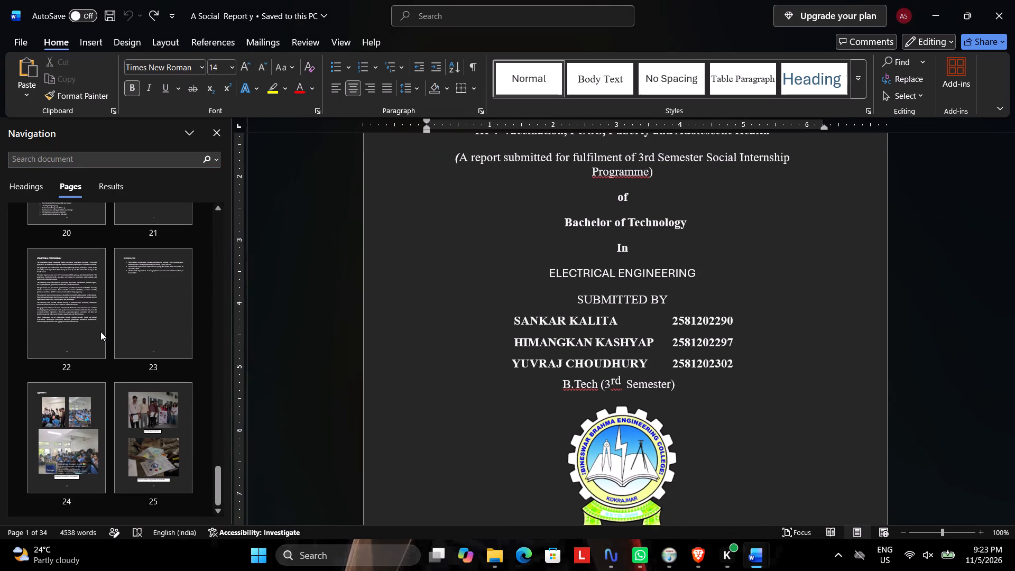
Save the "A Social Report y" document under its current name.
key("ctrl+s")
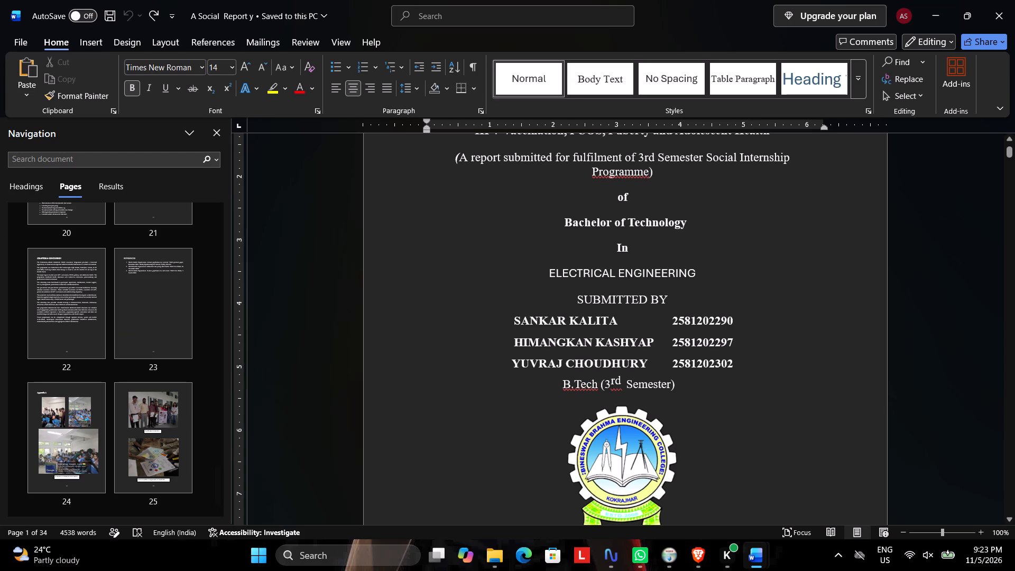